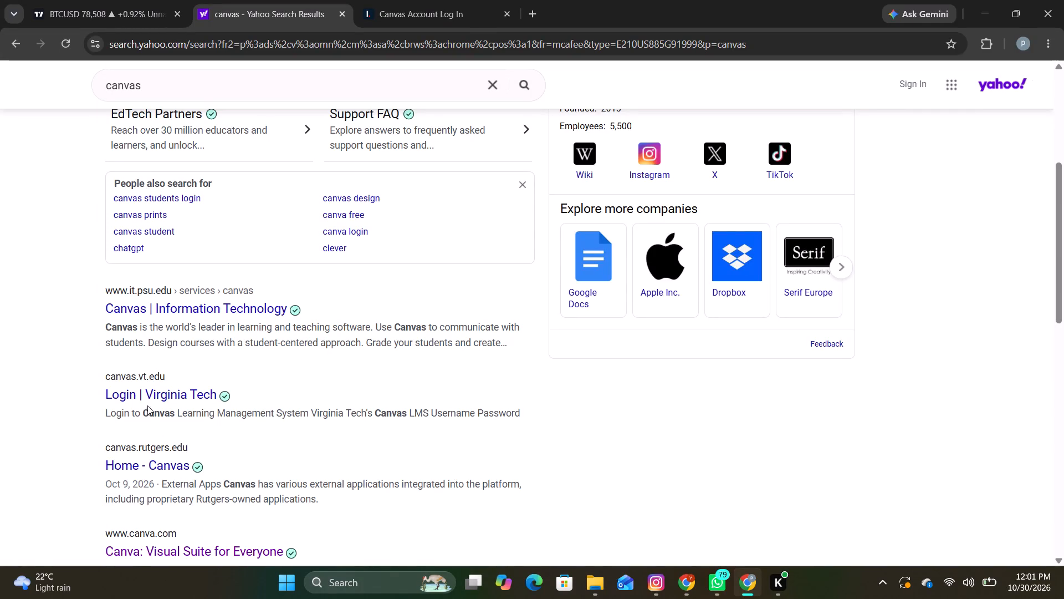
Look through the canvas search results and close both the Canvas Account Log In tab and the search results tab.
{"action": "scroll", "coordinate": [299, 455], "scroll_direction": "down", "scroll_amount": 2}
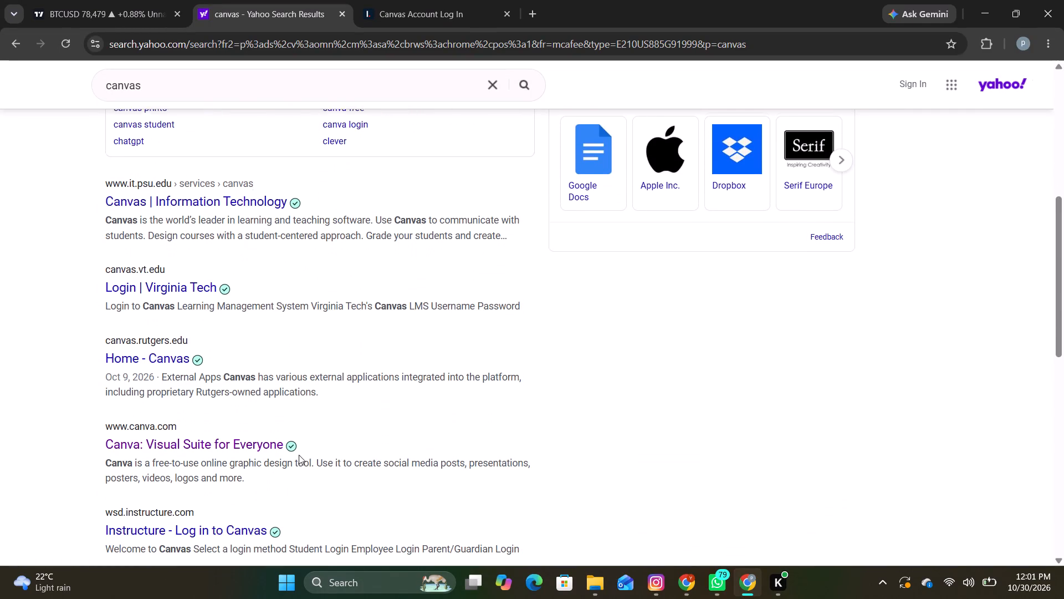
{"action": "scroll", "coordinate": [304, 449], "scroll_direction": "right", "scroll_amount": 4}
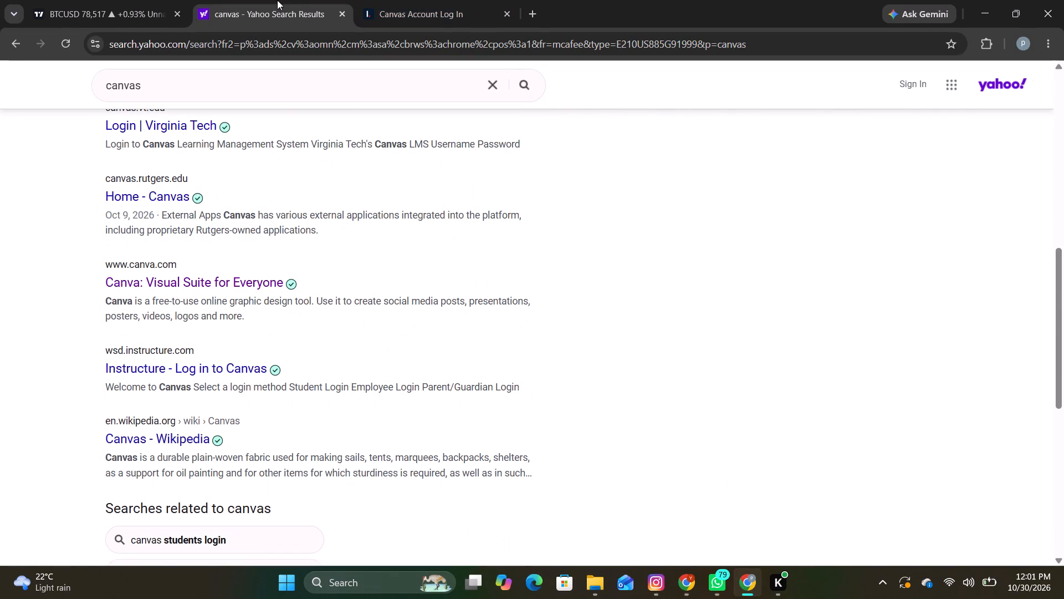
{"action": "left_click", "coordinate": [302, 0]}
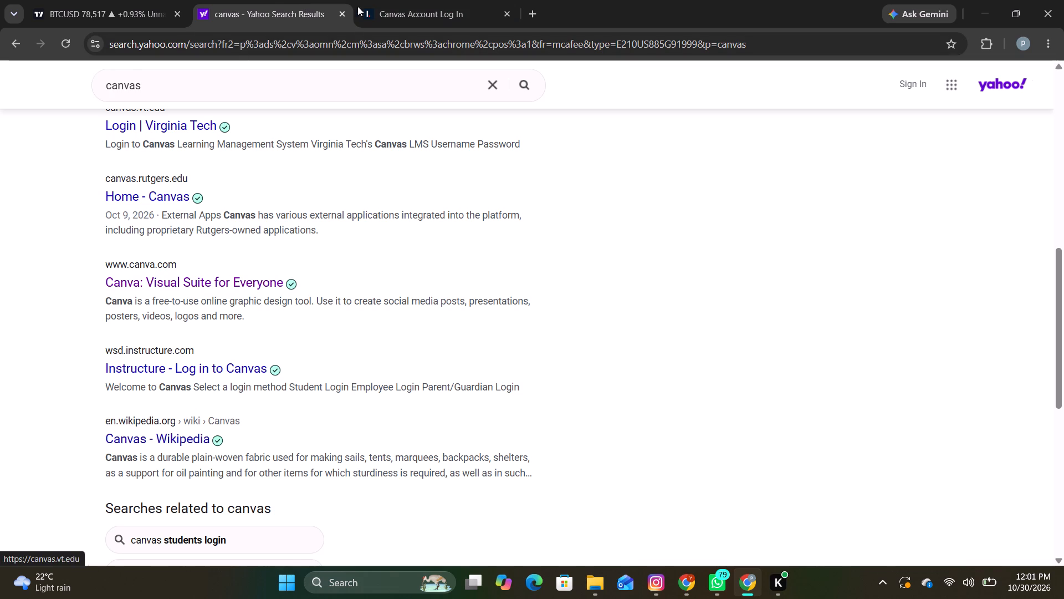
{"action": "double_click", "coordinate": [508, 14]}
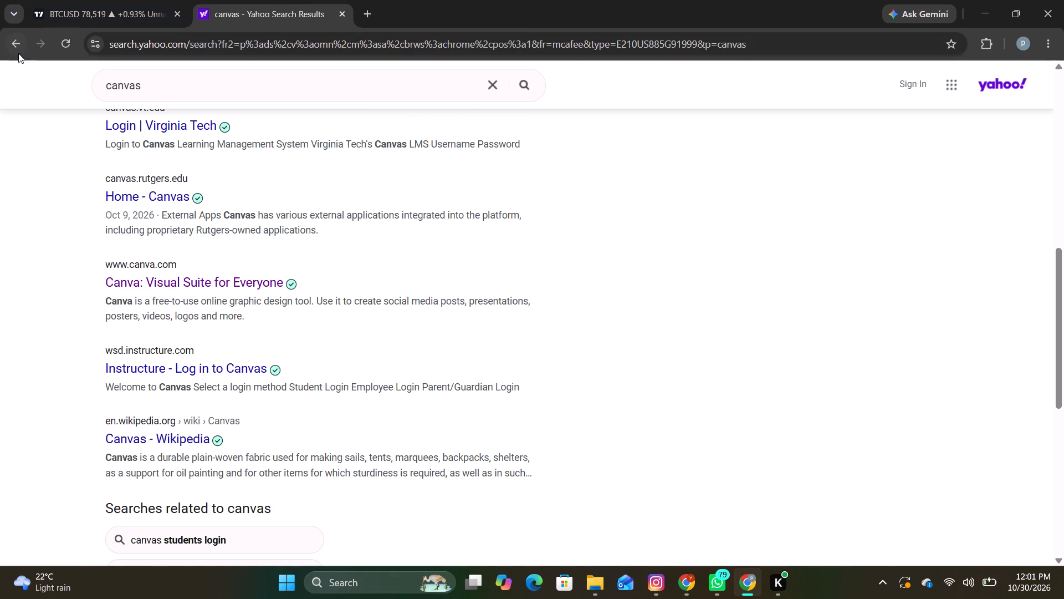
{"action": "left_click", "coordinate": [345, 14]}
Open a new browser tab and begin entering a web search starting with "can".
{"action": "left_click", "coordinate": [201, 16]}
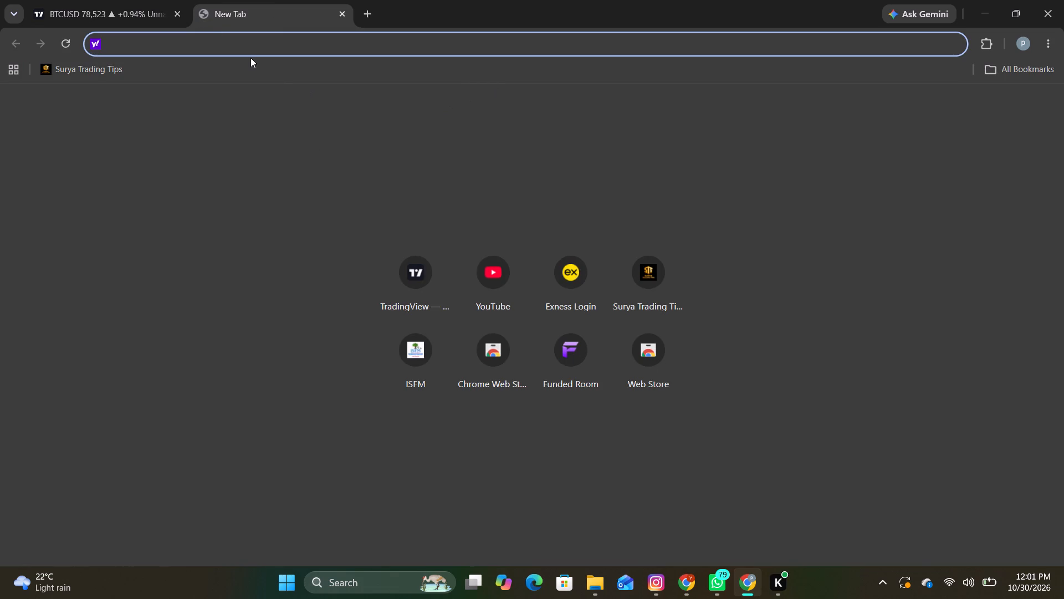
{"action": "left_click", "coordinate": [237, 47]}
{"action": "type", "text": "ca"}
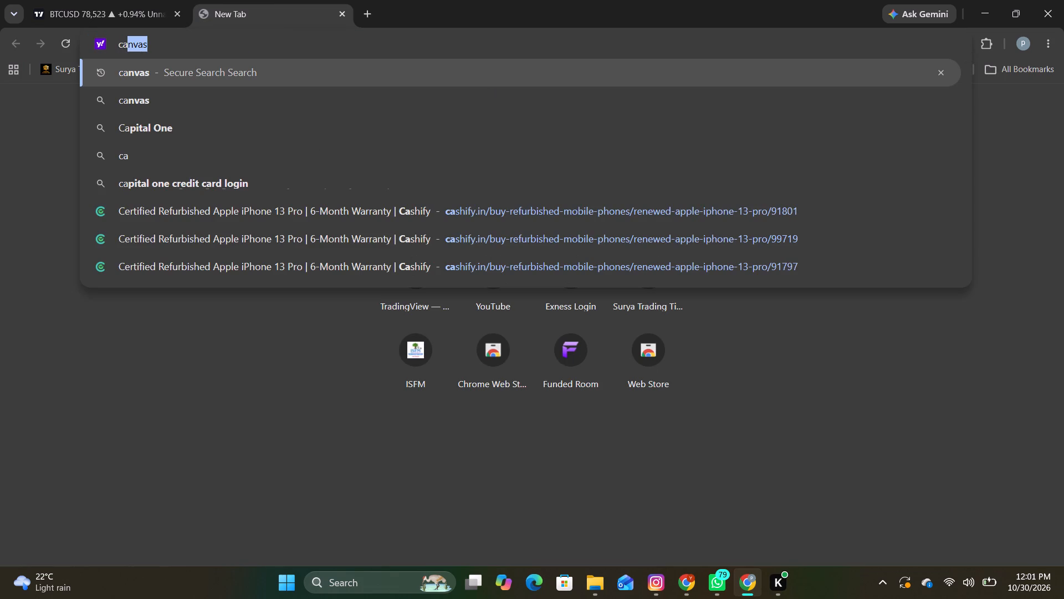
{"action": "key", "text": "n"}
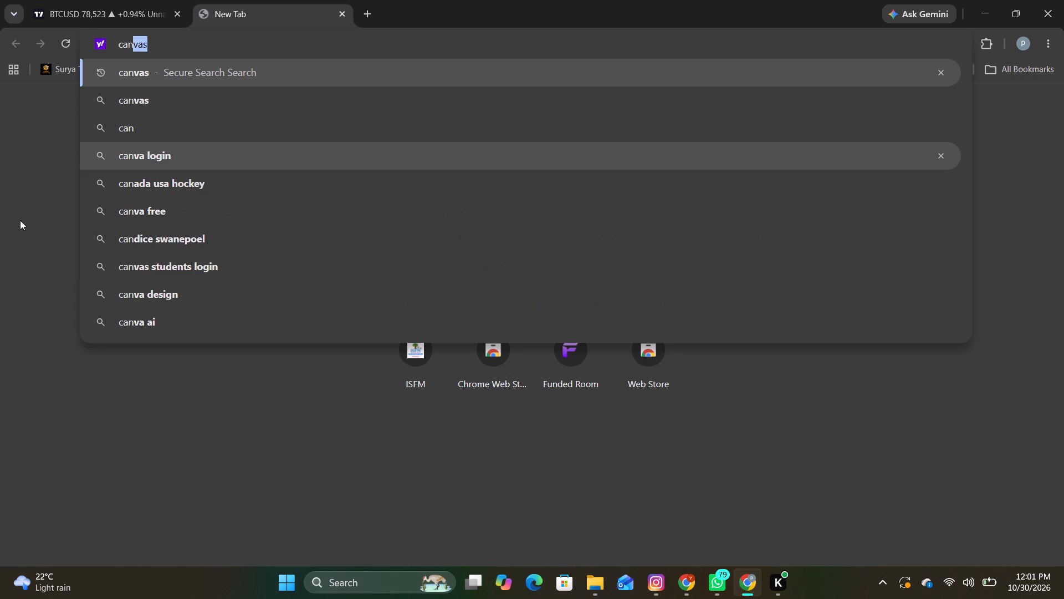
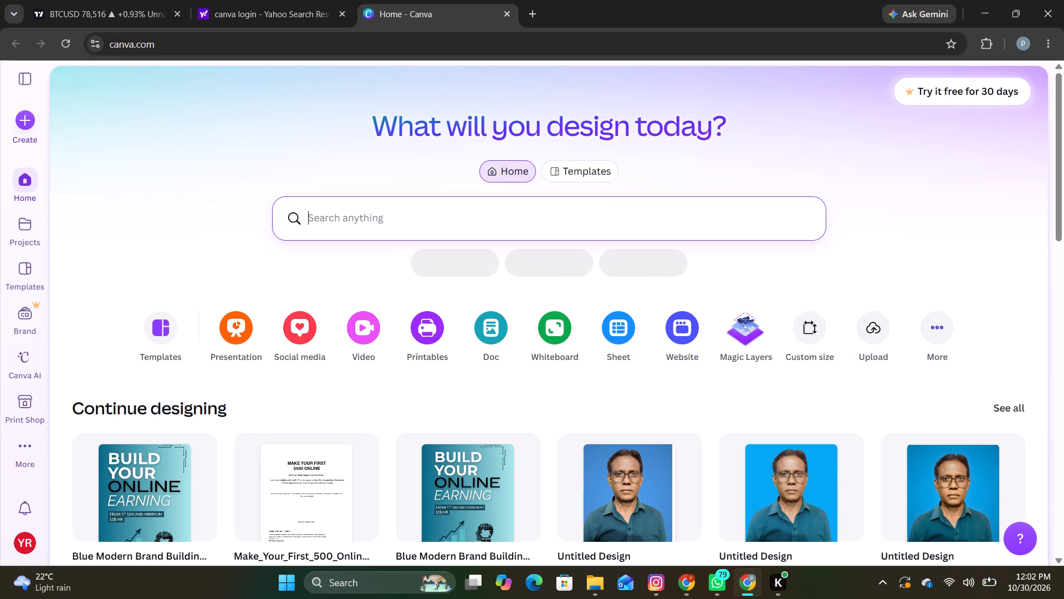
Search Canva for "ebook cover" and browse the template results.
{"action": "left_click", "coordinate": [350, 217]}
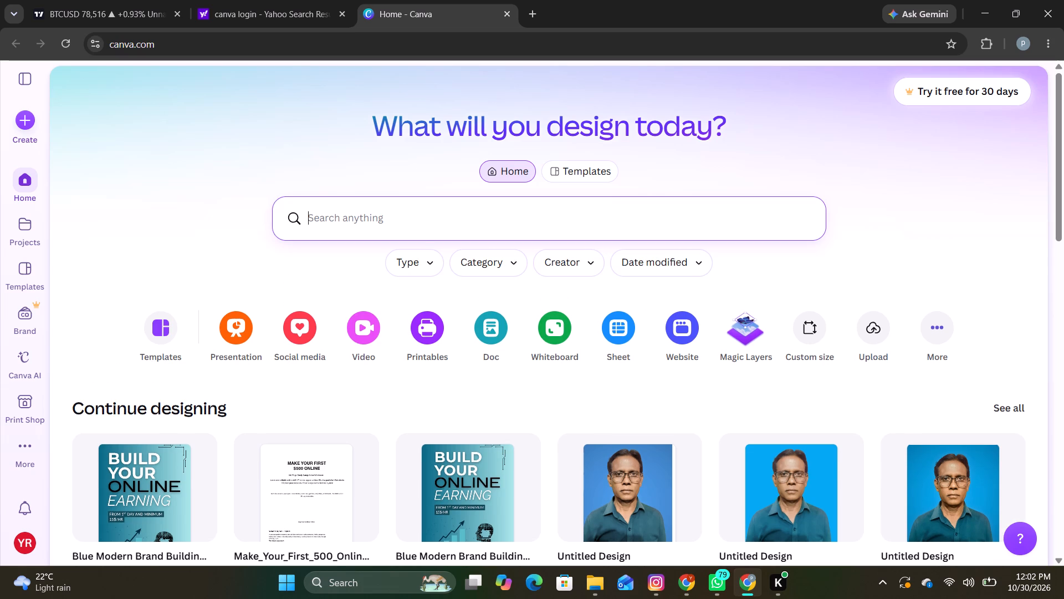
{"action": "double_click", "coordinate": [350, 217]}
{"action": "key", "text": "e"}
{"action": "type", "text": "book"}
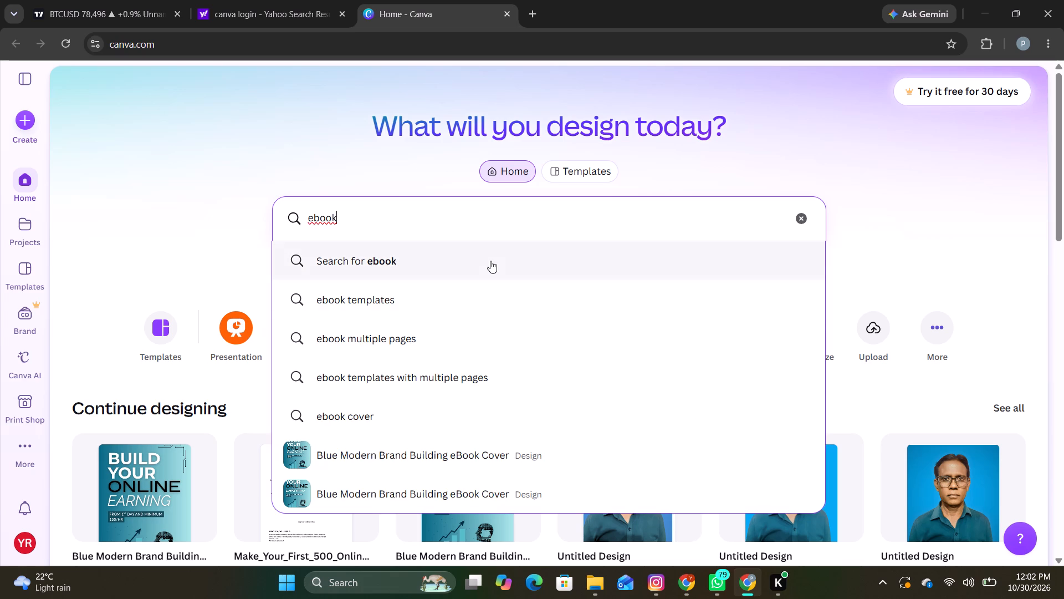
{"action": "left_click", "coordinate": [428, 413]}
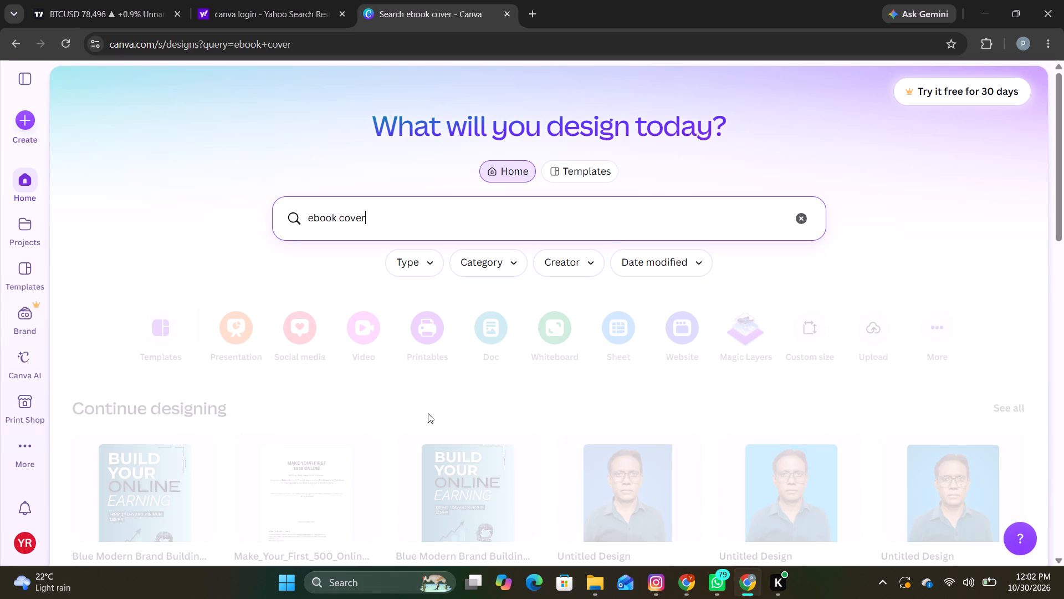
{"action": "scroll", "coordinate": [428, 413], "scroll_direction": "down", "scroll_amount": 3}
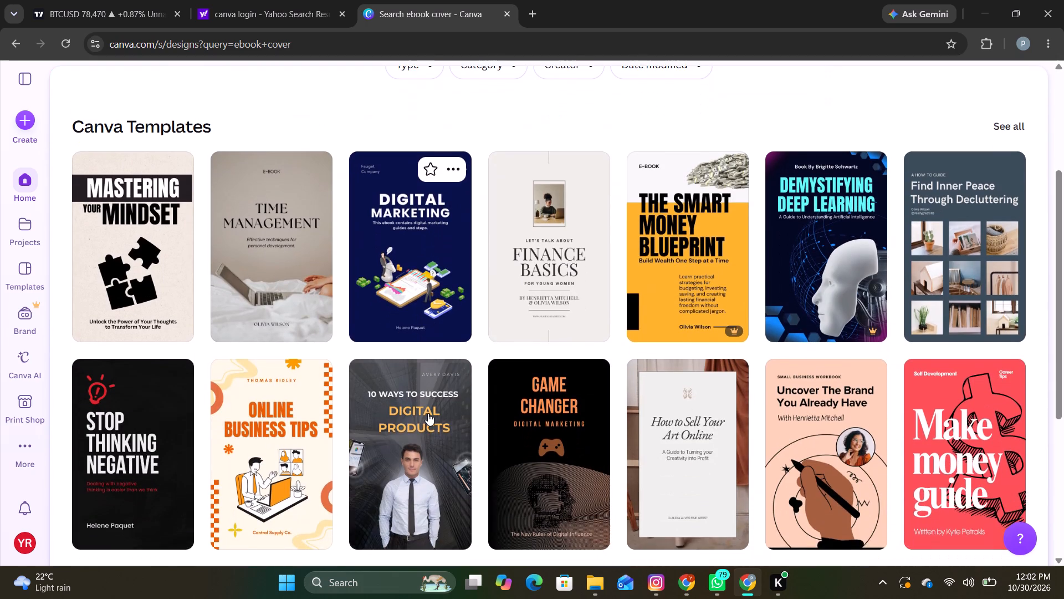
{"action": "scroll", "coordinate": [428, 413], "scroll_direction": "down", "scroll_amount": 5}
{"action": "scroll", "coordinate": [428, 413], "scroll_direction": "up", "scroll_amount": 6}
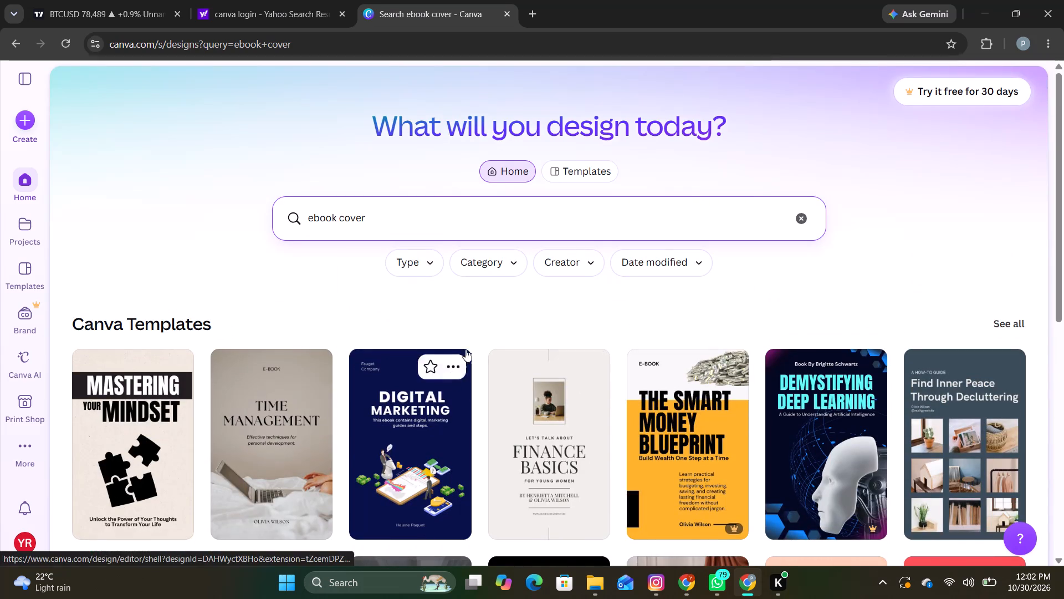
Change the Canva search to "ebook 15" and run it.
{"action": "left_click", "coordinate": [421, 226]}
{"action": "key", "text": "BackSpace"}
{"action": "key", "text": "BackSpace"}
{"action": "key", "text": "BackSpace"}
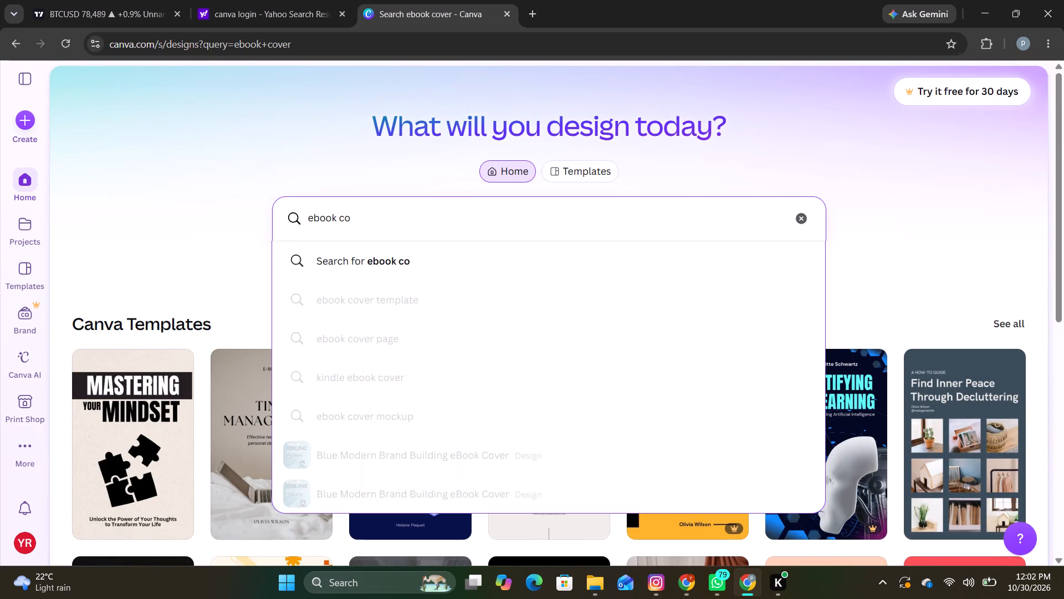
{"action": "key", "text": "BackSpace"}
{"action": "key", "text": "BackSpace"}
{"action": "key", "text": "BackSpace"}
{"action": "key", "text": "space"}
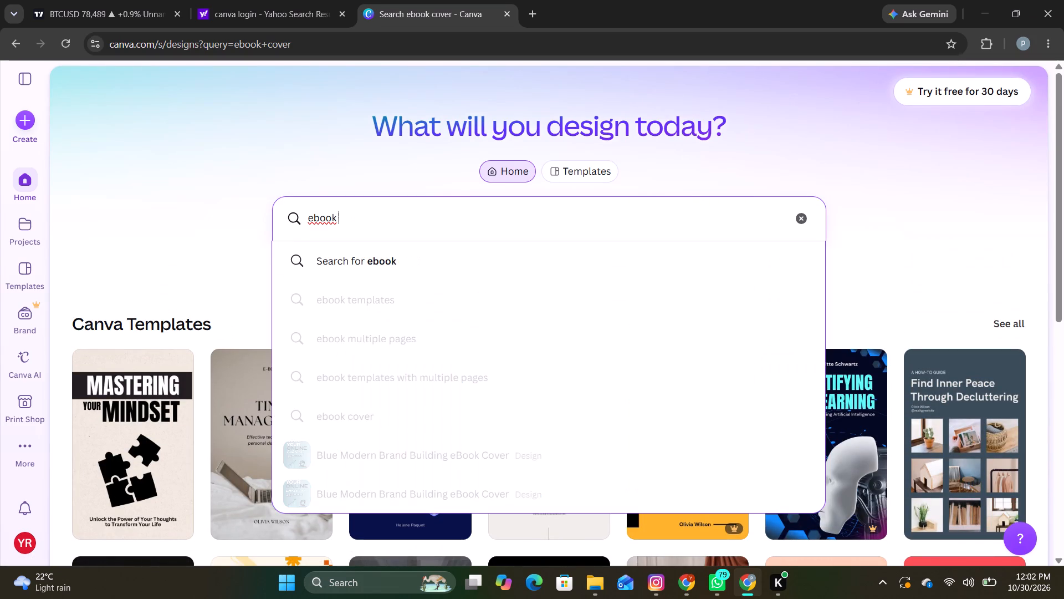
{"action": "key", "text": "5"}
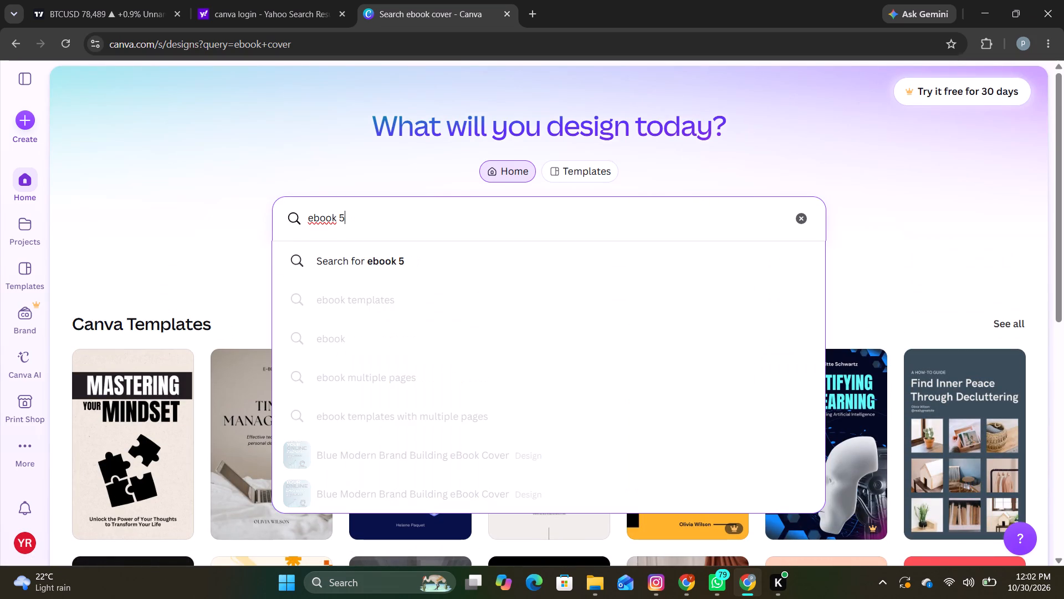
{"action": "key", "text": "BackSpace"}
{"action": "key", "text": "BackSpace"}
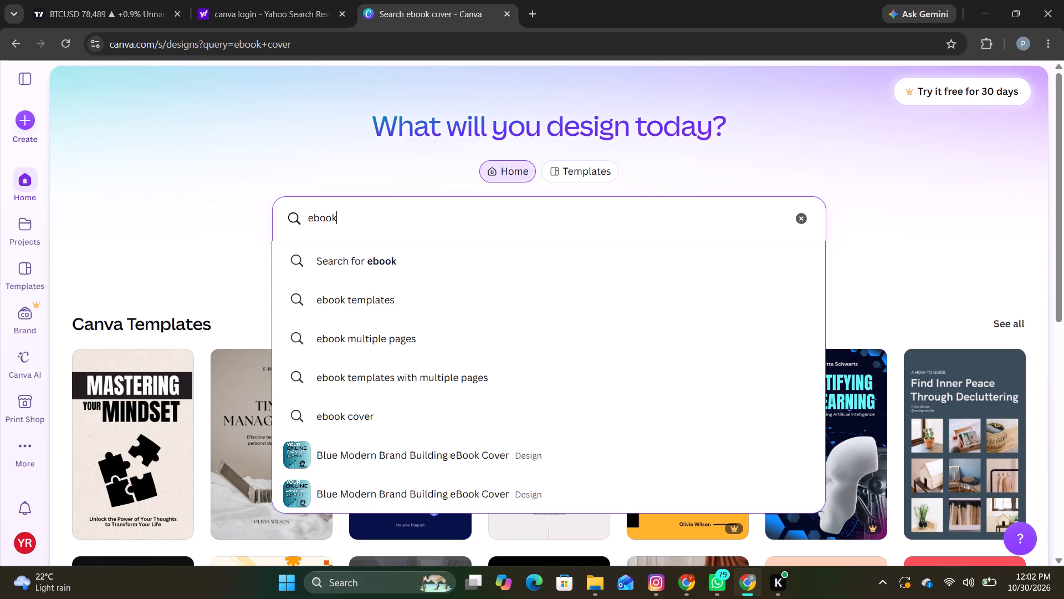
{"action": "key", "text": "space"}
{"action": "type", "text": "15"}
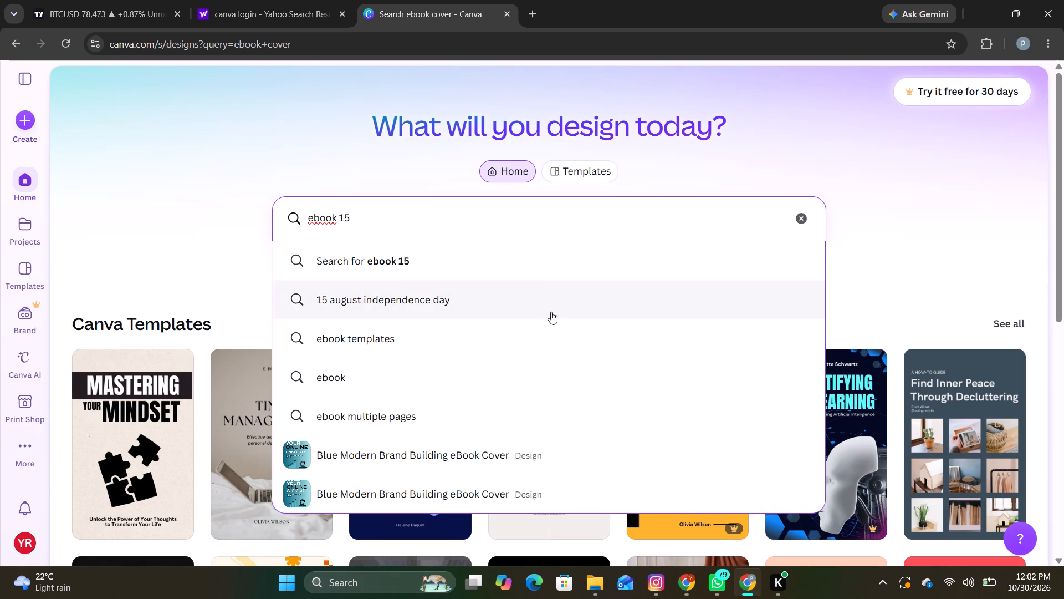
{"action": "left_click", "coordinate": [464, 266]}
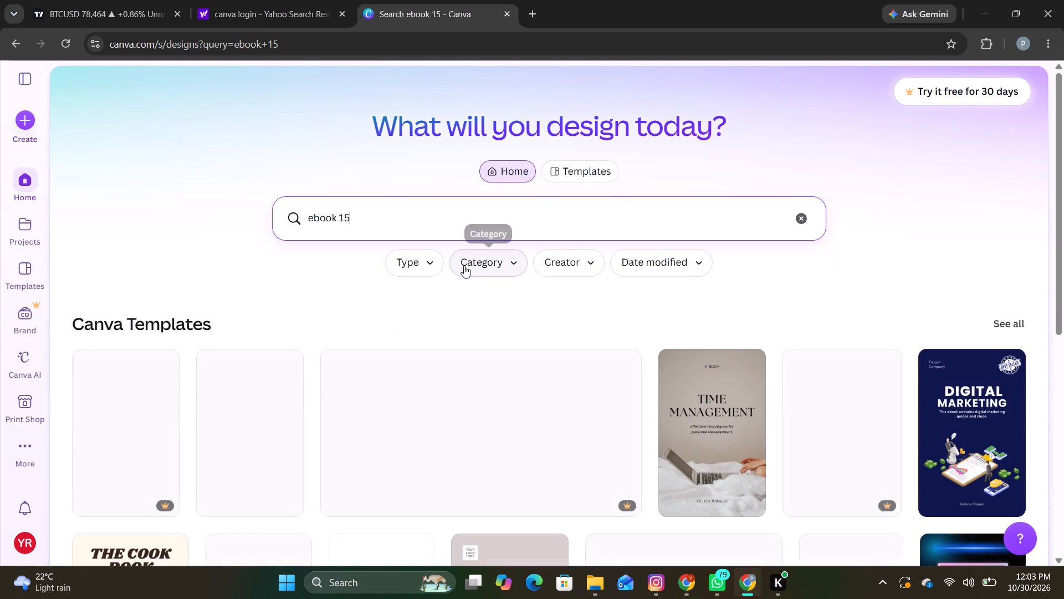
Browse the "ebook 15" templates and designs, previewing the Pink and Blue Neon Digital E-Book Wattpad Cover and closing its preview.
{"action": "scroll", "coordinate": [550, 444], "scroll_direction": "down", "scroll_amount": 8}
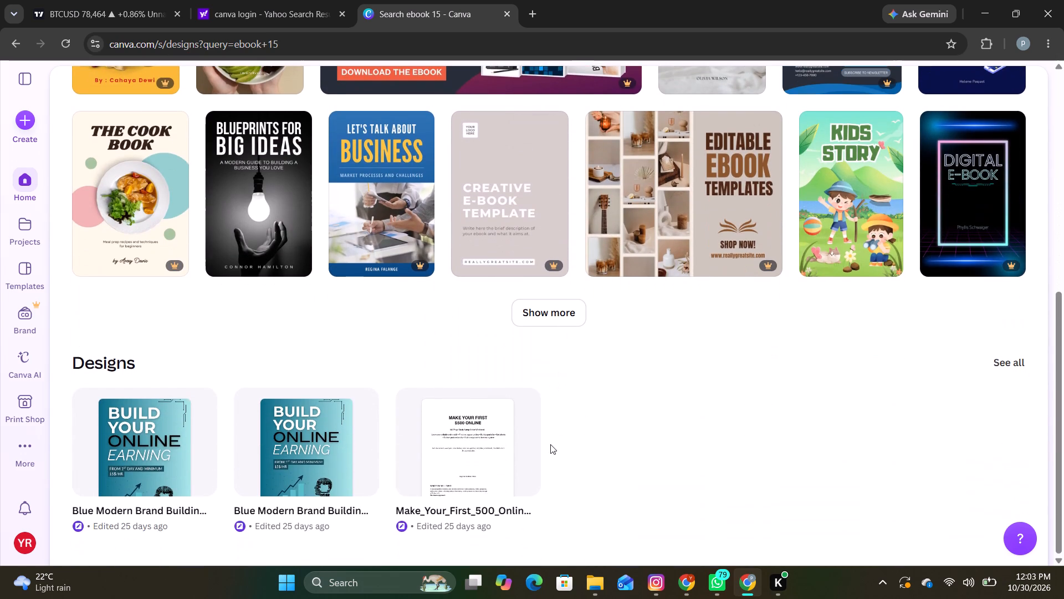
{"action": "scroll", "coordinate": [550, 444], "scroll_direction": "down", "scroll_amount": 3}
{"action": "scroll", "coordinate": [550, 444], "scroll_direction": "up", "scroll_amount": 6}
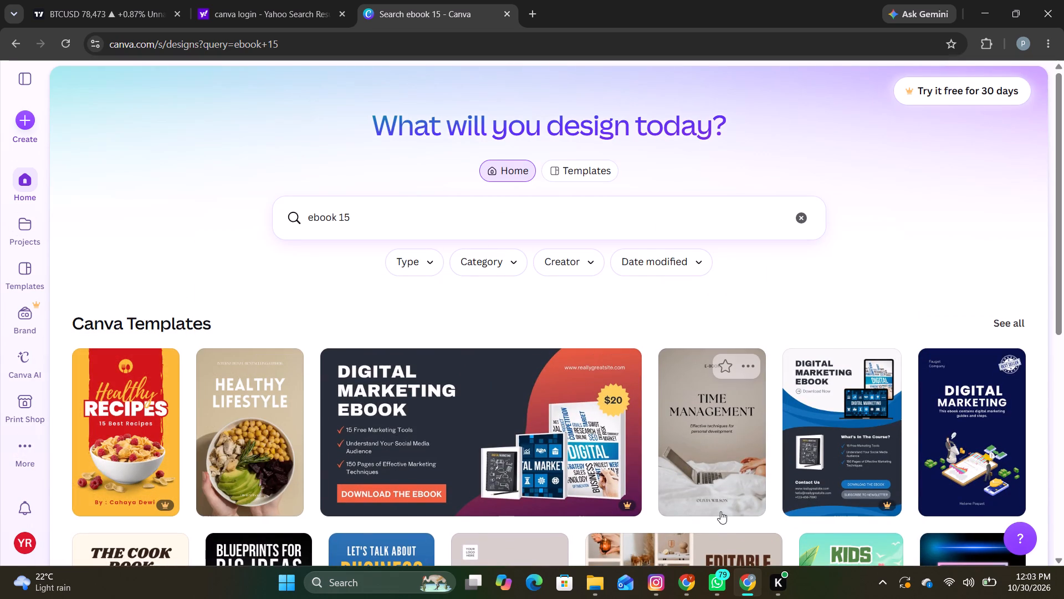
{"action": "scroll", "coordinate": [917, 438], "scroll_direction": "left", "scroll_amount": 3}
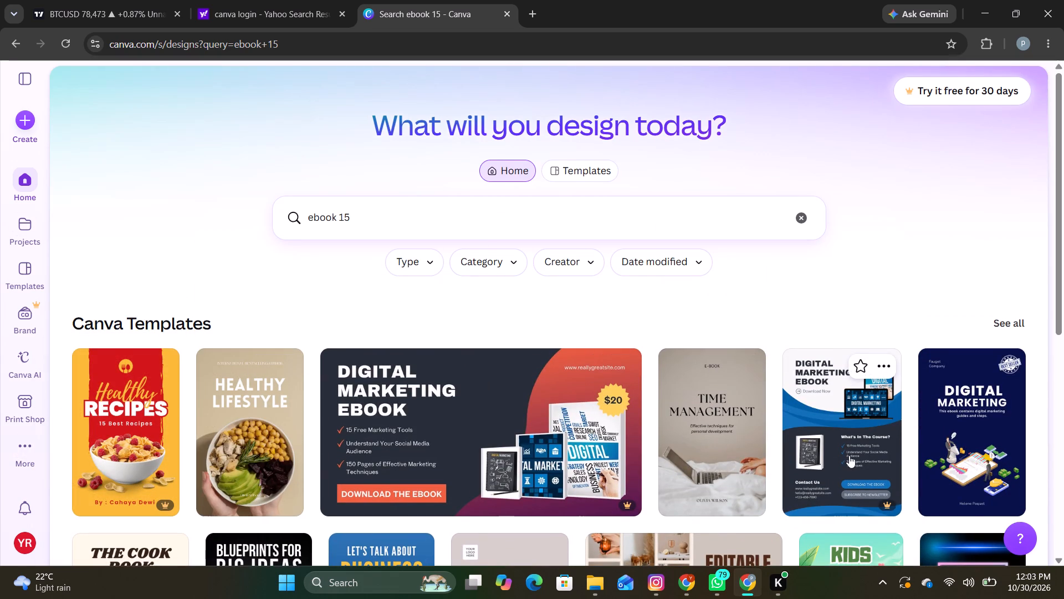
{"action": "scroll", "coordinate": [849, 455], "scroll_direction": "down", "scroll_amount": 1}
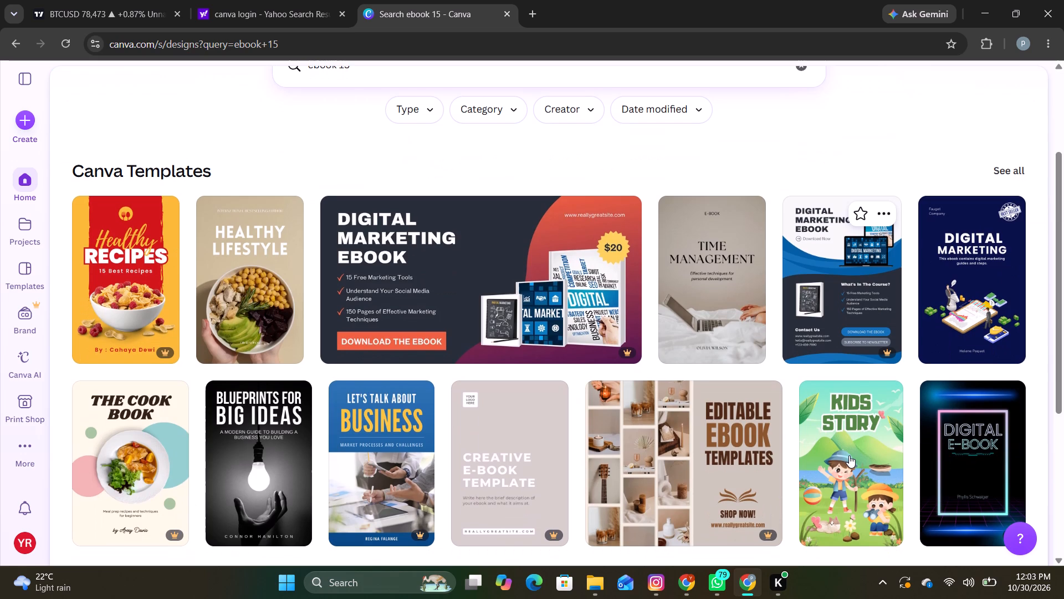
{"action": "scroll", "coordinate": [849, 455], "scroll_direction": "down", "scroll_amount": 1}
{"action": "left_click", "coordinate": [961, 469]}
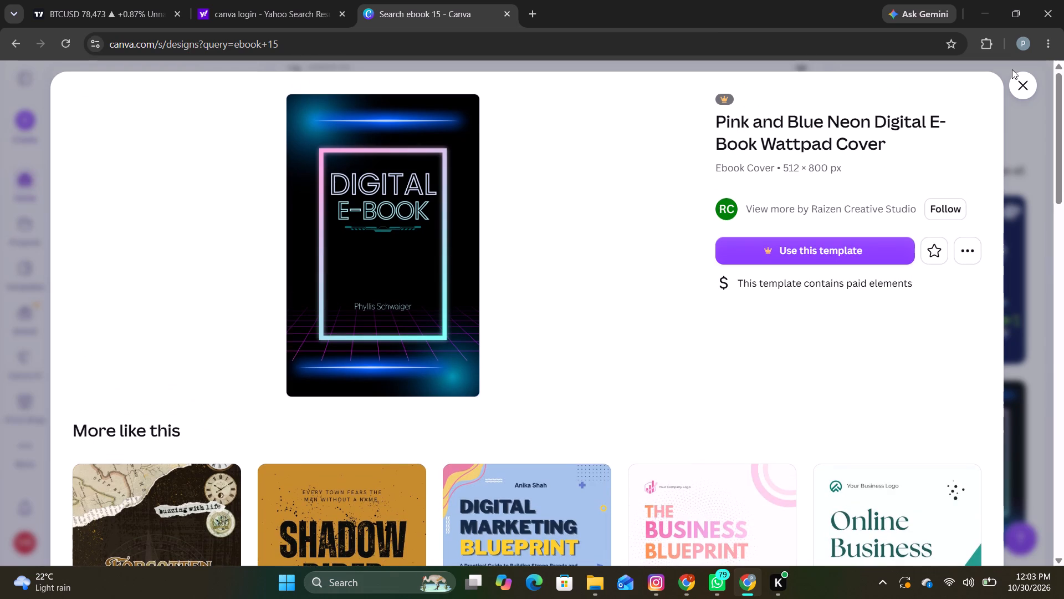
{"action": "left_click", "coordinate": [1023, 93]}
{"action": "scroll", "coordinate": [883, 356], "scroll_direction": "down", "scroll_amount": 2}
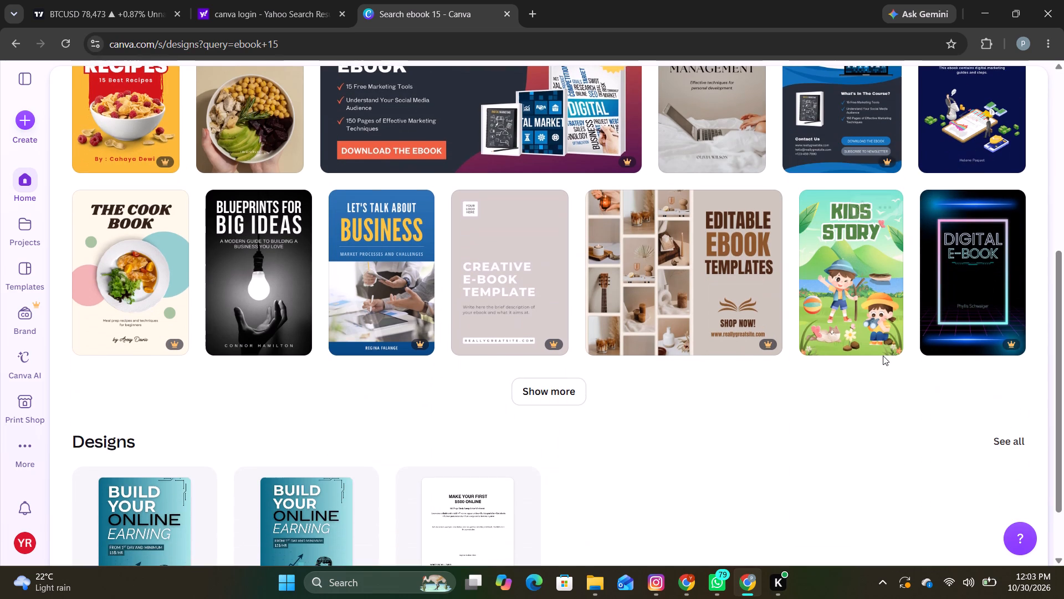
{"action": "scroll", "coordinate": [883, 356], "scroll_direction": "up", "scroll_amount": 1}
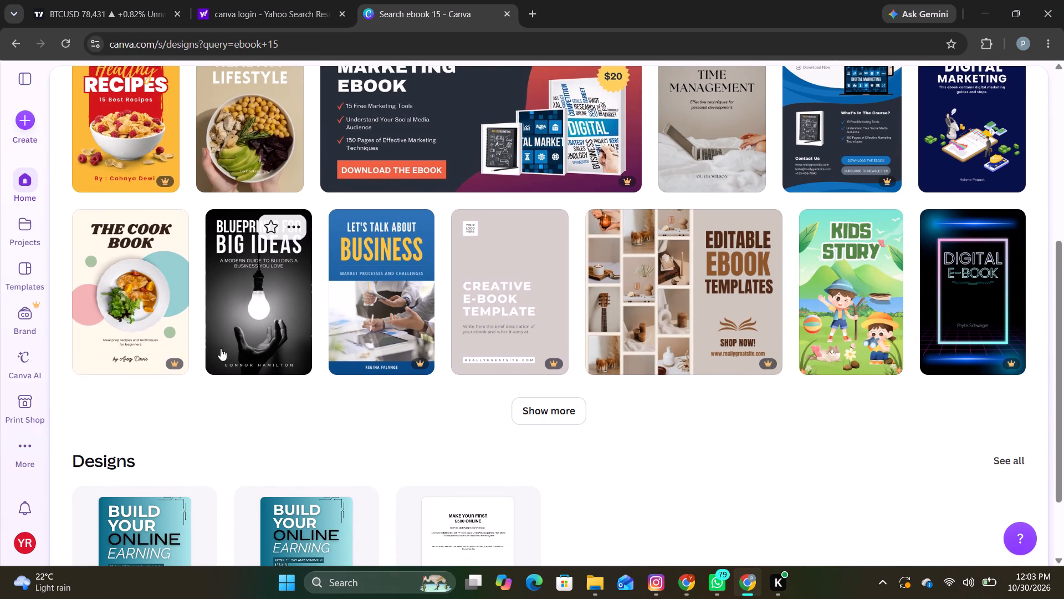
Preview the Black and White Modern Business Ideas Wattpad Ebook Cover template and open it for editing.
{"action": "left_click", "coordinate": [261, 312]}
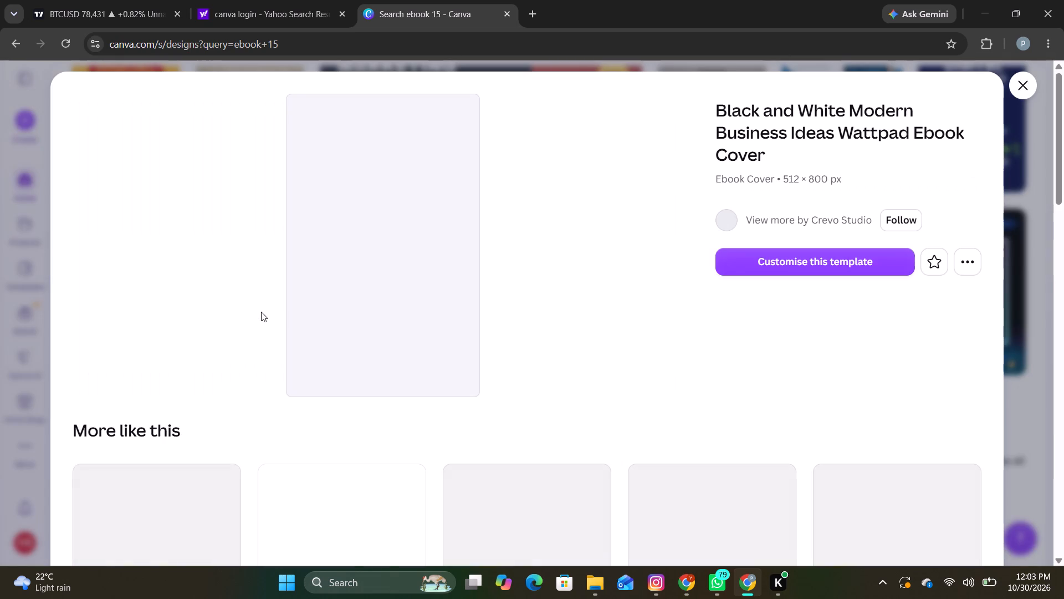
{"action": "scroll", "coordinate": [261, 312], "scroll_direction": "down", "scroll_amount": 2}
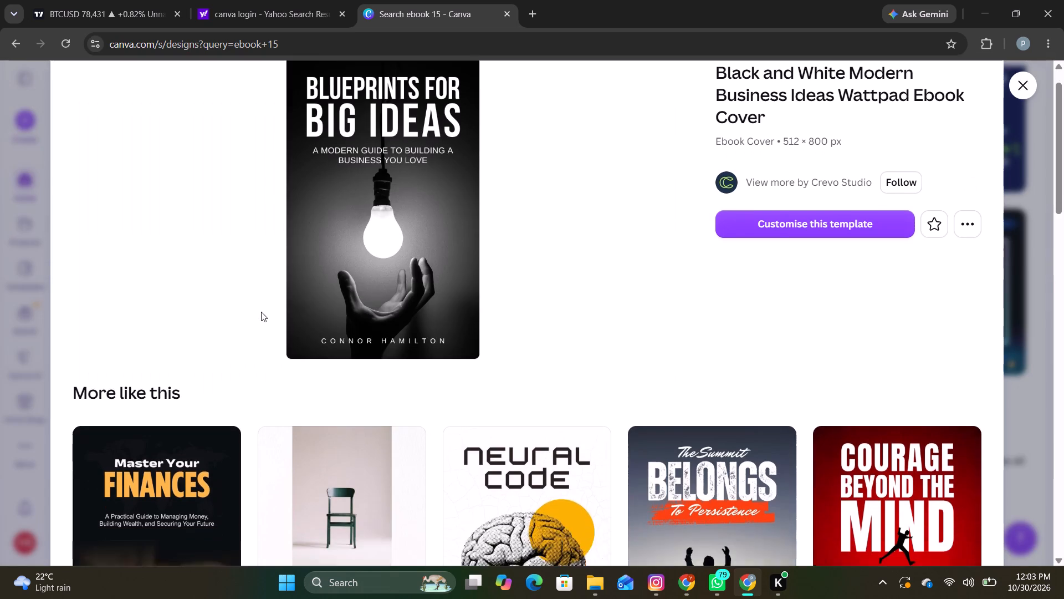
{"action": "scroll", "coordinate": [261, 312], "scroll_direction": "down", "scroll_amount": 2}
{"action": "scroll", "coordinate": [261, 312], "scroll_direction": "up", "scroll_amount": 4}
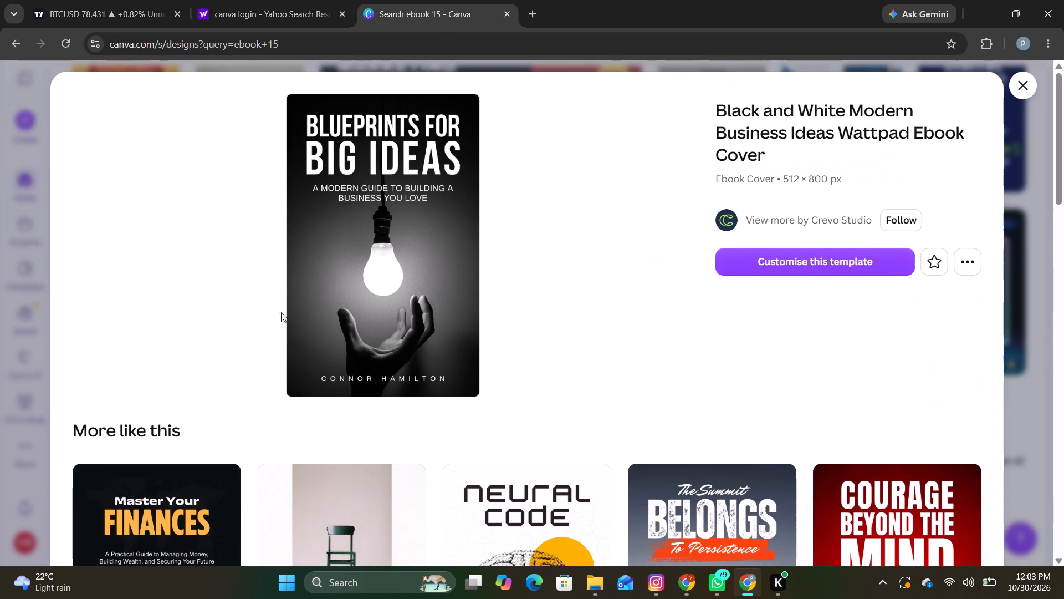
{"action": "left_click", "coordinate": [362, 313]}
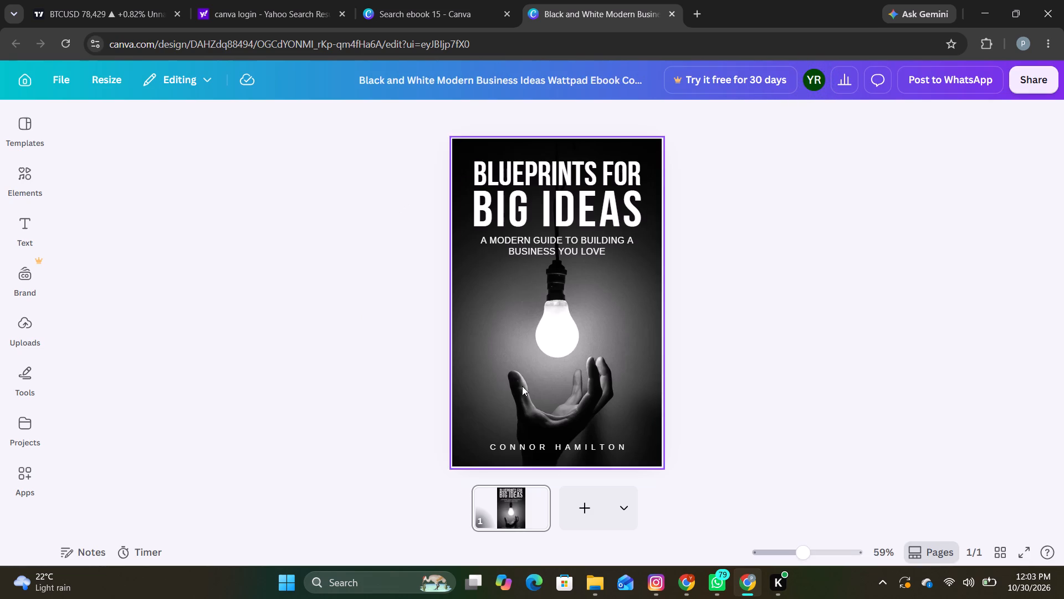
Add a blank second page after the "Blueprints for Big Ideas" cover.
{"action": "left_click", "coordinate": [595, 511]}
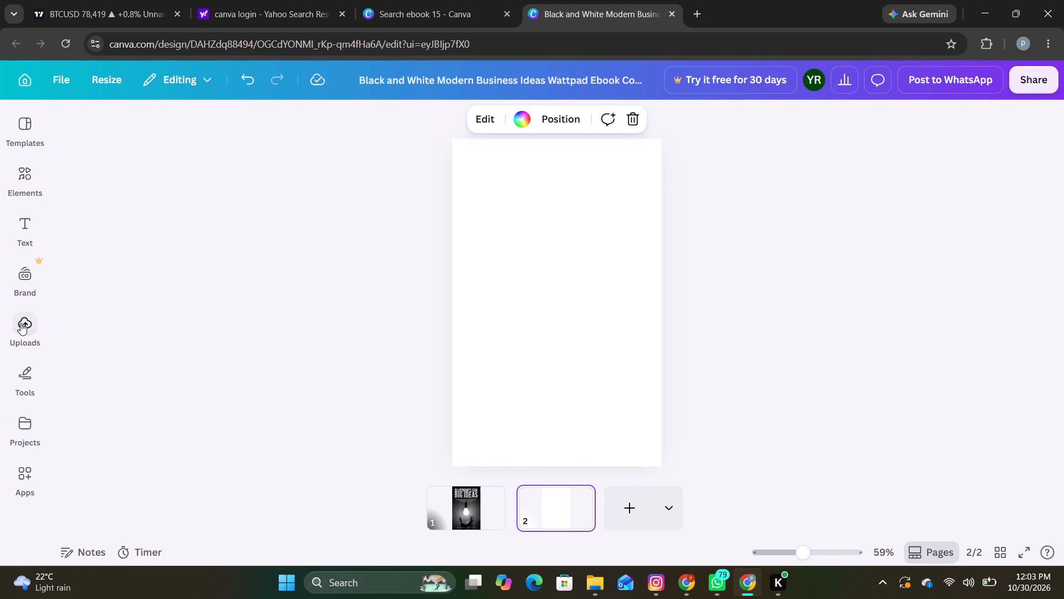
{"action": "scroll", "coordinate": [9, 215], "scroll_direction": "up", "scroll_amount": 3}
{"action": "scroll", "coordinate": [9, 215], "scroll_direction": "down", "scroll_amount": 3}
Return to Canva's home page, open the recent two-page Blue Modern Brand Building eBook Cover design, and view its second and first pages.
{"action": "left_click", "coordinate": [51, 82]}
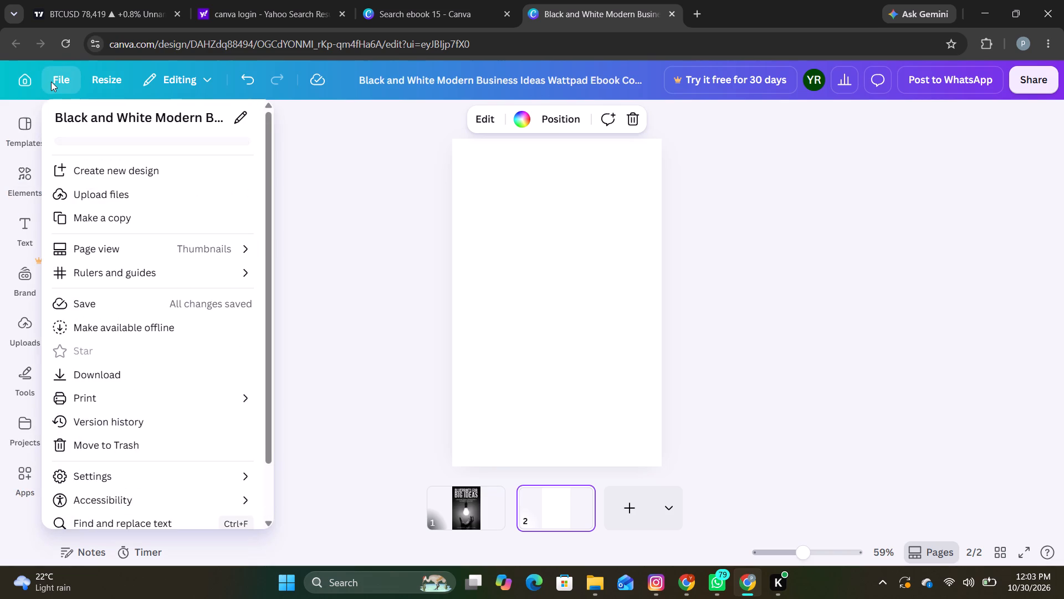
{"action": "left_click", "coordinate": [19, 72]}
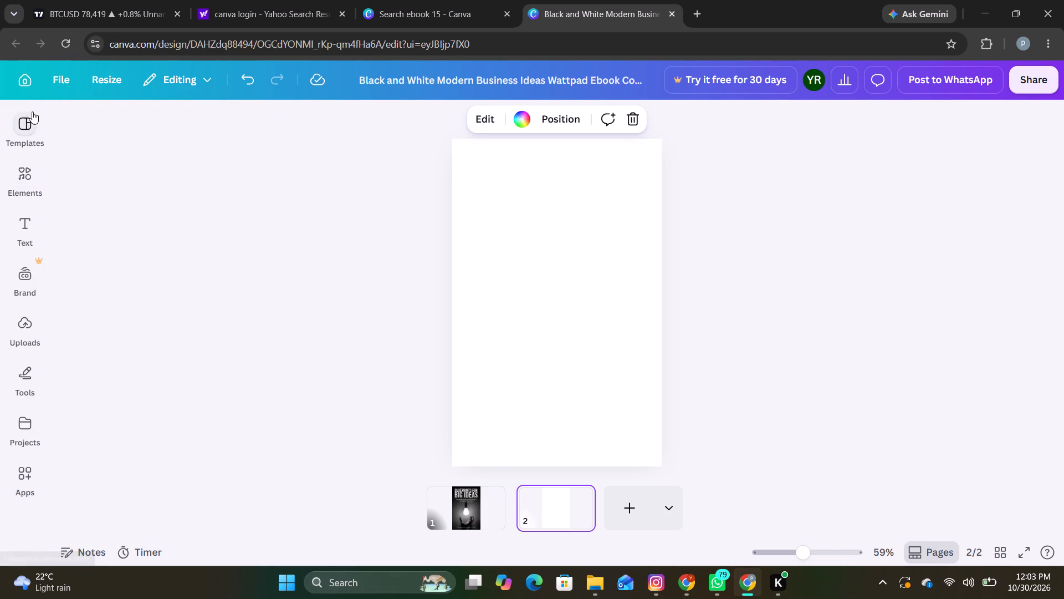
{"action": "left_click", "coordinate": [17, 88]}
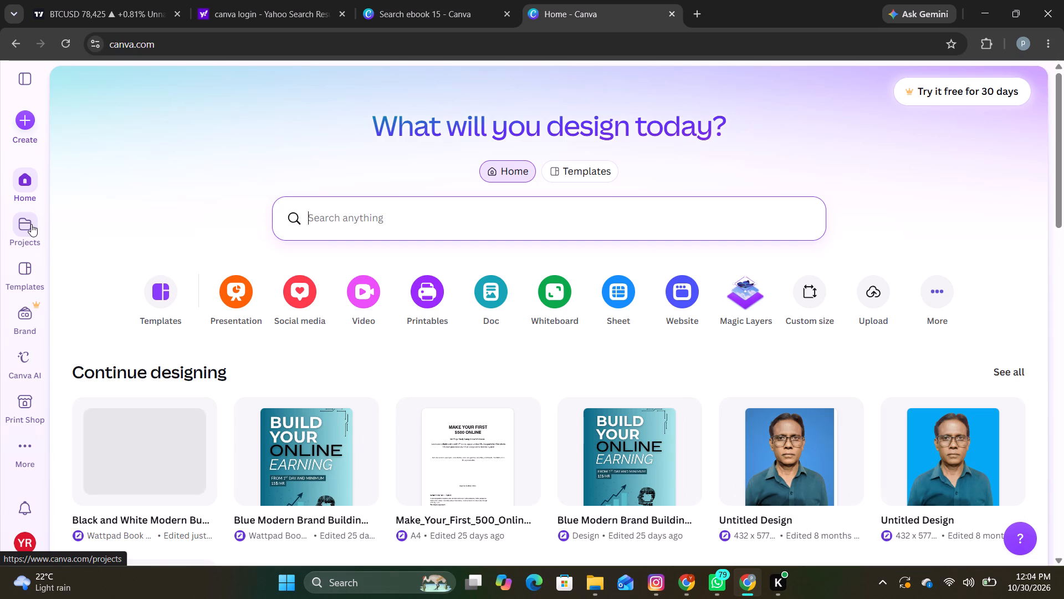
{"action": "left_click", "coordinate": [308, 469]}
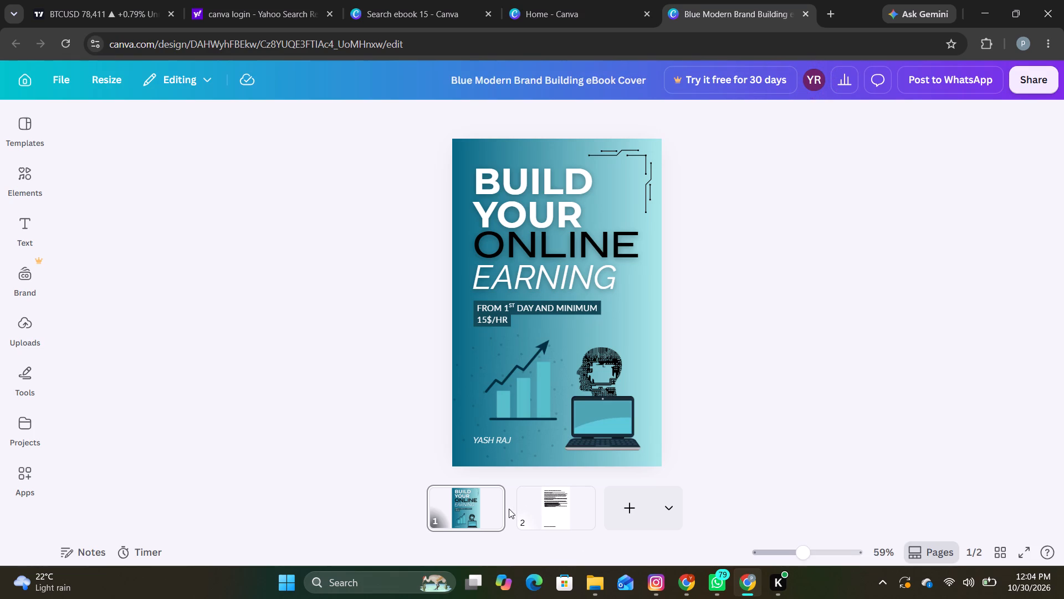
{"action": "left_click", "coordinate": [538, 505]}
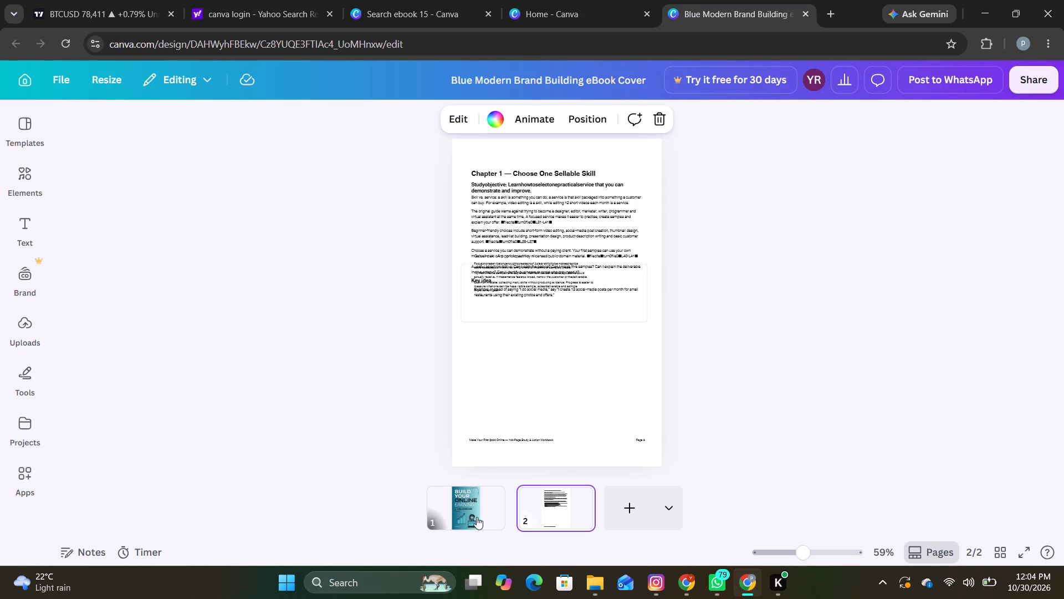
{"action": "left_click", "coordinate": [470, 518]}
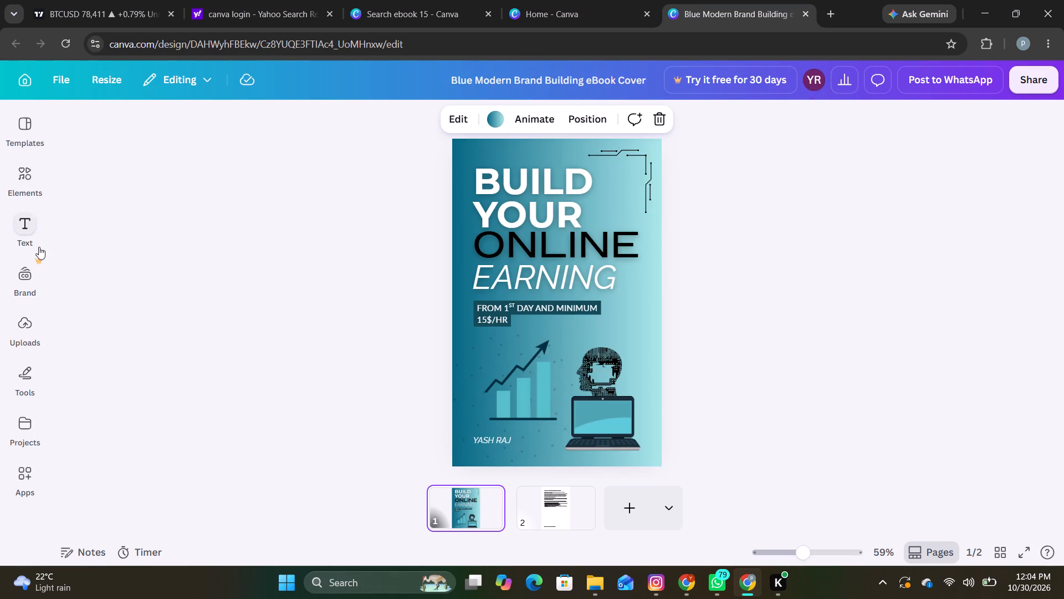
Leave the cover design, go to All projects, and open the Make_Your_First_500_Online_Expanded_Professional.pdf design from the recent ones.
{"action": "left_click", "coordinate": [26, 75]}
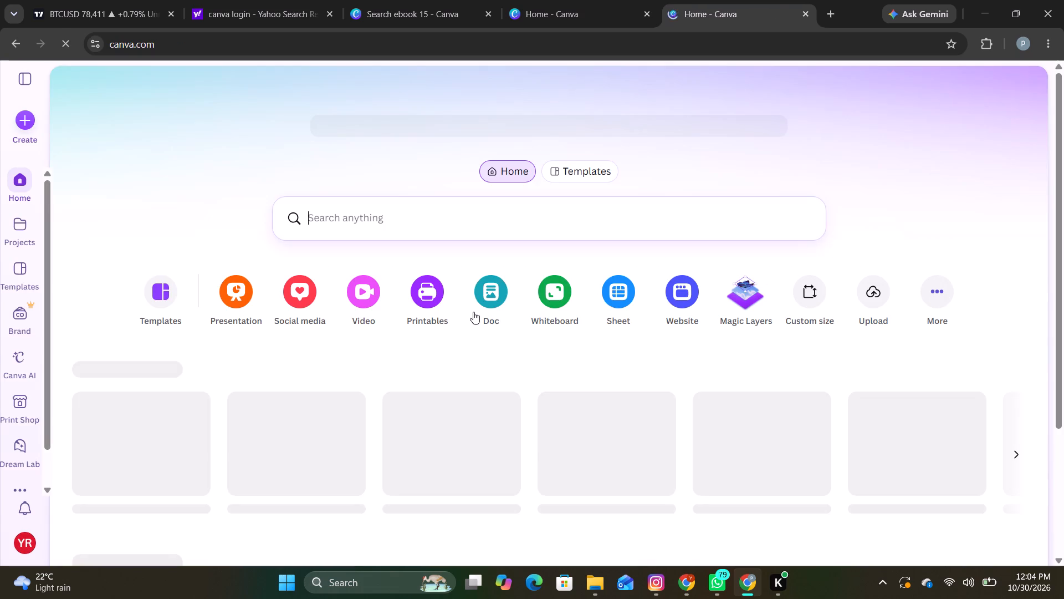
{"action": "left_click", "coordinate": [29, 226]}
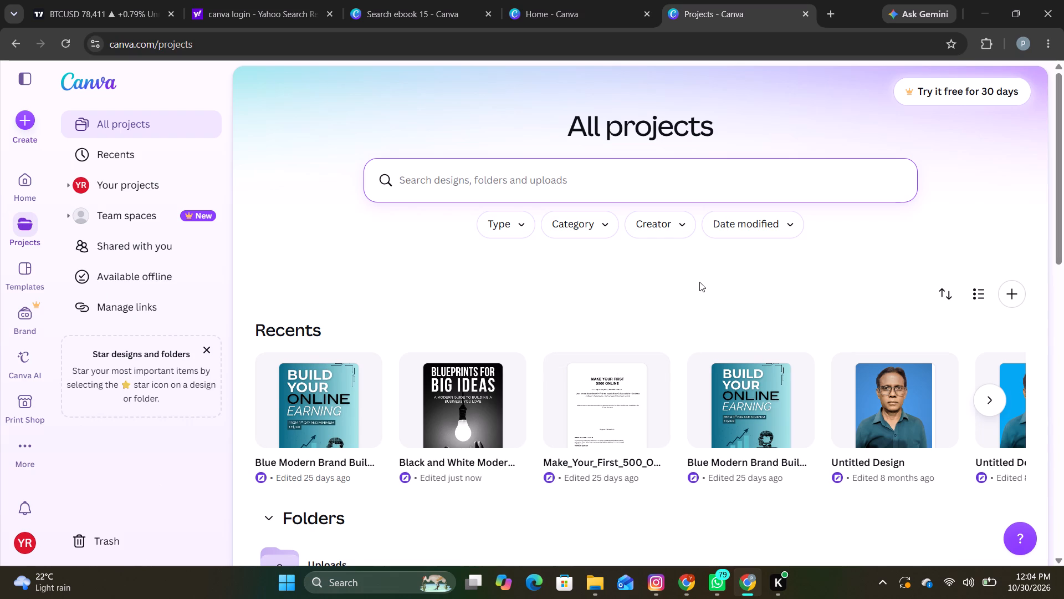
{"action": "left_click", "coordinate": [600, 406]}
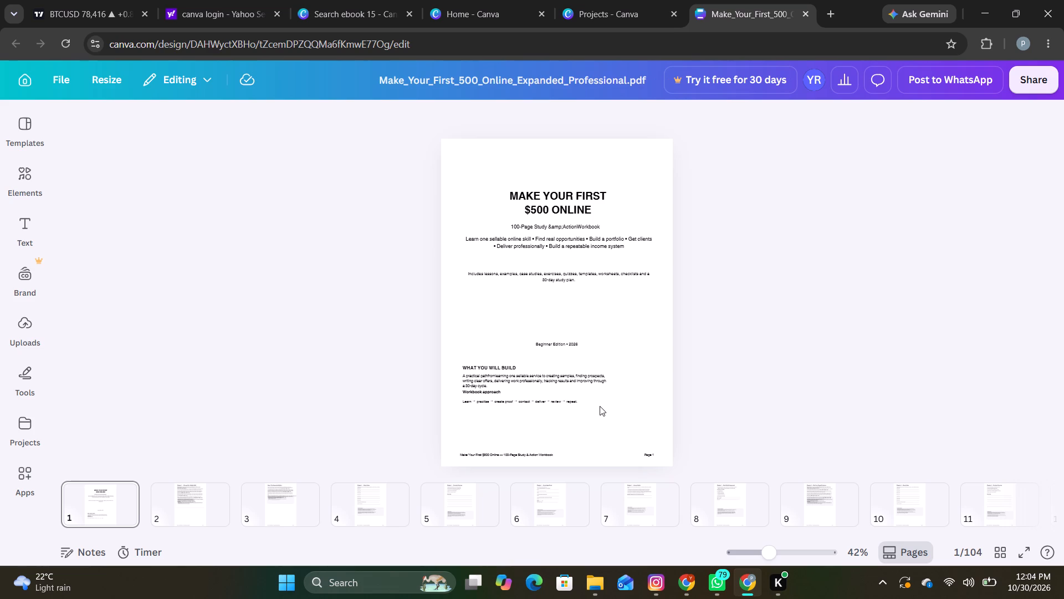
On page 4, Chapter 1 Study Notes, move the Reflection Builder text and its shaded box up, directly beneath the "Question I still have" line.
{"action": "left_click", "coordinate": [170, 511]}
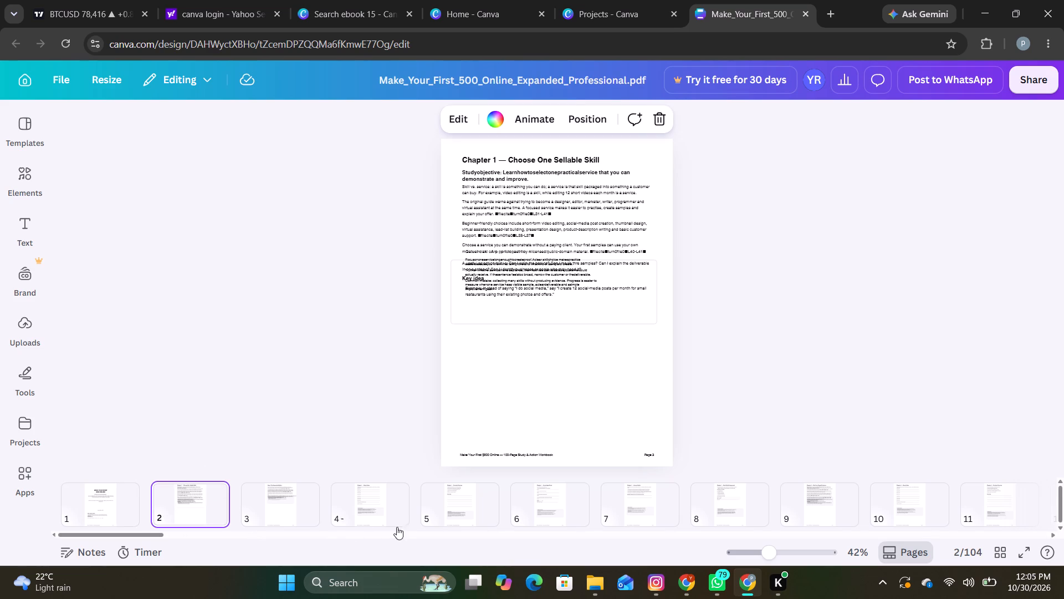
{"action": "left_click", "coordinate": [383, 495]}
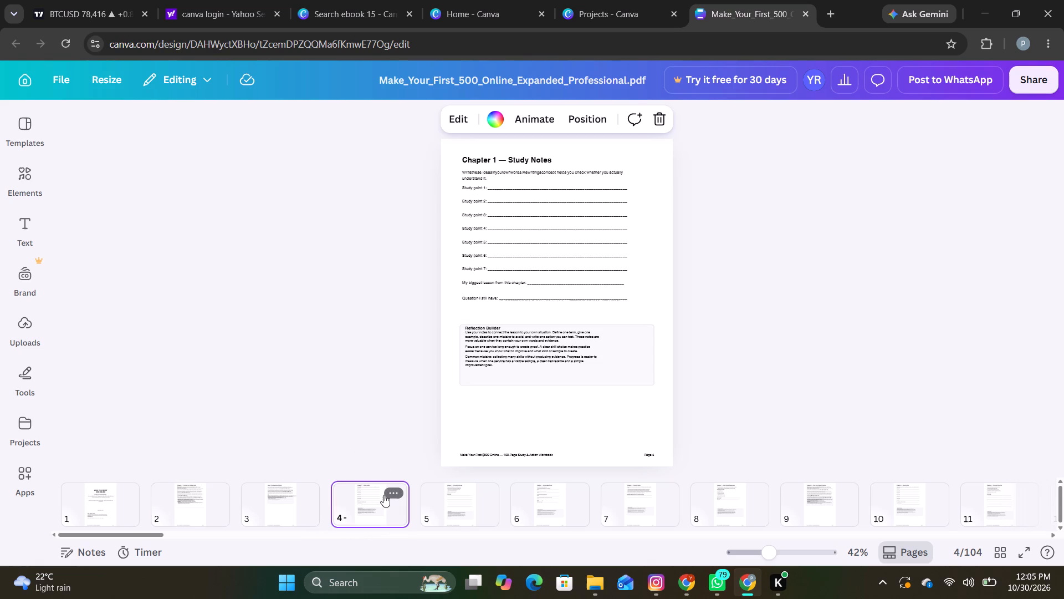
{"action": "scroll", "coordinate": [551, 354], "scroll_direction": "left", "scroll_amount": 1}
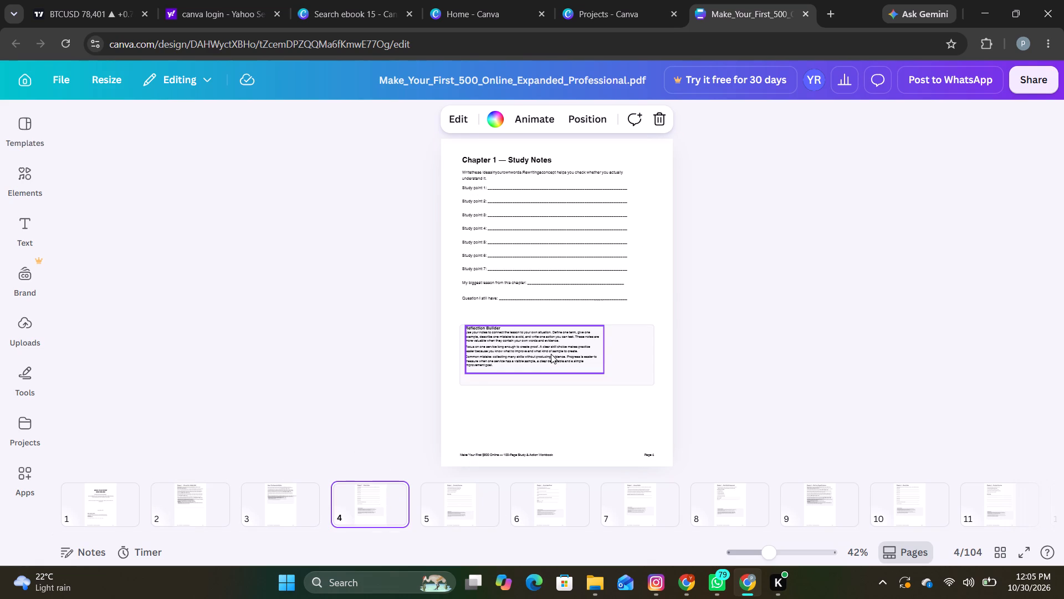
{"action": "scroll", "coordinate": [551, 354], "scroll_direction": "left", "scroll_amount": 1}
{"action": "left_click_drag", "start_coordinate": [548, 358], "coordinate": [560, 379]}
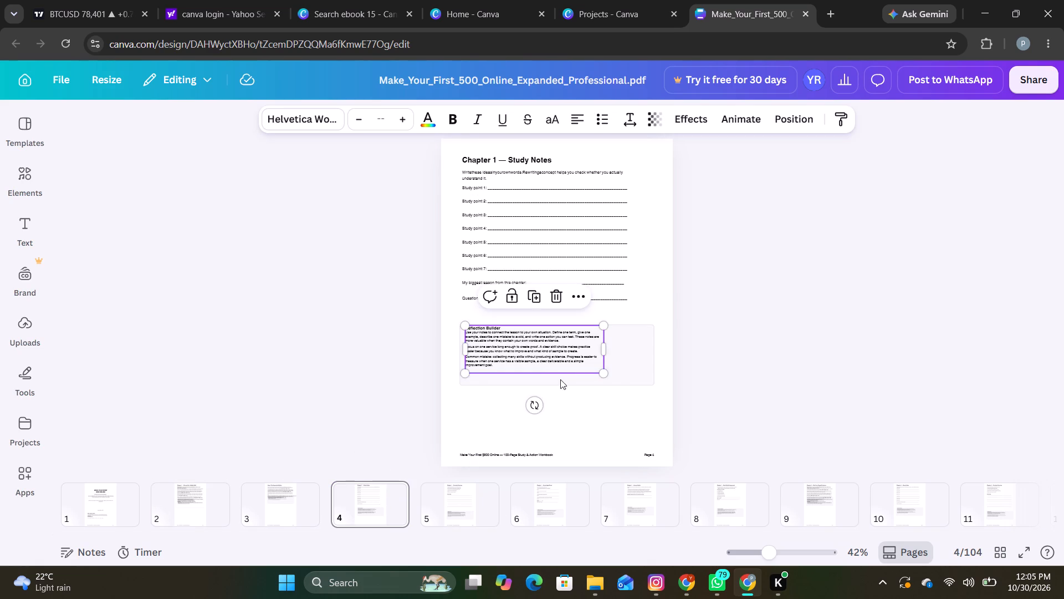
{"action": "left_click_drag", "start_coordinate": [560, 379], "coordinate": [564, 385]}
{"action": "left_click_drag", "start_coordinate": [564, 385], "coordinate": [533, 363]}
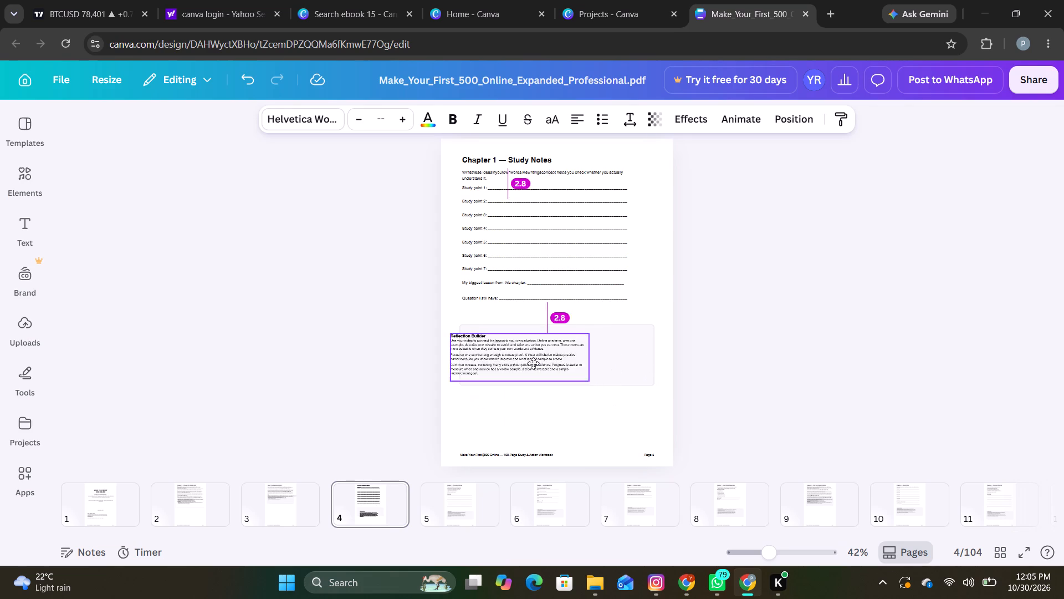
{"action": "left_click_drag", "start_coordinate": [533, 363], "coordinate": [535, 347]}
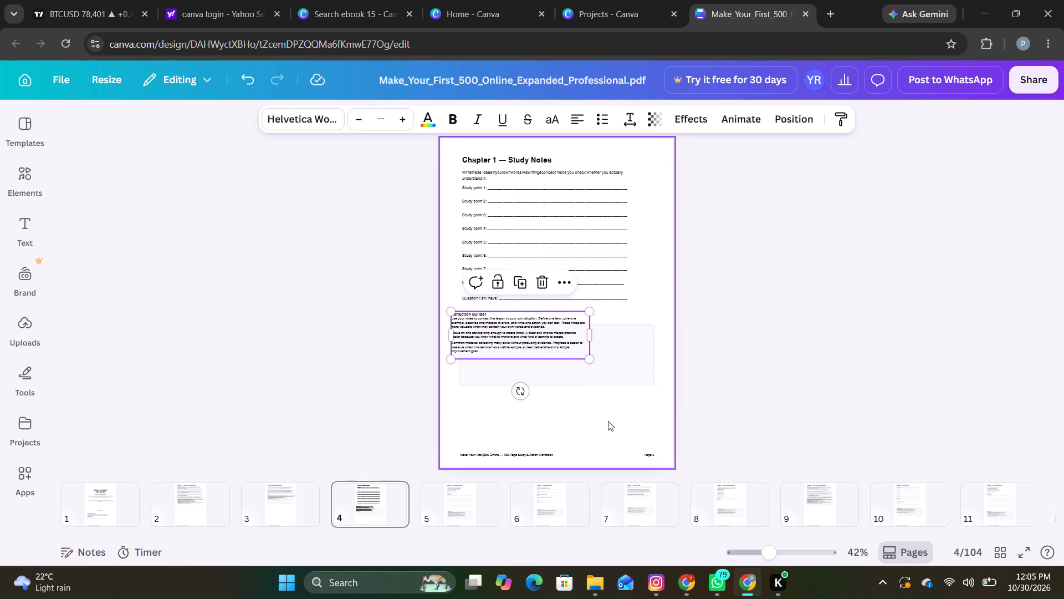
{"action": "left_click_drag", "start_coordinate": [607, 378], "coordinate": [600, 415]}
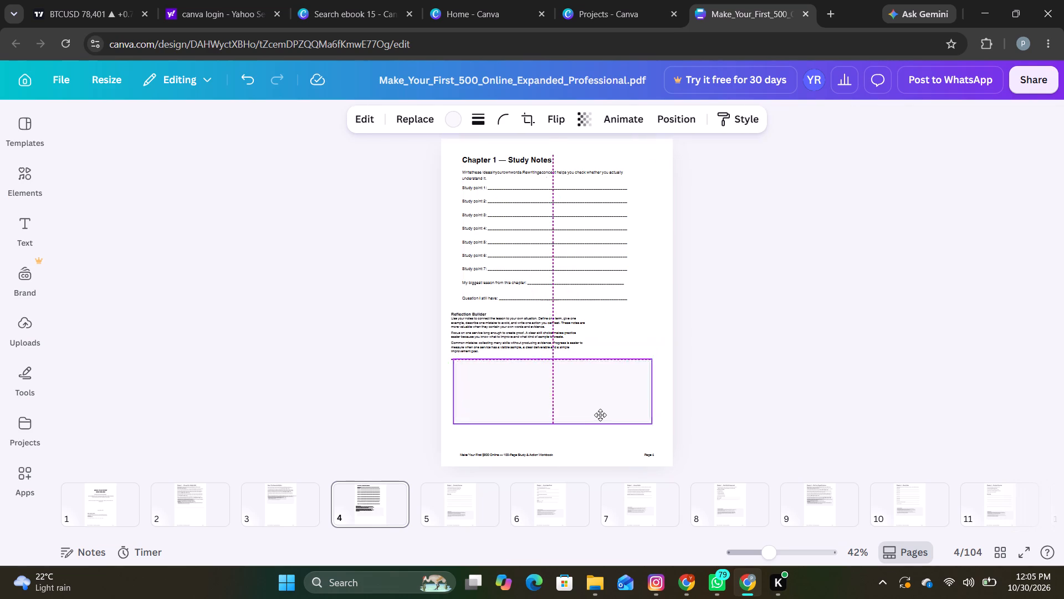
{"action": "left_click_drag", "start_coordinate": [600, 415], "coordinate": [598, 410]}
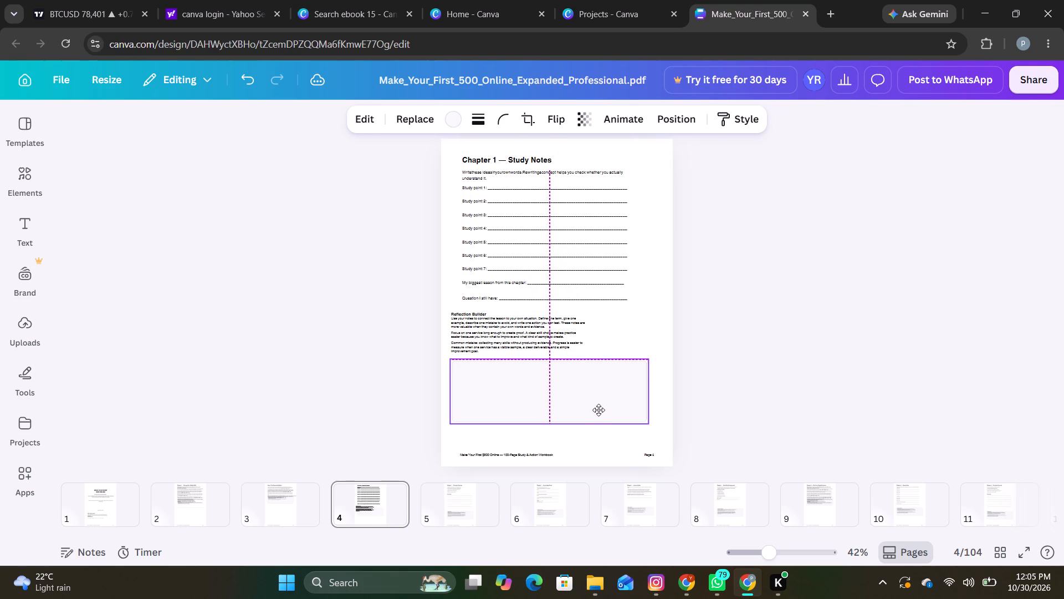
{"action": "left_click_drag", "start_coordinate": [598, 410], "coordinate": [592, 357]}
{"action": "left_click", "coordinate": [585, 387]}
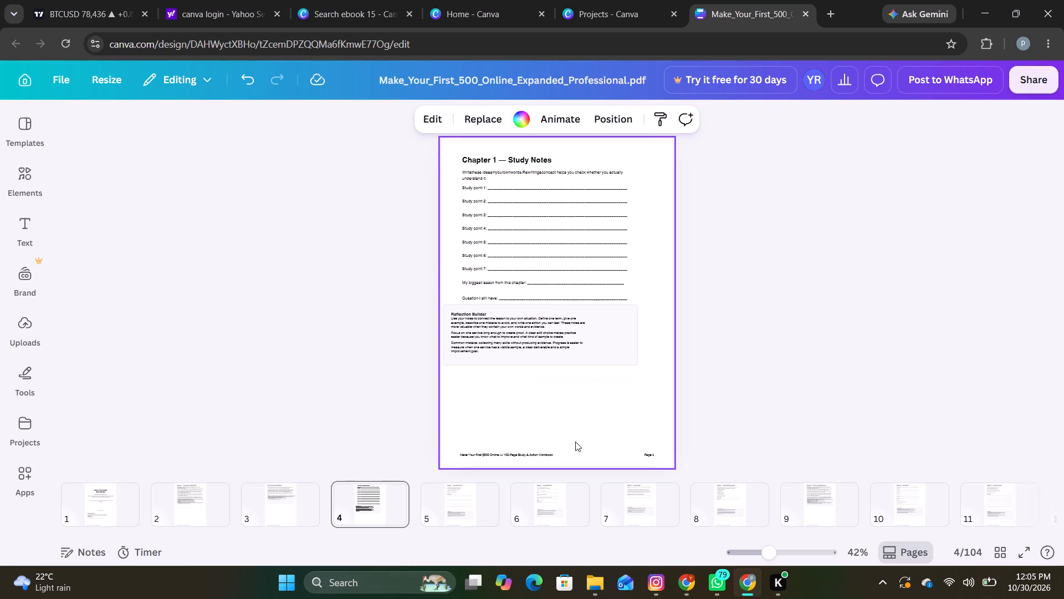
On page 6, Chapter 1 Knowledge Check, move the Self-Check Strategy text and its shaded box up beneath the "What I need to review" line.
{"action": "left_click", "coordinate": [544, 509]}
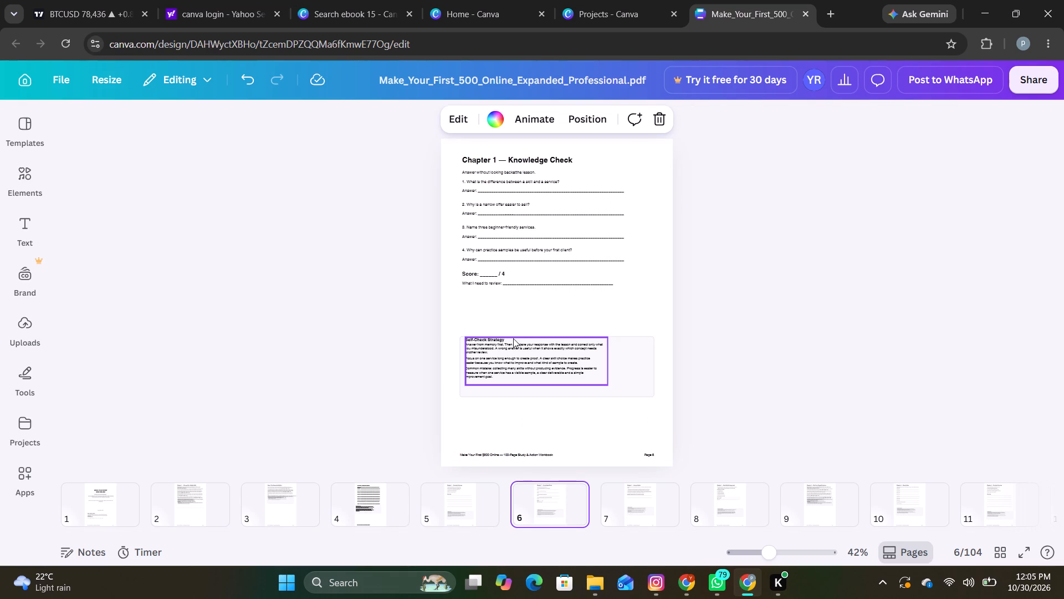
{"action": "left_click_drag", "start_coordinate": [523, 341], "coordinate": [509, 322]}
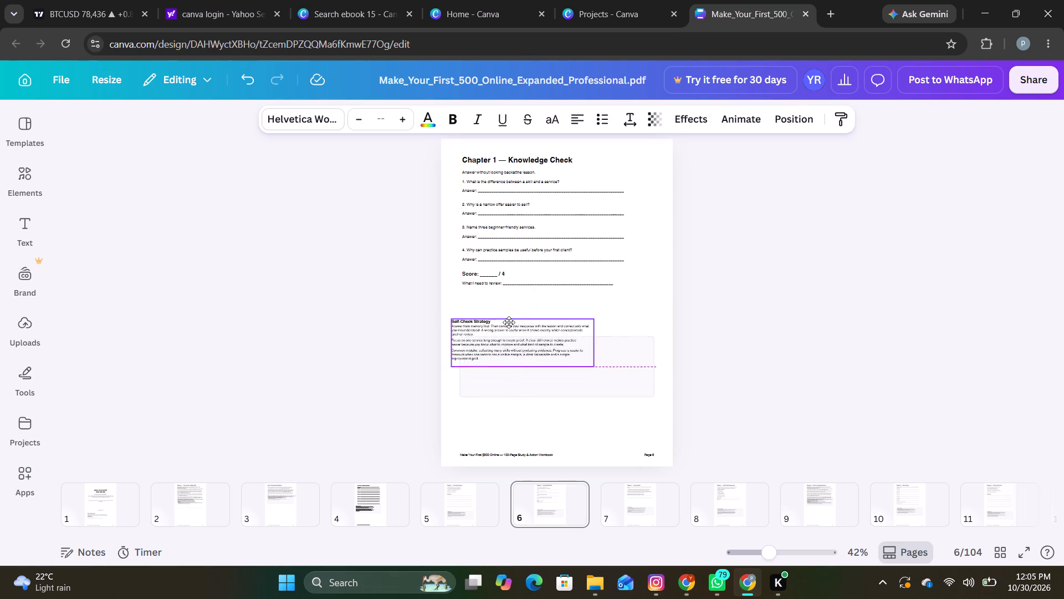
{"action": "left_click_drag", "start_coordinate": [509, 322], "coordinate": [511, 307]}
{"action": "left_click_drag", "start_coordinate": [506, 372], "coordinate": [494, 361]}
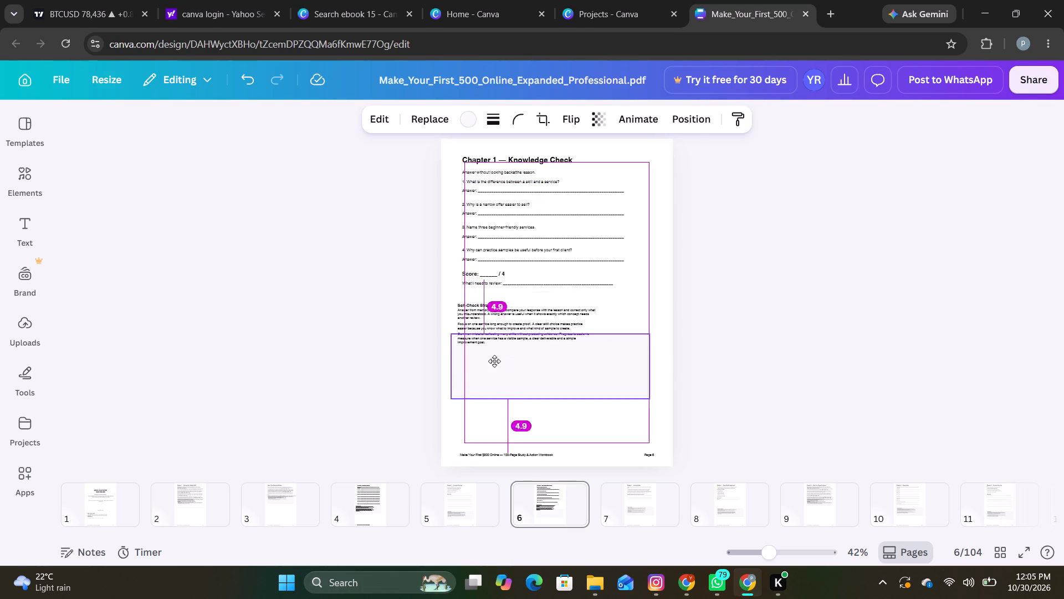
{"action": "left_click_drag", "start_coordinate": [494, 361], "coordinate": [493, 332]}
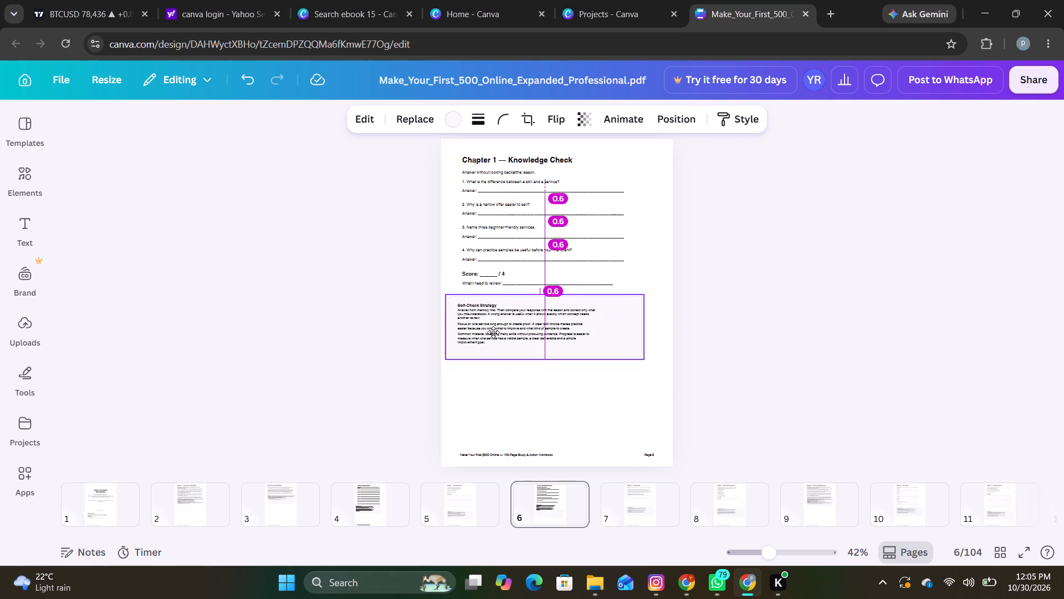
{"action": "left_click_drag", "start_coordinate": [493, 332], "coordinate": [494, 329]}
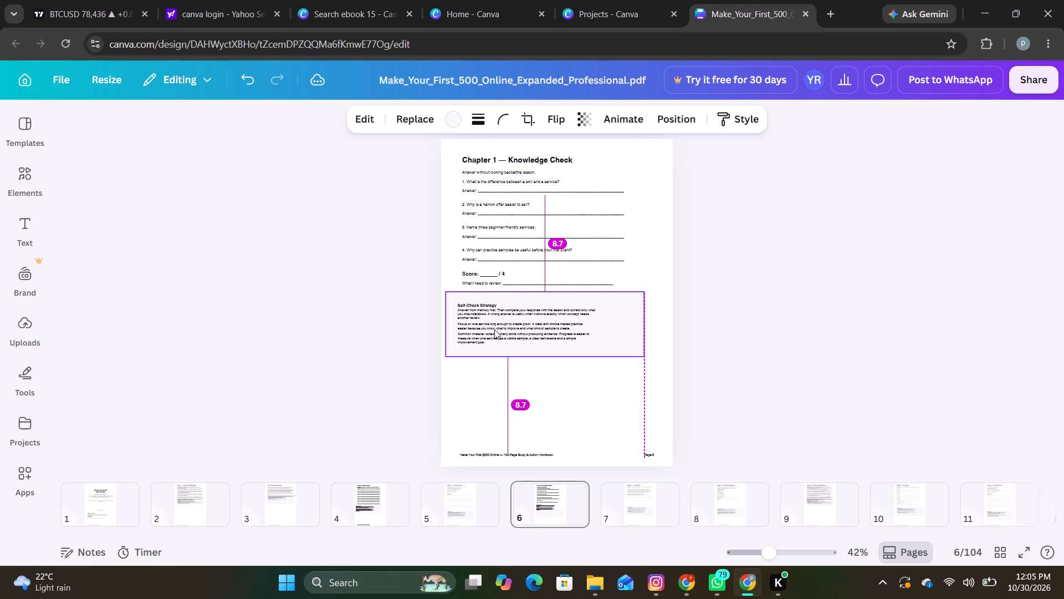
{"action": "left_click", "coordinate": [494, 389]}
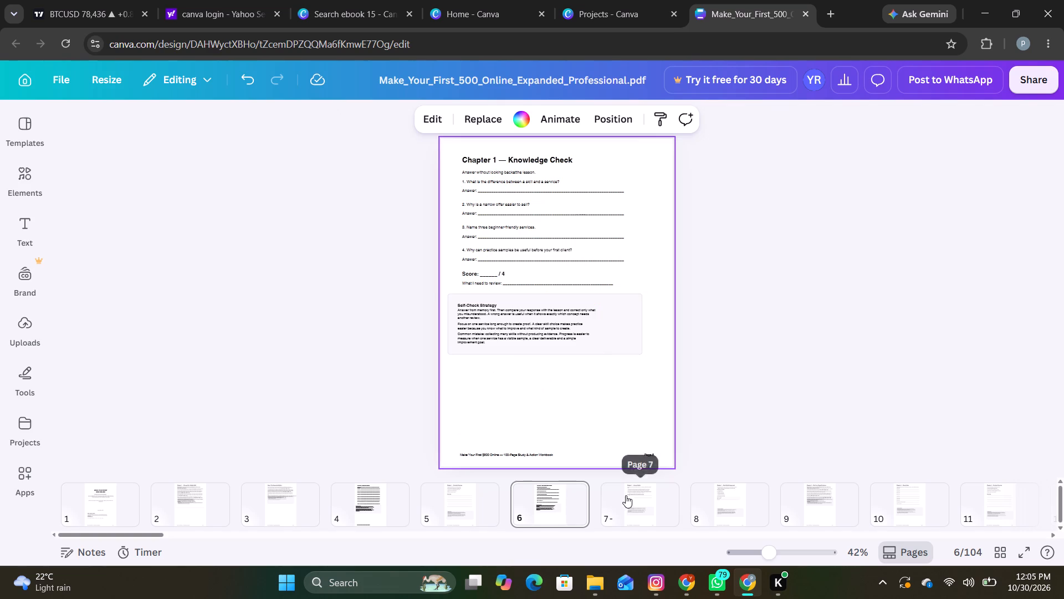
{"action": "left_click", "coordinate": [629, 498]}
{"action": "left_click_drag", "start_coordinate": [511, 325], "coordinate": [507, 275]}
{"action": "left_click_drag", "start_coordinate": [506, 338], "coordinate": [488, 267]}
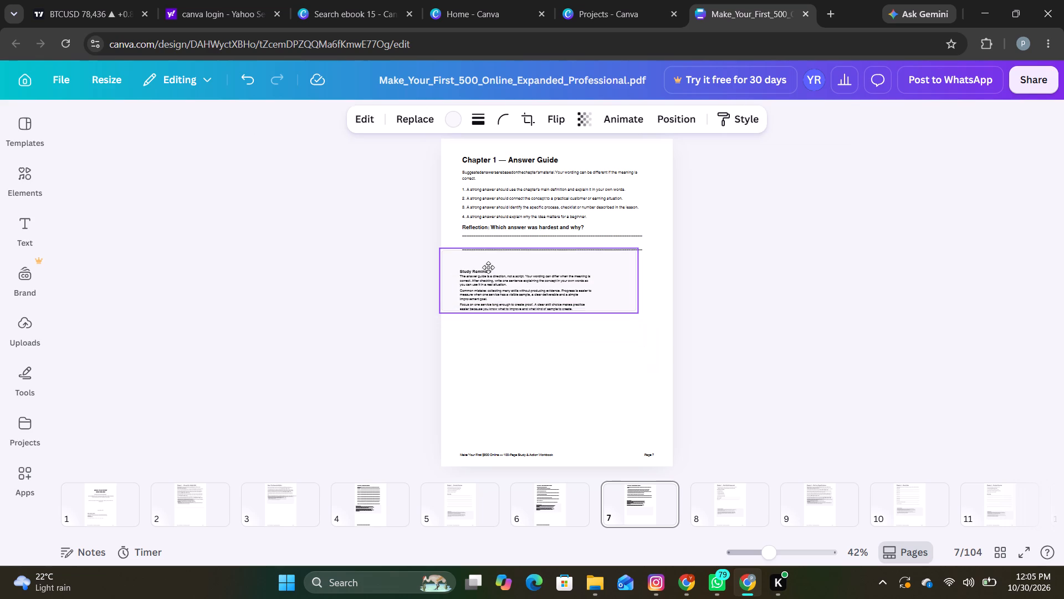
{"action": "left_click_drag", "start_coordinate": [488, 267], "coordinate": [490, 281]}
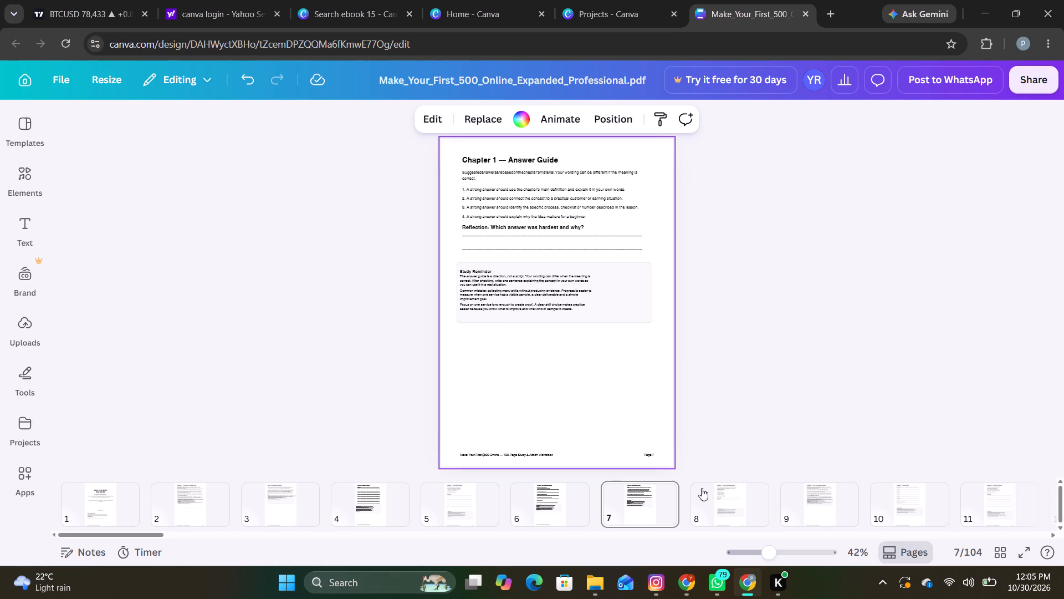
On page 8, Chapter 1 Real-World Assignment, move the shaded box and the Completion Standard text up beneath the "Next action" line.
{"action": "left_click", "coordinate": [707, 500]}
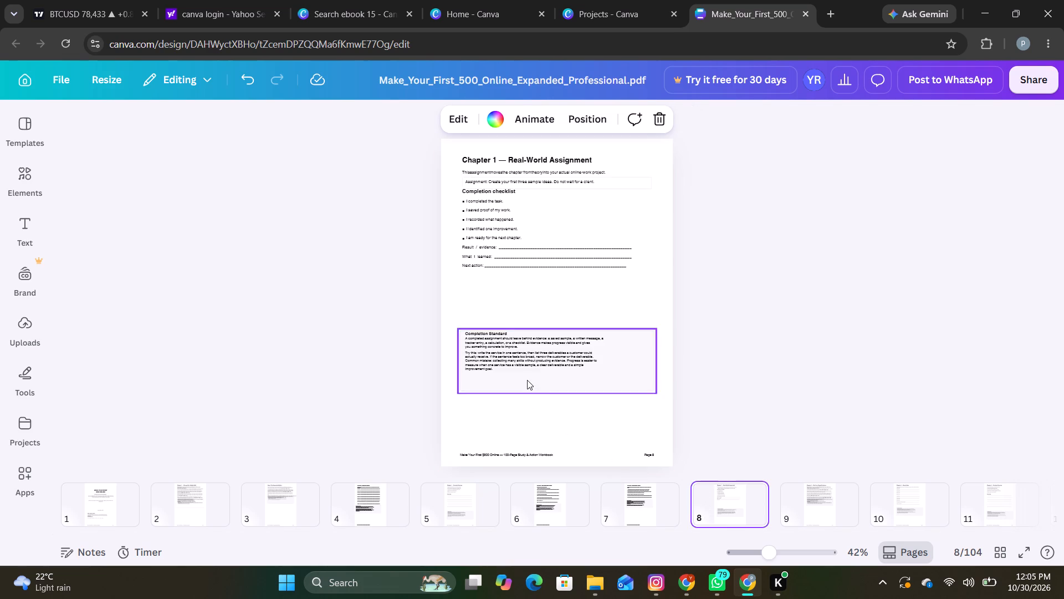
{"action": "left_click", "coordinate": [520, 362]}
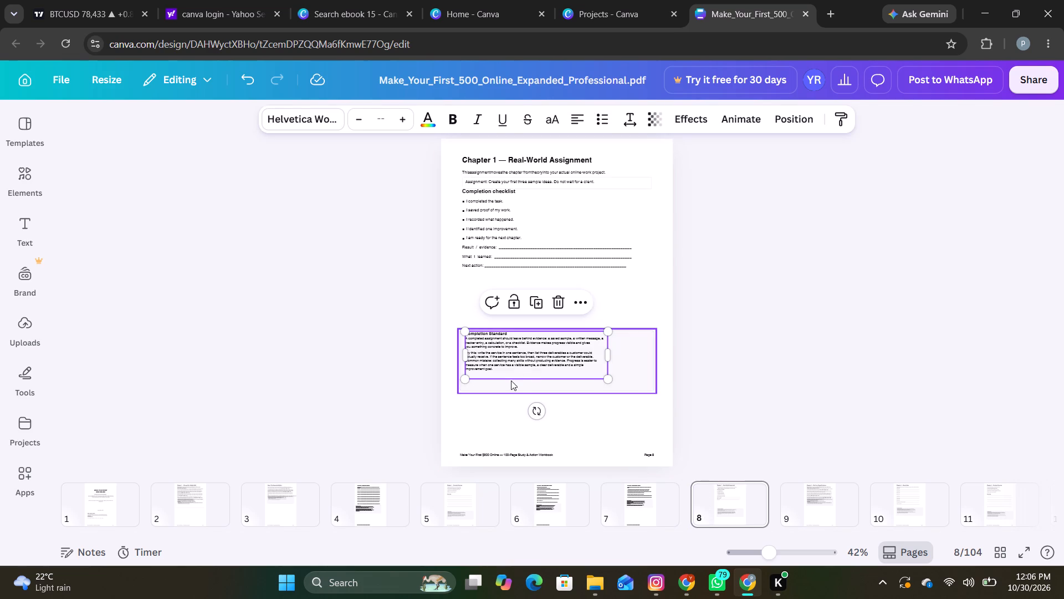
{"action": "left_click_drag", "start_coordinate": [508, 387], "coordinate": [509, 343]}
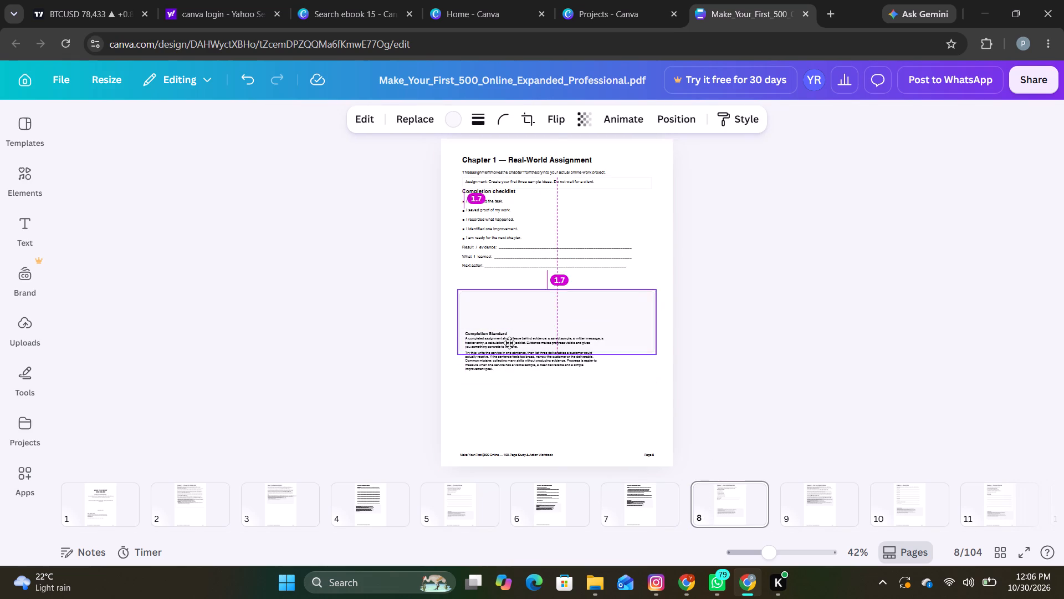
{"action": "left_click_drag", "start_coordinate": [509, 343], "coordinate": [509, 336]}
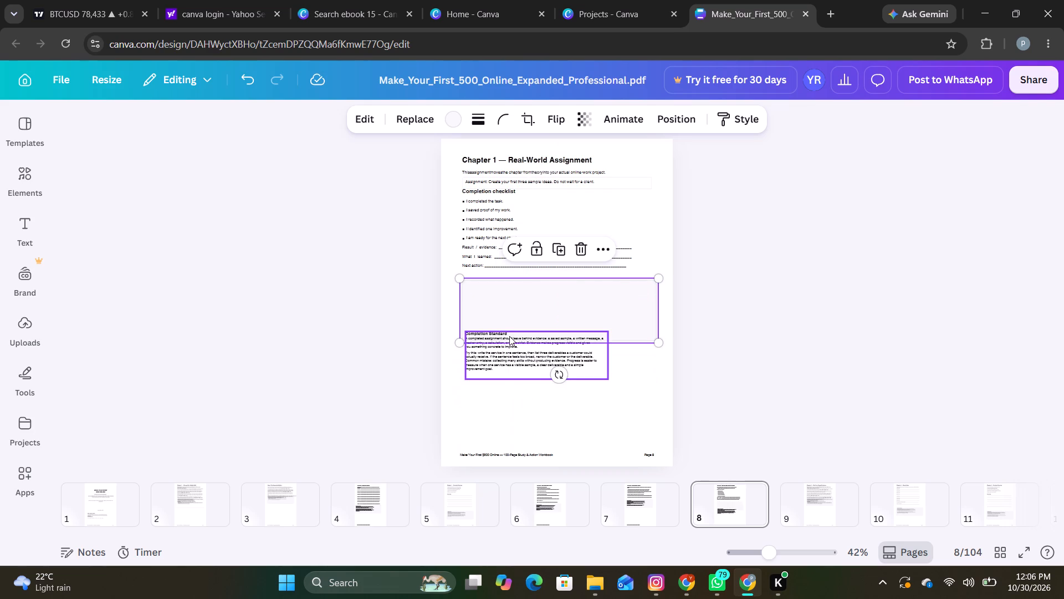
{"action": "left_click_drag", "start_coordinate": [505, 358], "coordinate": [509, 312]}
{"action": "left_click", "coordinate": [676, 385]}
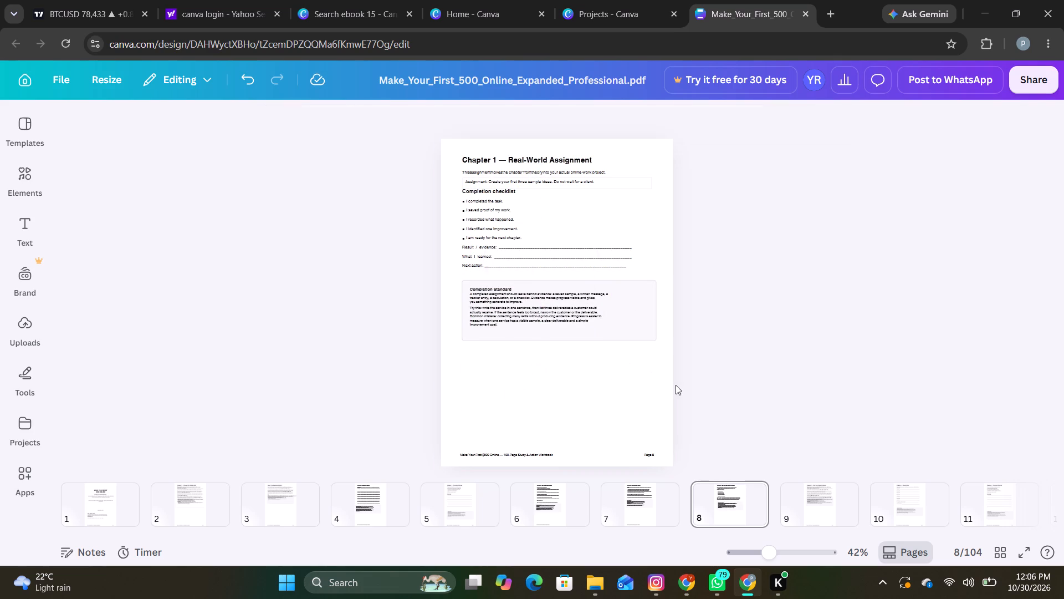
On page 9, Chapter 2 Pick Your Target Customer, move the shaded box down, just below the Key idea example text.
{"action": "left_click", "coordinate": [799, 496]}
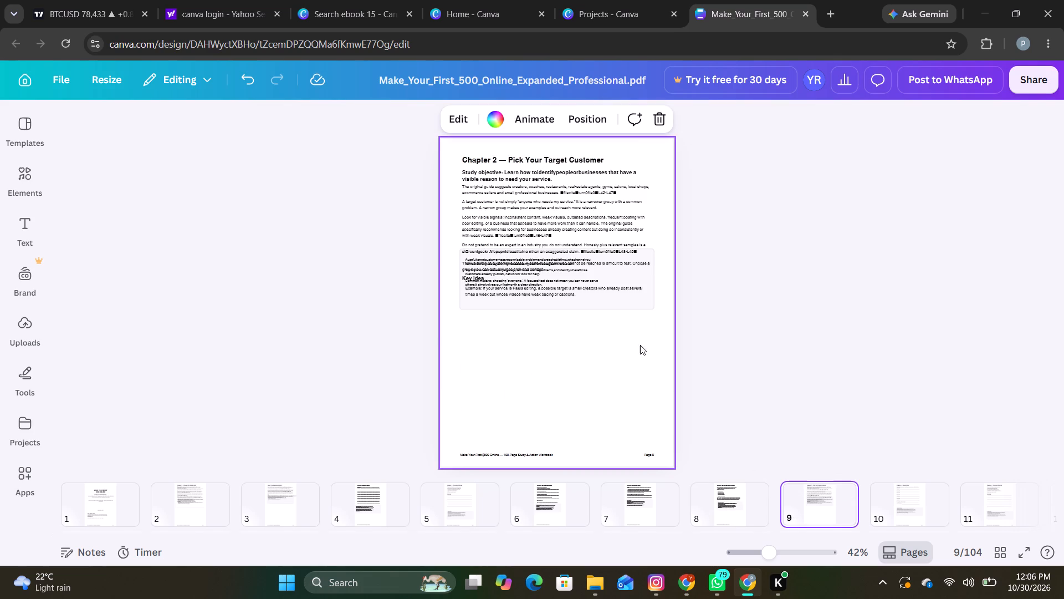
{"action": "left_click_drag", "start_coordinate": [518, 303], "coordinate": [507, 351]}
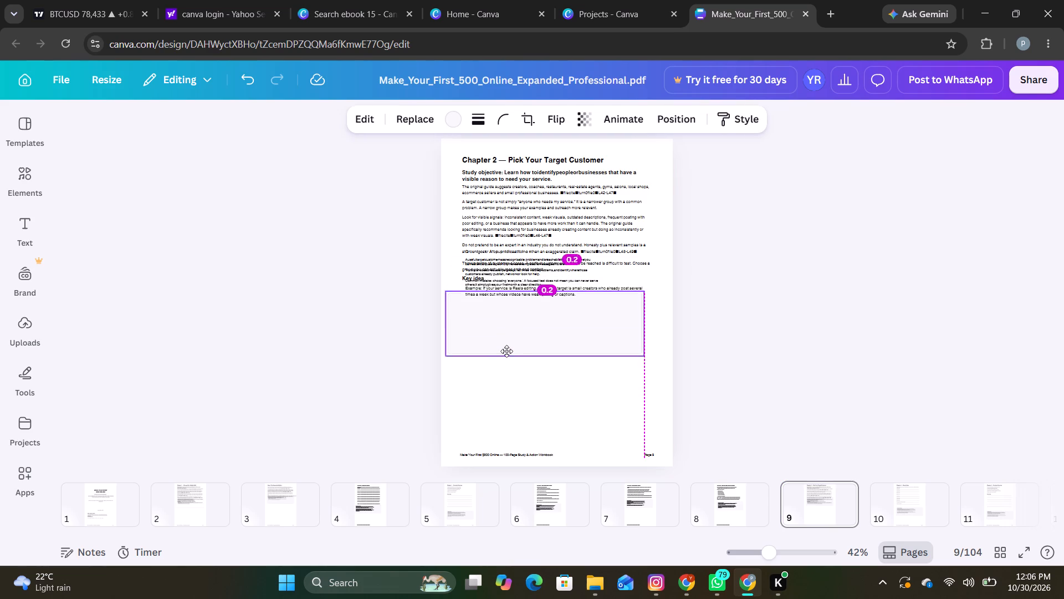
{"action": "left_click_drag", "start_coordinate": [507, 351], "coordinate": [507, 359]}
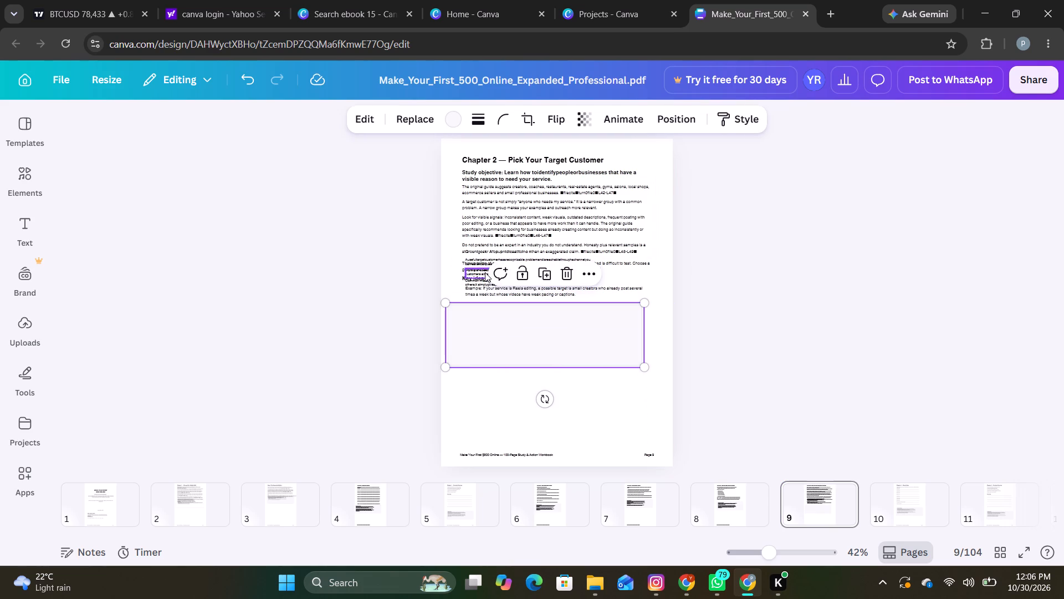
{"action": "left_click", "coordinate": [457, 271]}
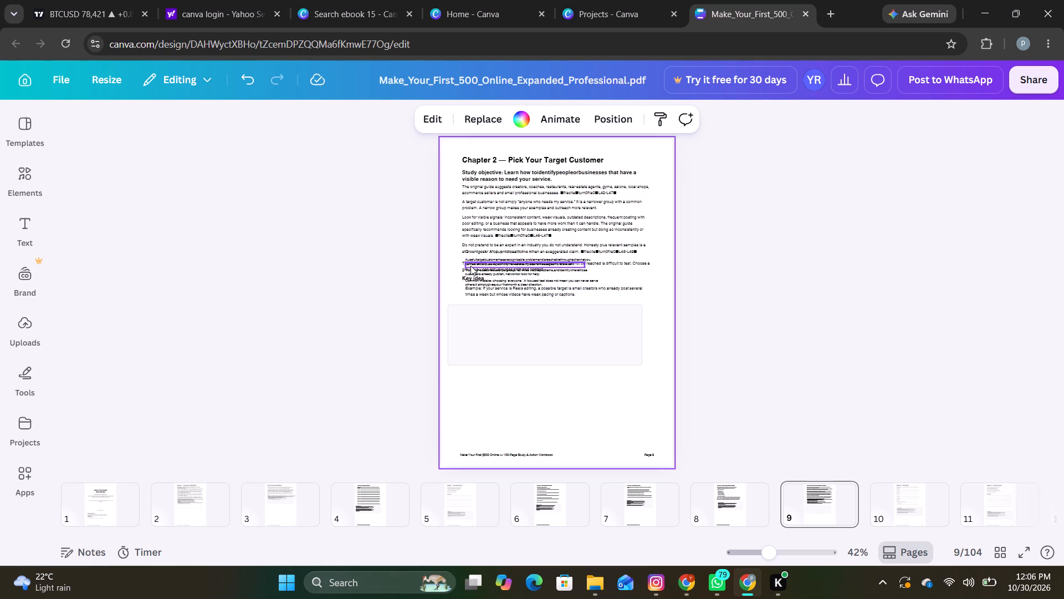
Move the small overlapping text line about a useful target customer down into the top of the shaded box on page 9.
{"action": "left_click", "coordinate": [470, 257]}
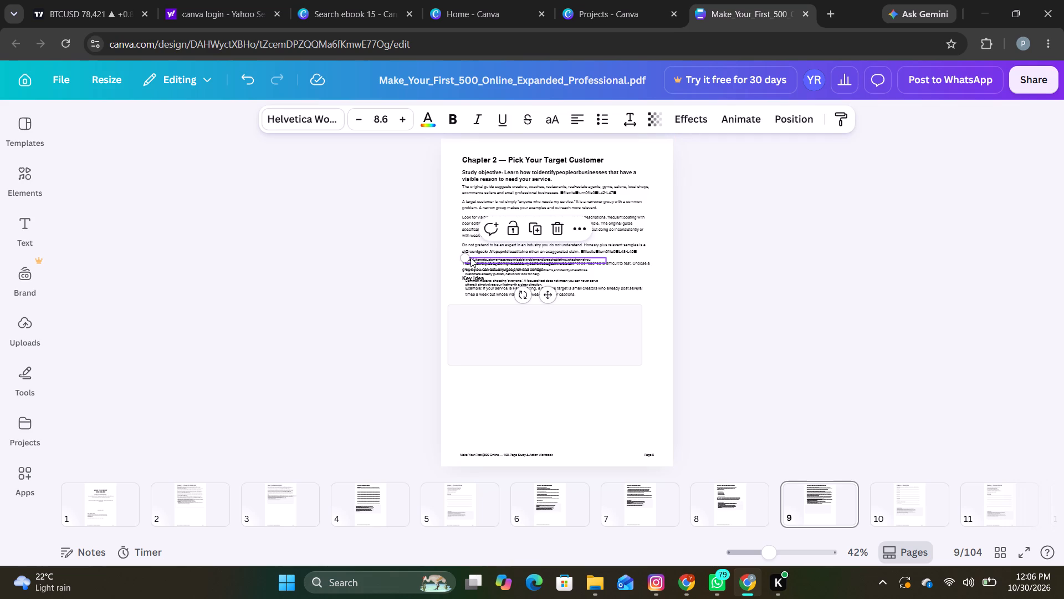
{"action": "left_click_drag", "start_coordinate": [470, 257], "coordinate": [451, 313]}
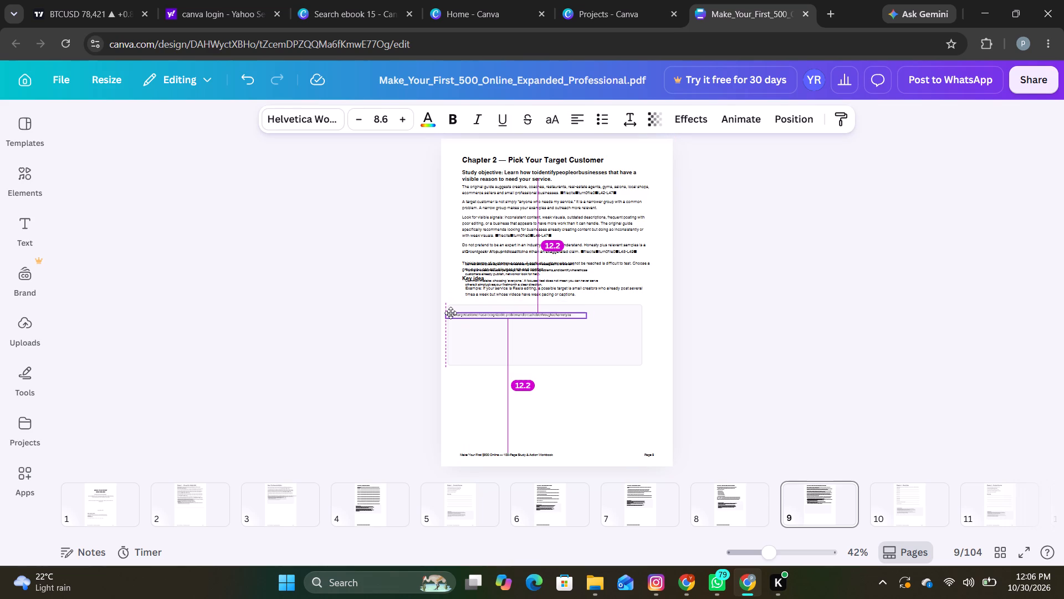
{"action": "left_click_drag", "start_coordinate": [451, 313], "coordinate": [453, 306]}
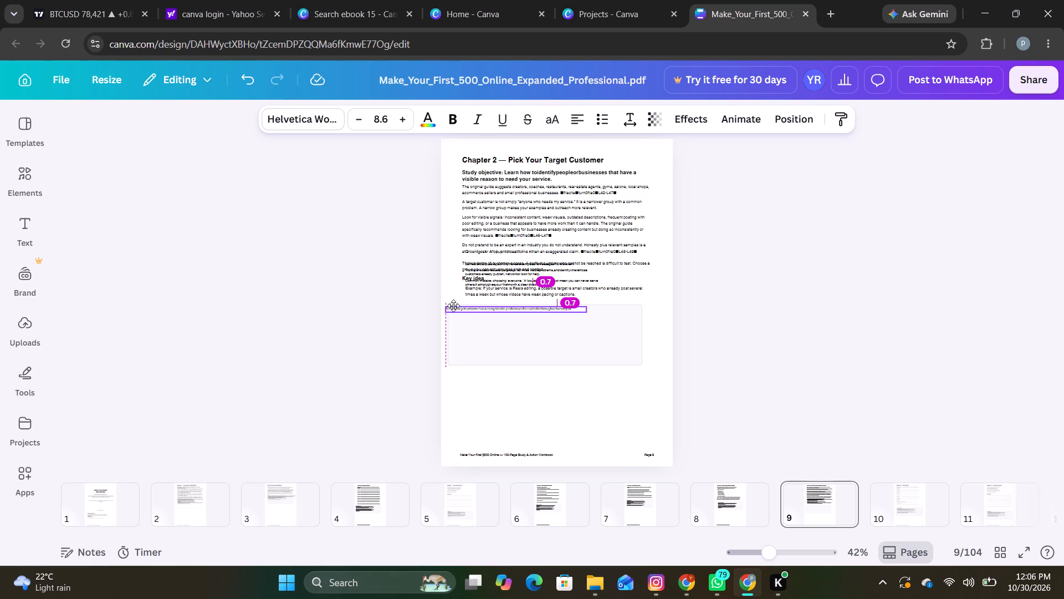
{"action": "left_click_drag", "start_coordinate": [453, 306], "coordinate": [455, 305]}
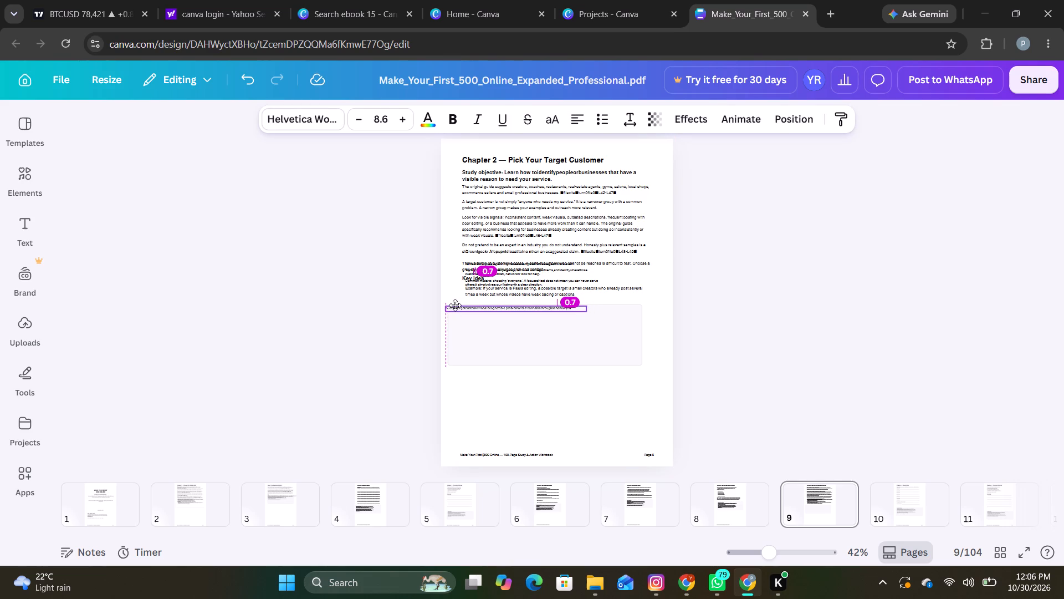
{"action": "left_click_drag", "start_coordinate": [455, 305], "coordinate": [457, 305]}
{"action": "left_click", "coordinate": [469, 354]}
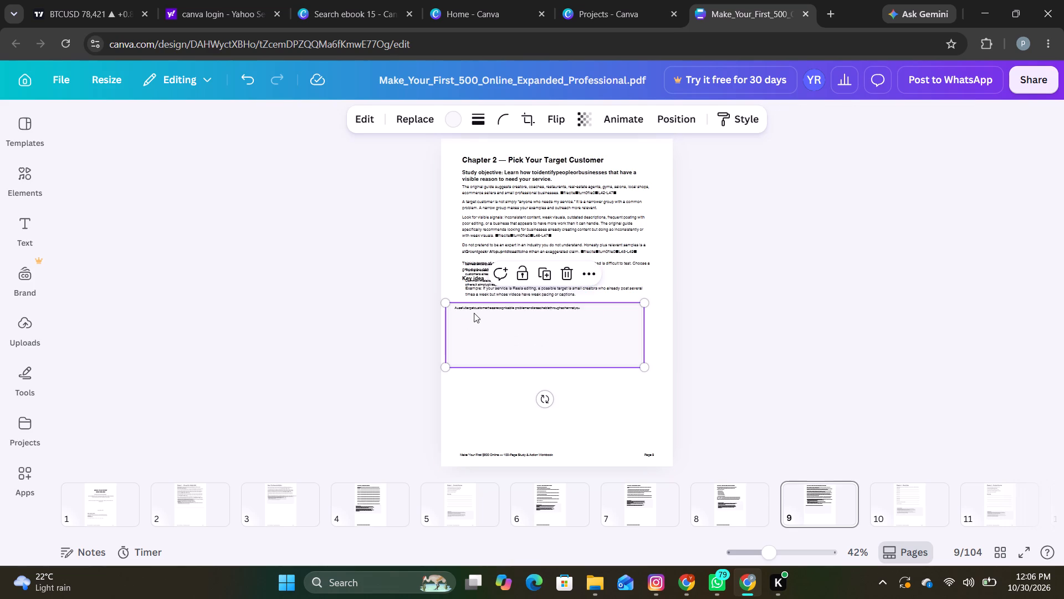
Move the three overlapping text lines, from "Think in terms of customer access" to "group you can actually research and contact", into page 9's shaded box.
{"action": "left_click", "coordinate": [470, 268]}
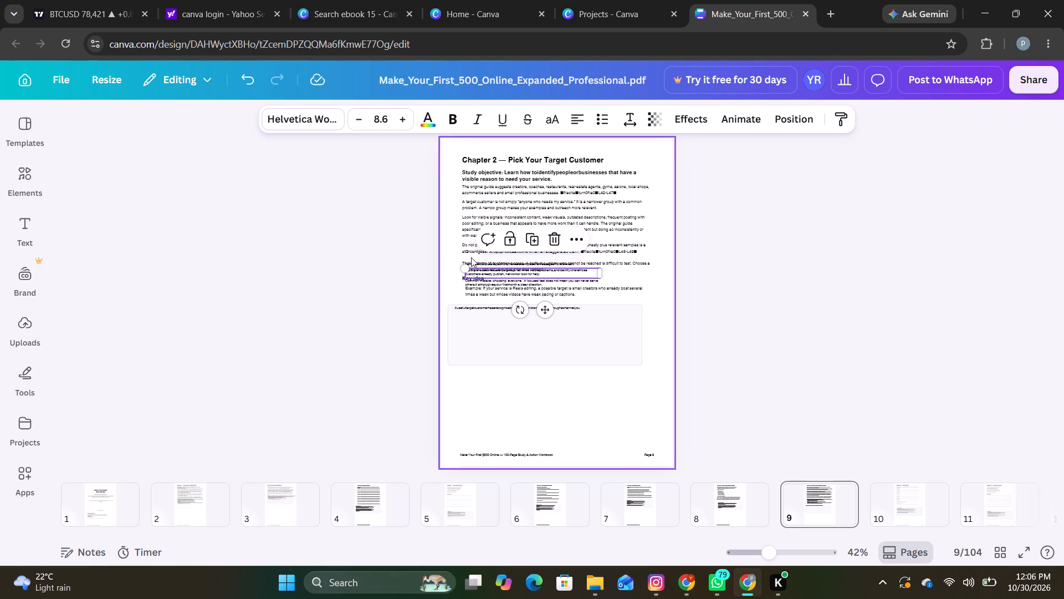
{"action": "left_click_drag", "start_coordinate": [470, 261], "coordinate": [468, 267]}
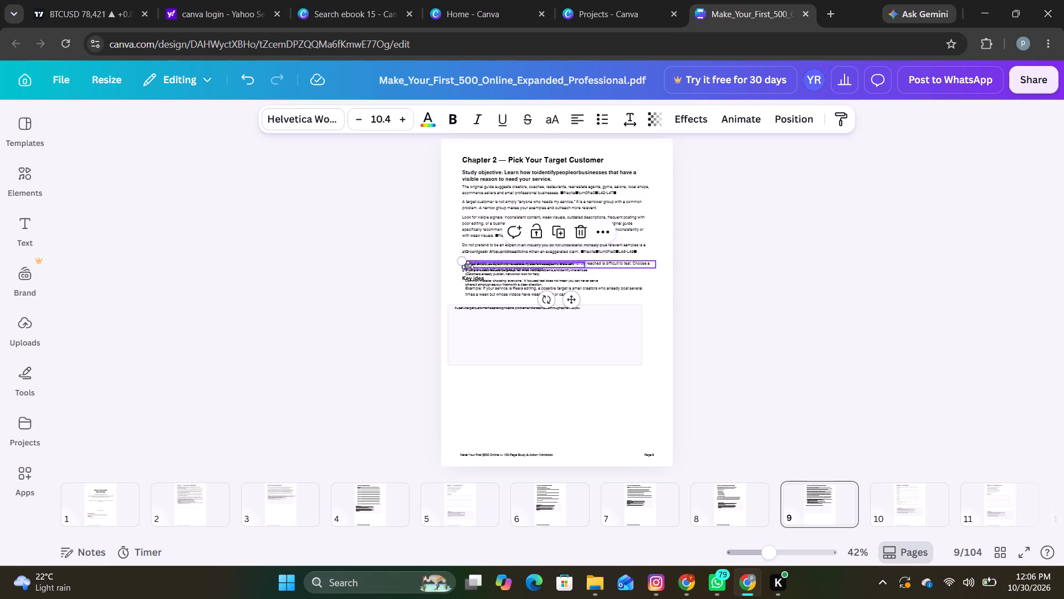
{"action": "left_click_drag", "start_coordinate": [468, 267], "coordinate": [457, 312]}
{"action": "left_click", "coordinate": [457, 410]}
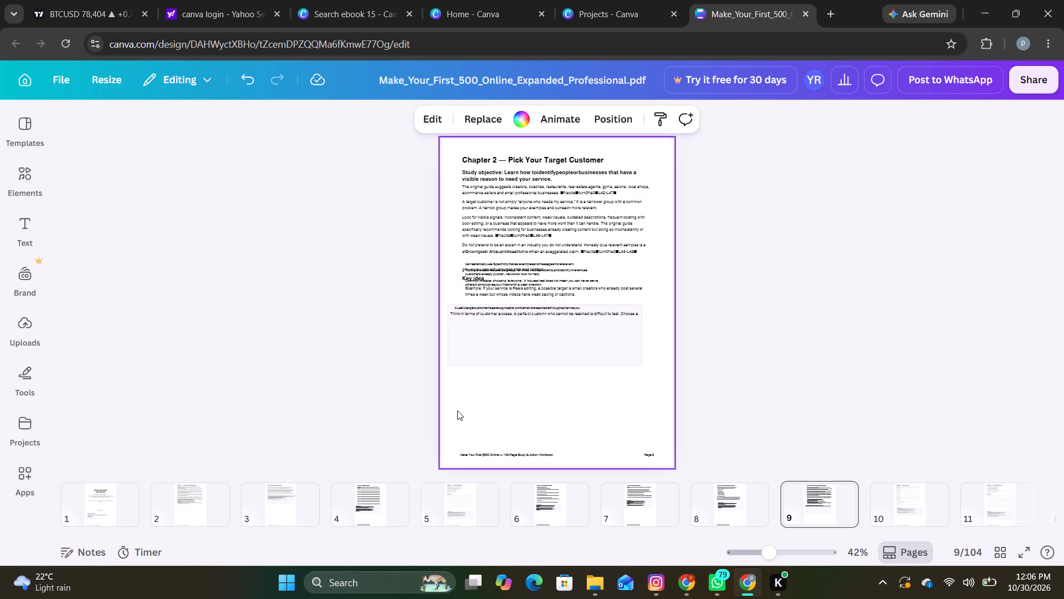
{"action": "left_click_drag", "start_coordinate": [488, 263], "coordinate": [471, 318]}
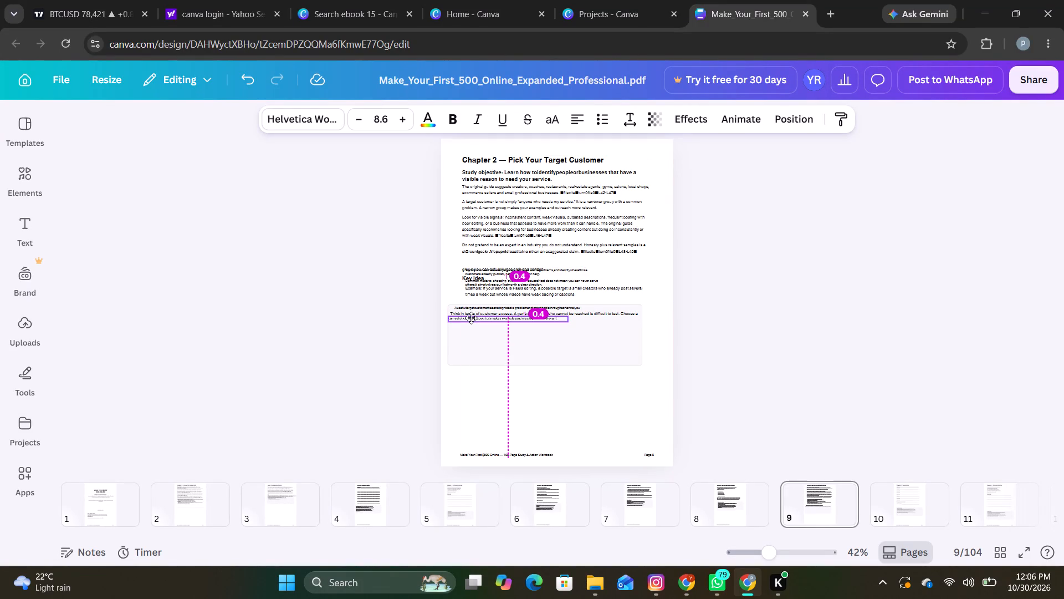
{"action": "left_click_drag", "start_coordinate": [471, 318], "coordinate": [471, 320]}
{"action": "left_click", "coordinate": [463, 392]}
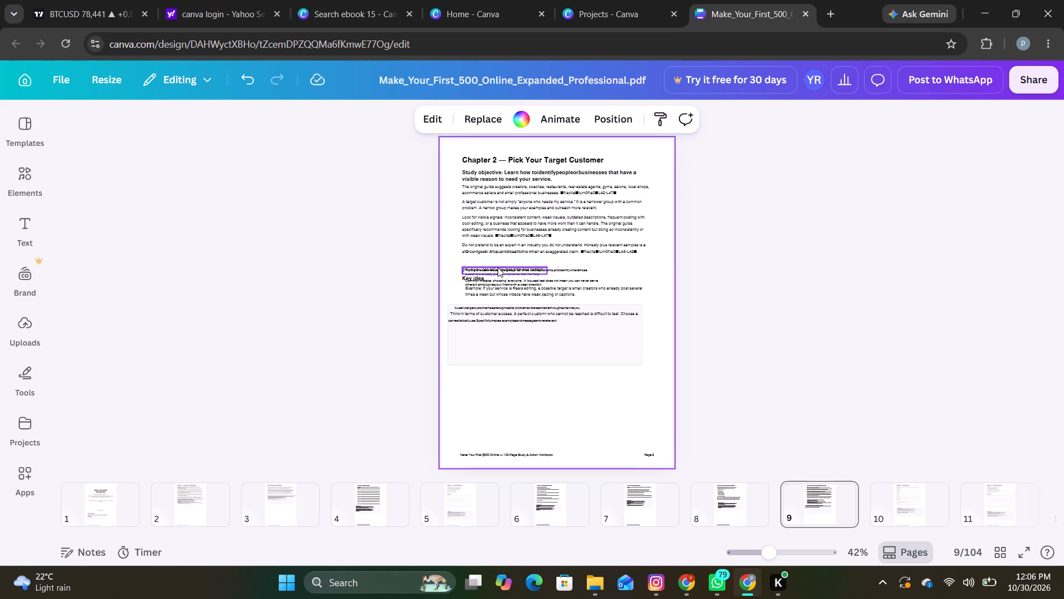
{"action": "left_click_drag", "start_coordinate": [498, 267], "coordinate": [485, 324]}
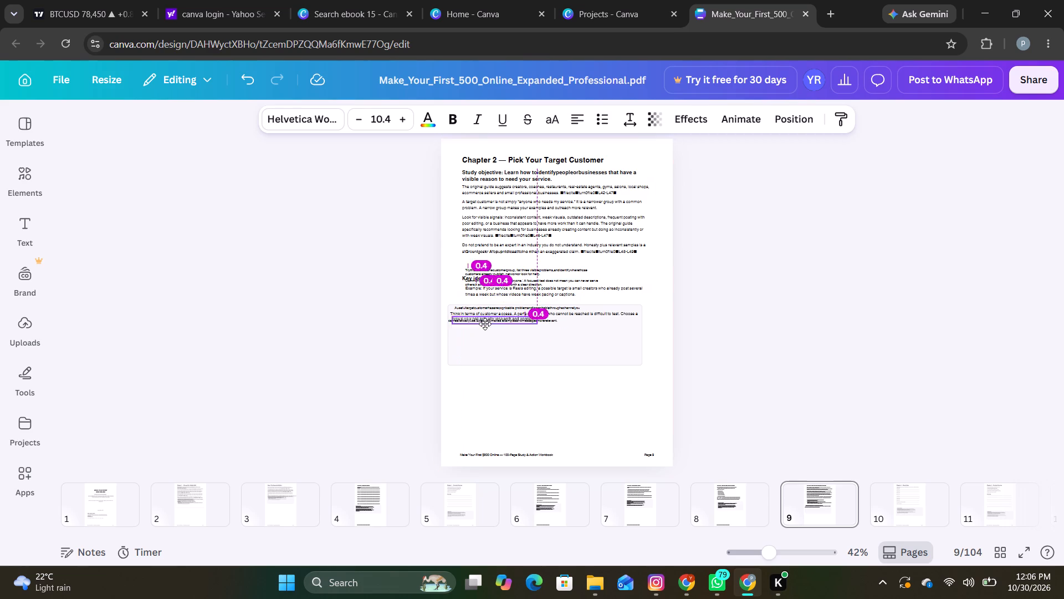
{"action": "left_click_drag", "start_coordinate": [485, 324], "coordinate": [483, 324]}
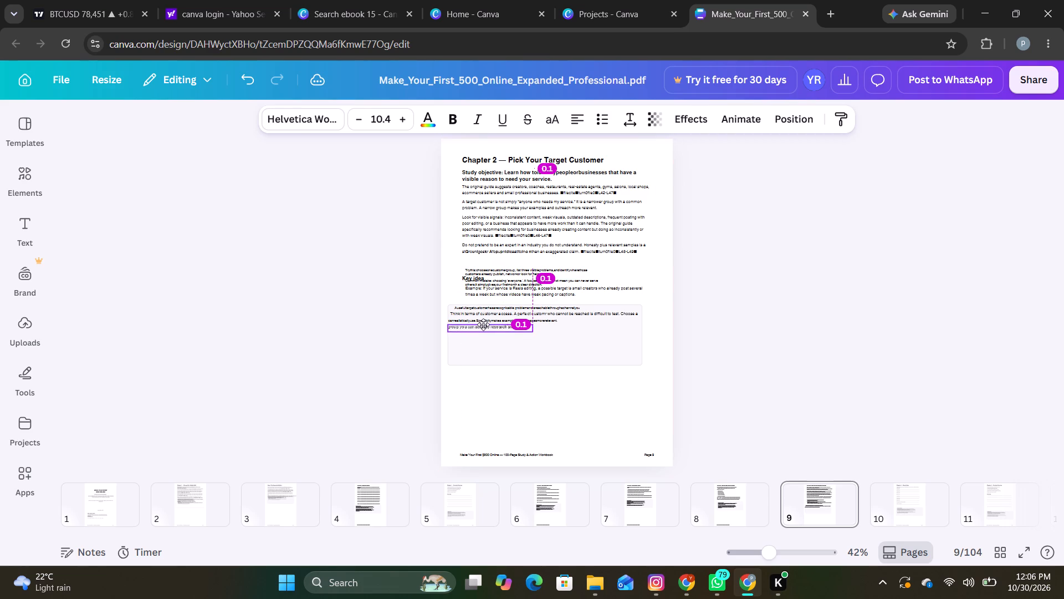
{"action": "left_click_drag", "start_coordinate": [483, 324], "coordinate": [484, 324]}
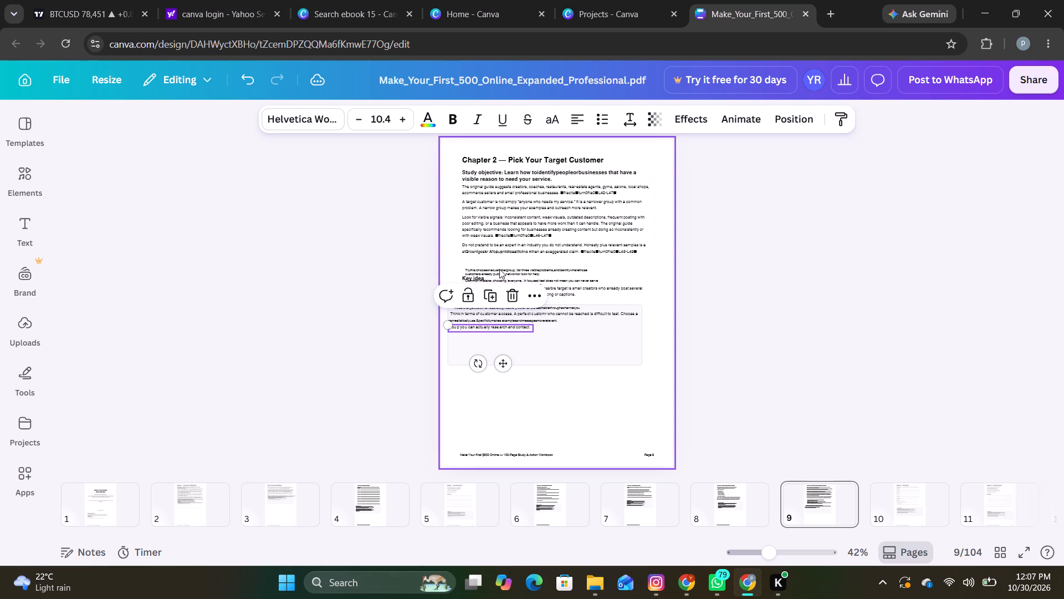
Move the two-line "Try this" text and the Key idea heading into the shaded box, stacked below the "research and contact" line.
{"action": "left_click", "coordinate": [499, 269]}
{"action": "left_click_drag", "start_coordinate": [499, 269], "coordinate": [468, 347]}
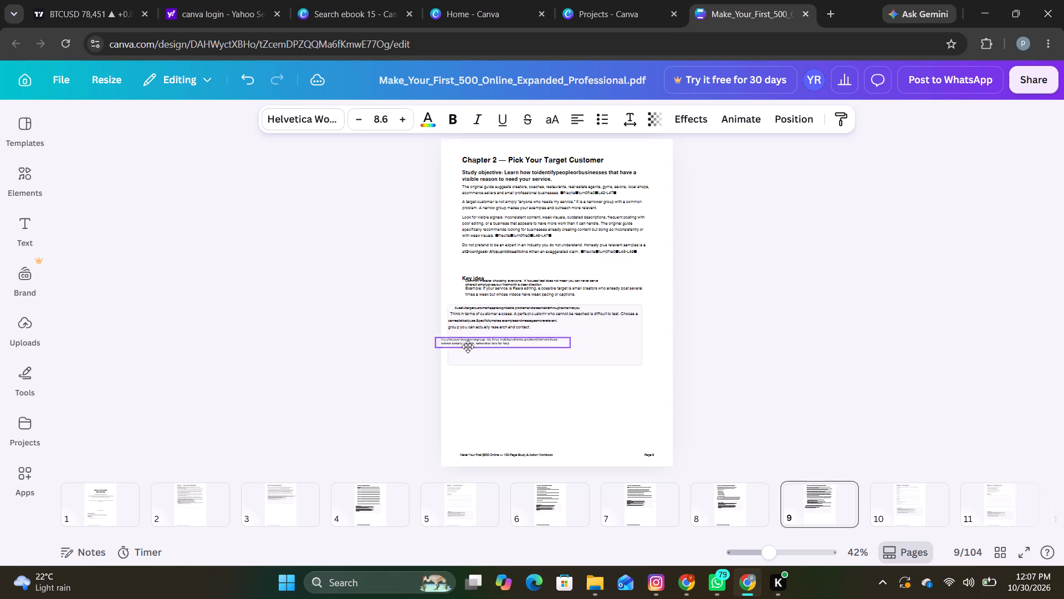
{"action": "left_click_drag", "start_coordinate": [468, 347], "coordinate": [483, 336]}
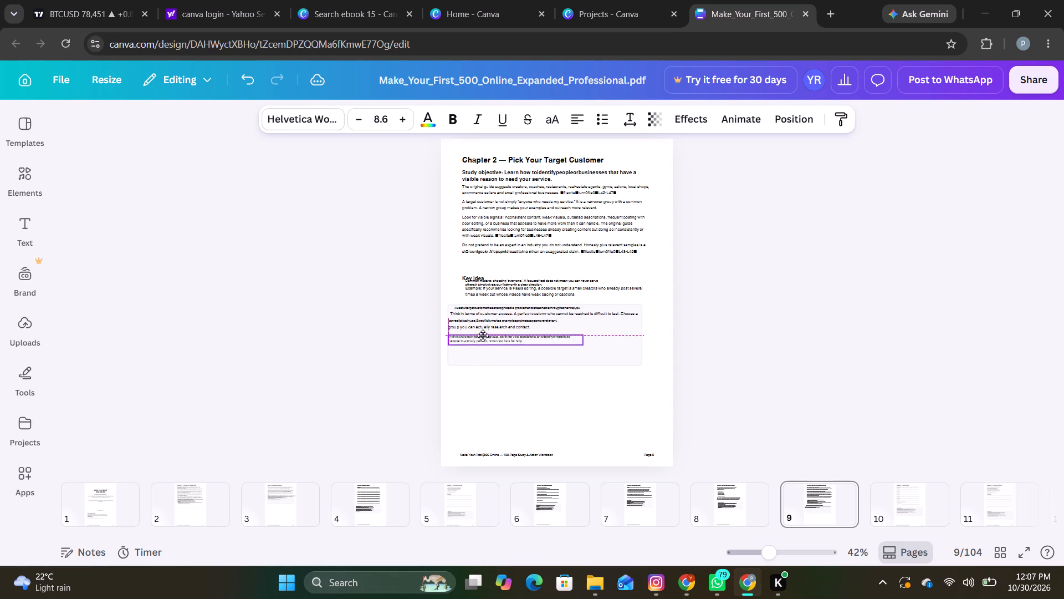
{"action": "left_click_drag", "start_coordinate": [483, 336], "coordinate": [483, 333]}
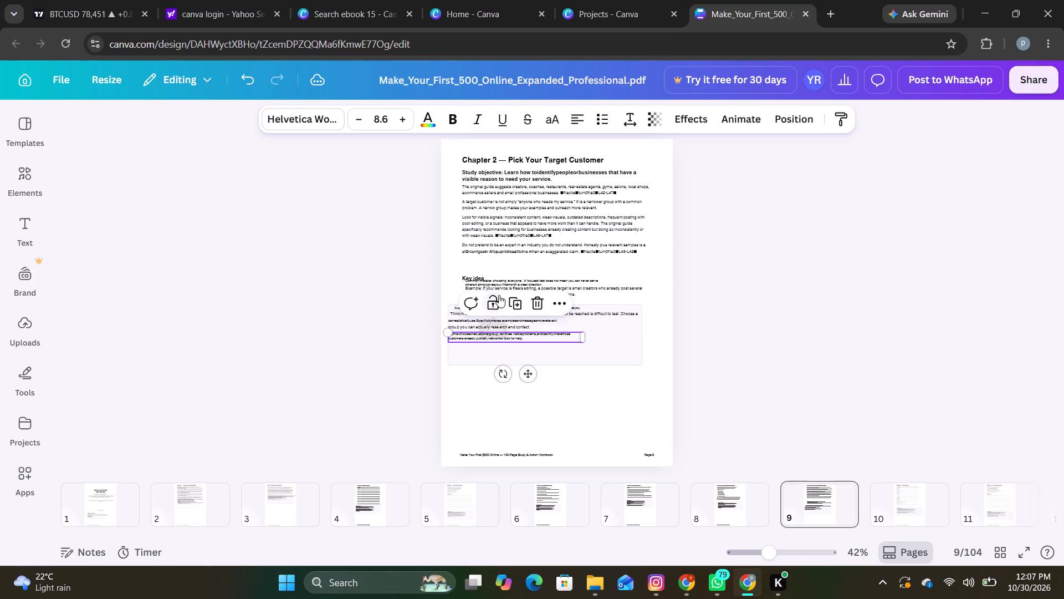
{"action": "left_click_drag", "start_coordinate": [478, 277], "coordinate": [472, 299]}
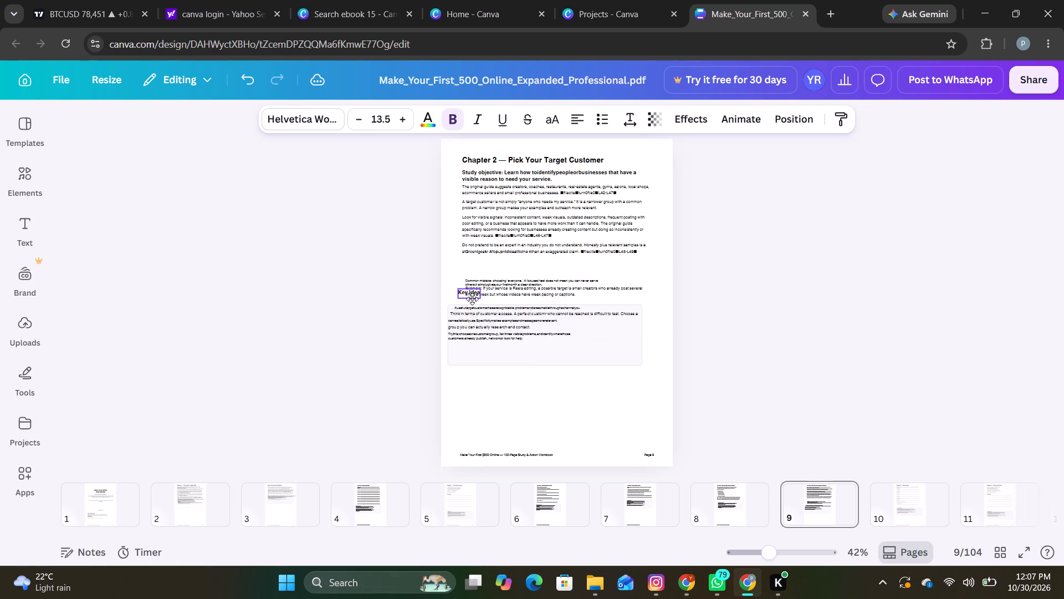
{"action": "left_click_drag", "start_coordinate": [472, 299], "coordinate": [462, 341]}
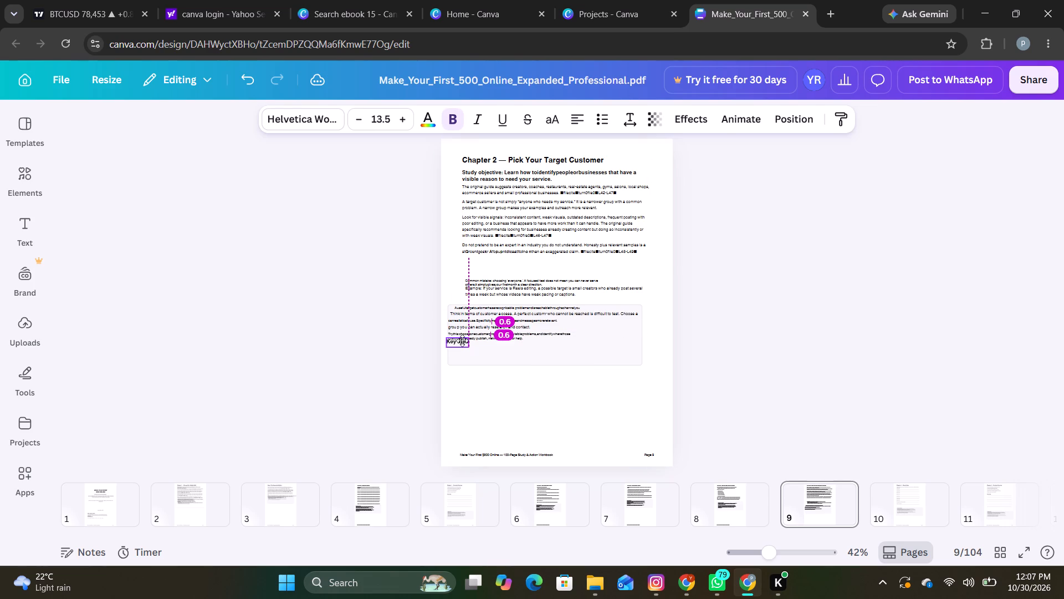
{"action": "left_click_drag", "start_coordinate": [462, 341], "coordinate": [463, 342]}
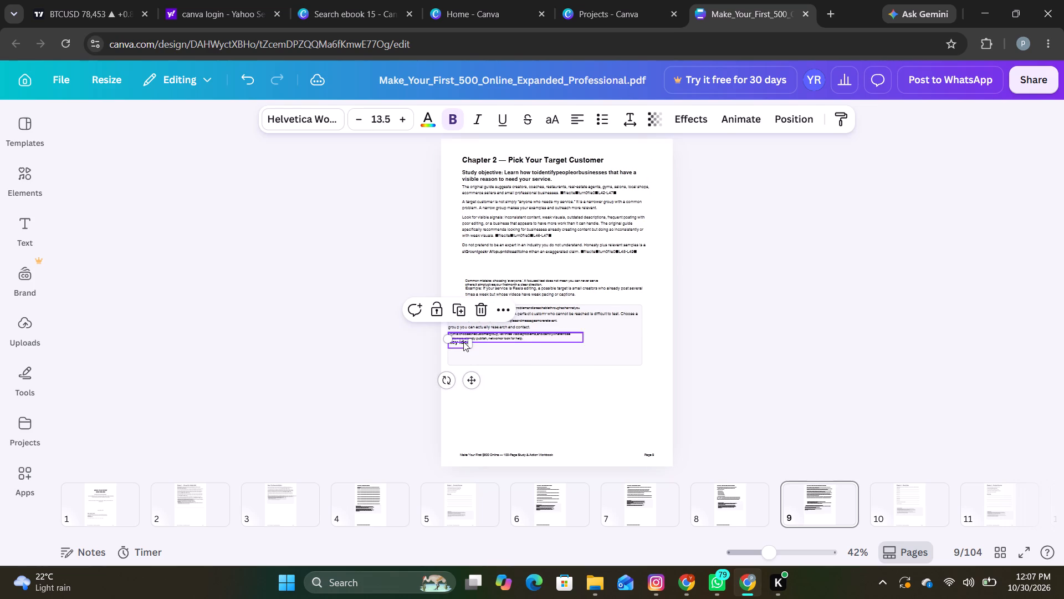
Move the Common mistake text below the Key idea heading and the Example text below that, at the shaded box's bottom edge.
{"action": "left_click_drag", "start_coordinate": [494, 278], "coordinate": [475, 350]}
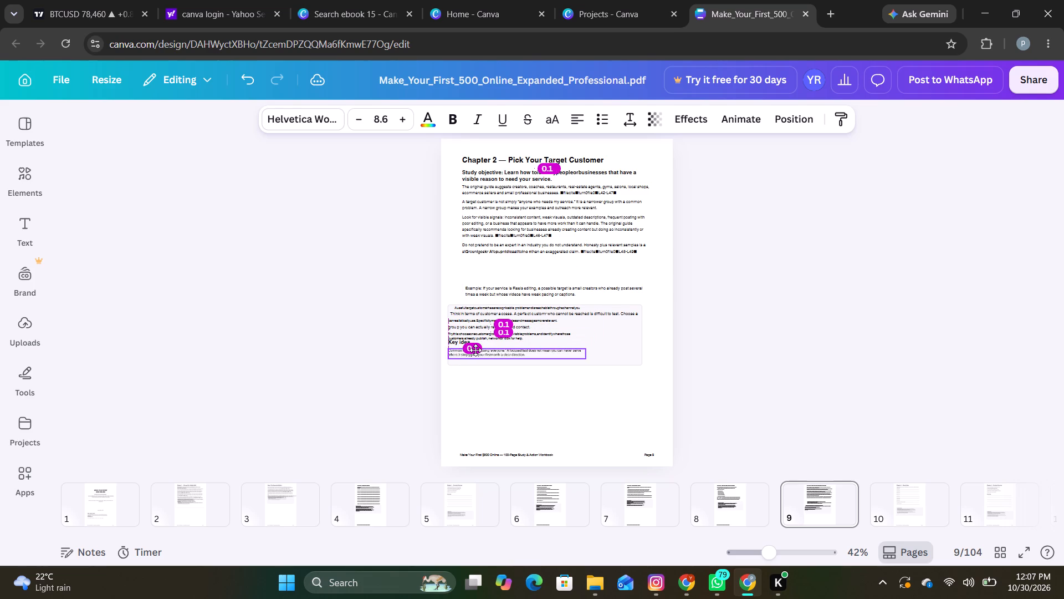
{"action": "left_click_drag", "start_coordinate": [475, 350], "coordinate": [475, 348]}
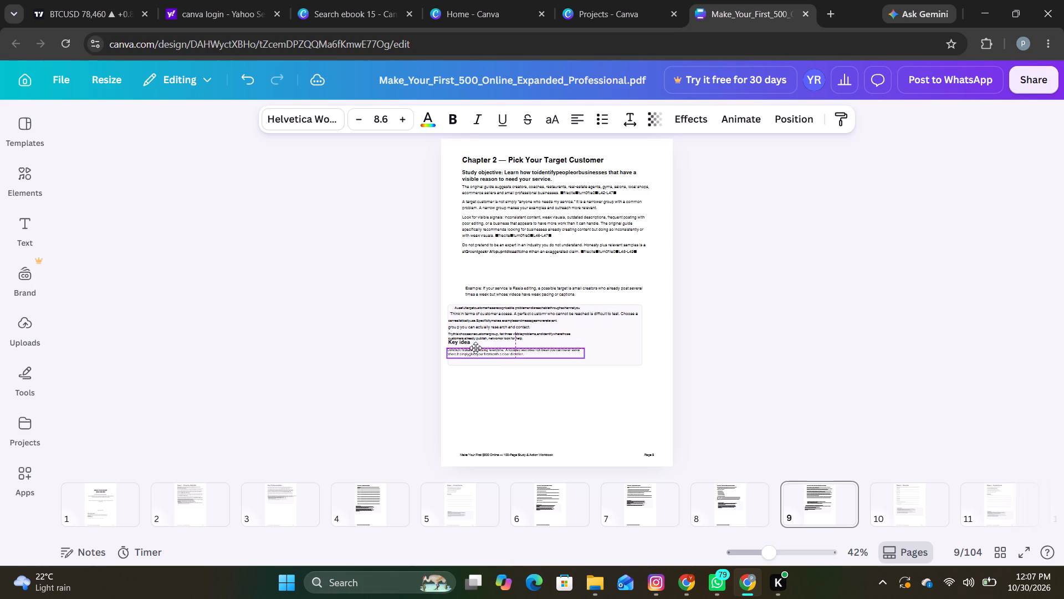
{"action": "left_click_drag", "start_coordinate": [475, 348], "coordinate": [475, 346]}
{"action": "left_click", "coordinate": [499, 285]}
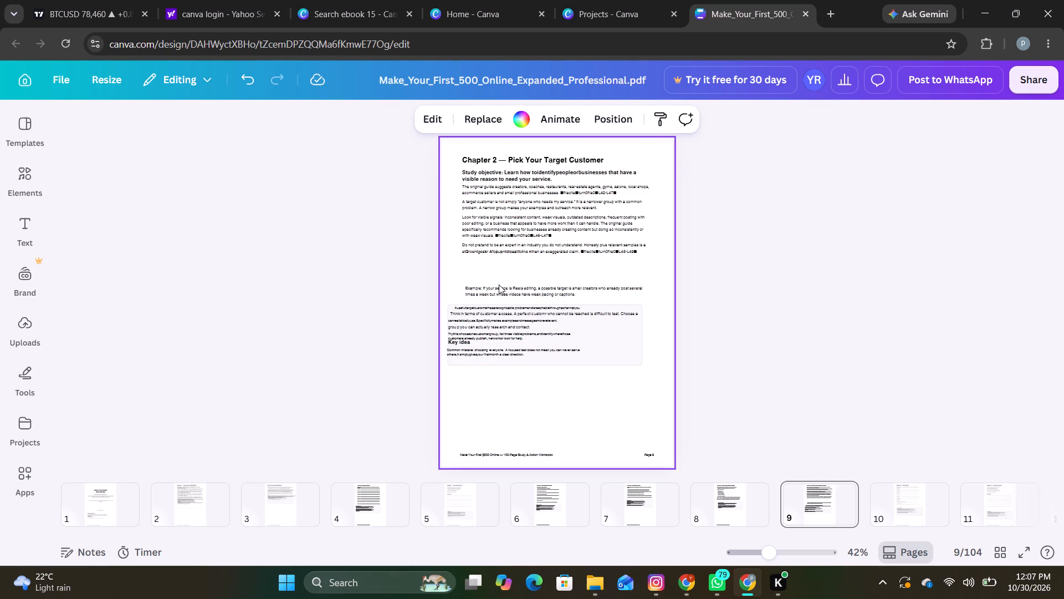
{"action": "left_click_drag", "start_coordinate": [498, 288], "coordinate": [483, 349]}
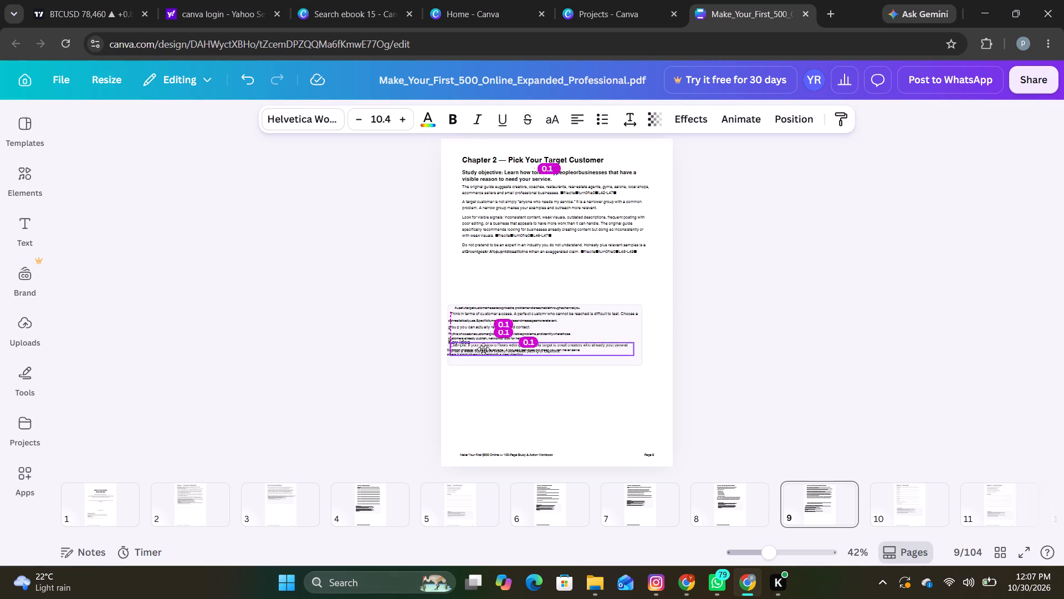
{"action": "left_click_drag", "start_coordinate": [483, 349], "coordinate": [478, 365]}
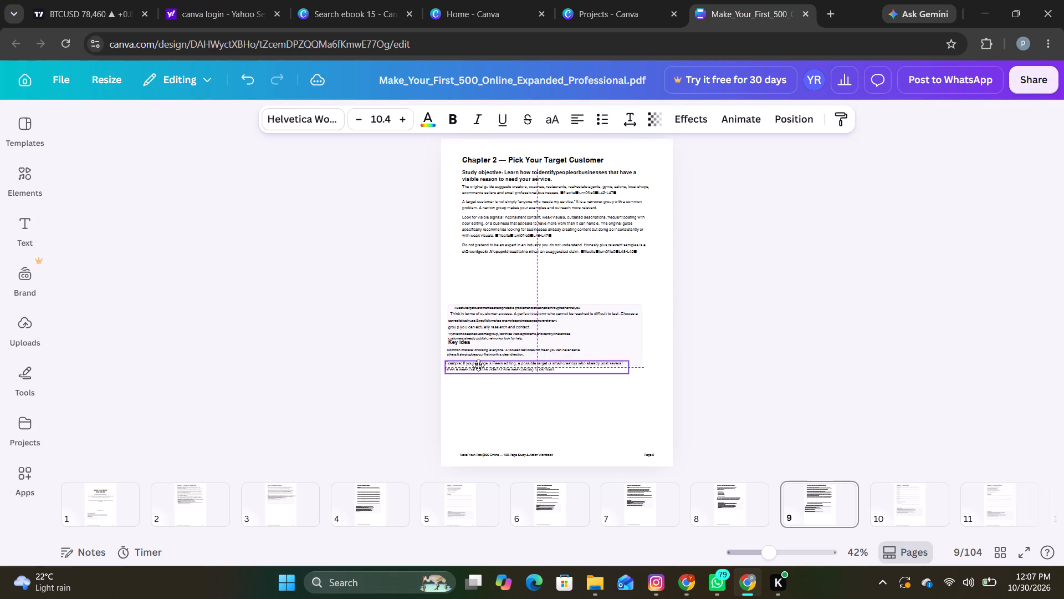
{"action": "left_click_drag", "start_coordinate": [478, 365], "coordinate": [480, 365]}
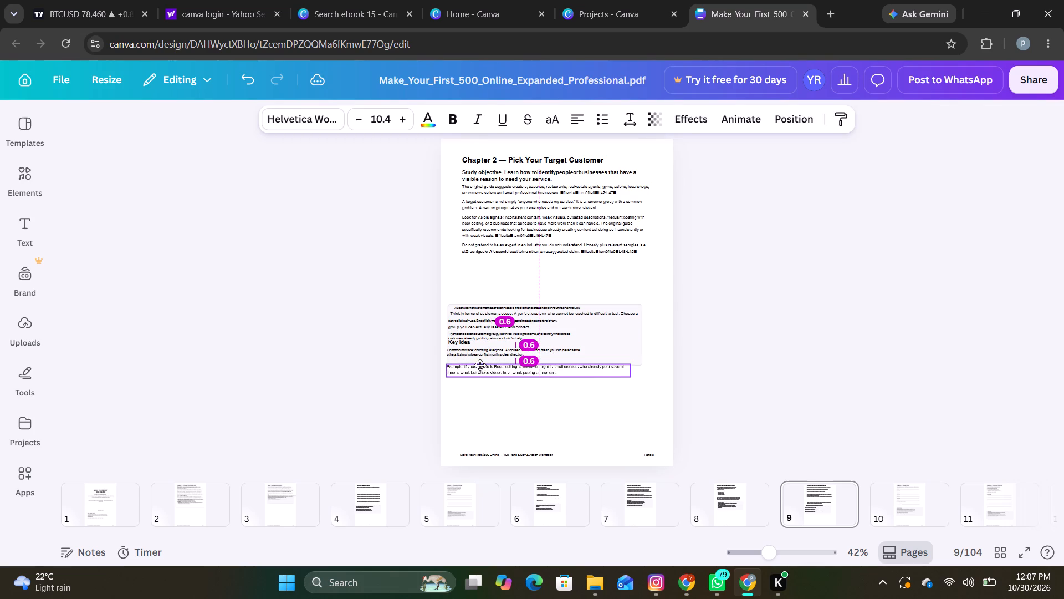
{"action": "left_click_drag", "start_coordinate": [480, 365], "coordinate": [480, 364]}
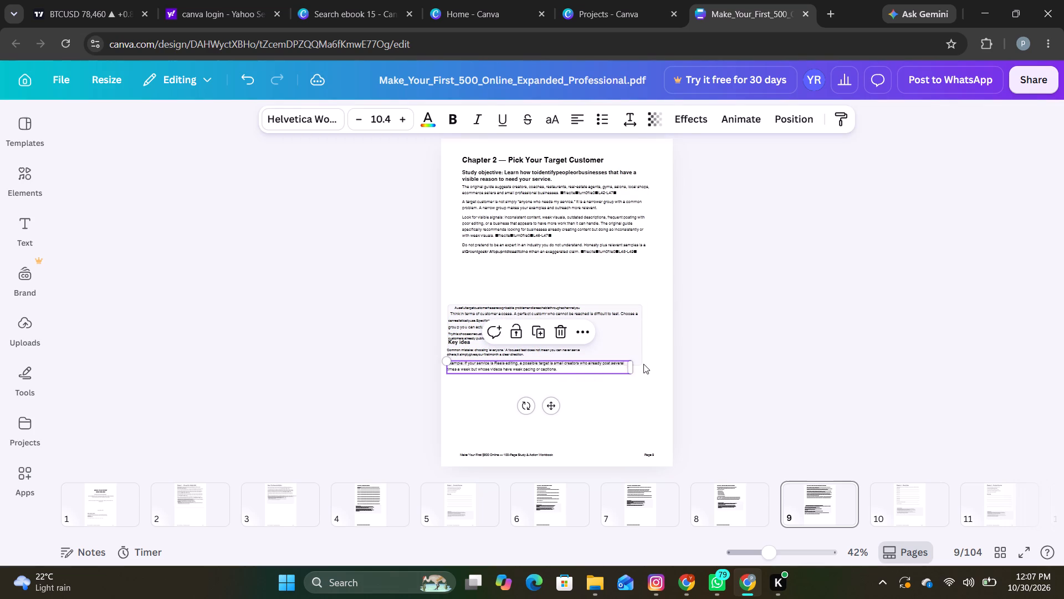
Enlarge the shaded box on page 9 to about 21.4 wide and 7 high, enclosing the Example text.
{"action": "left_click", "coordinate": [640, 363]}
{"action": "left_click", "coordinate": [642, 352]}
{"action": "left_click_drag", "start_coordinate": [645, 366], "coordinate": [646, 374]}
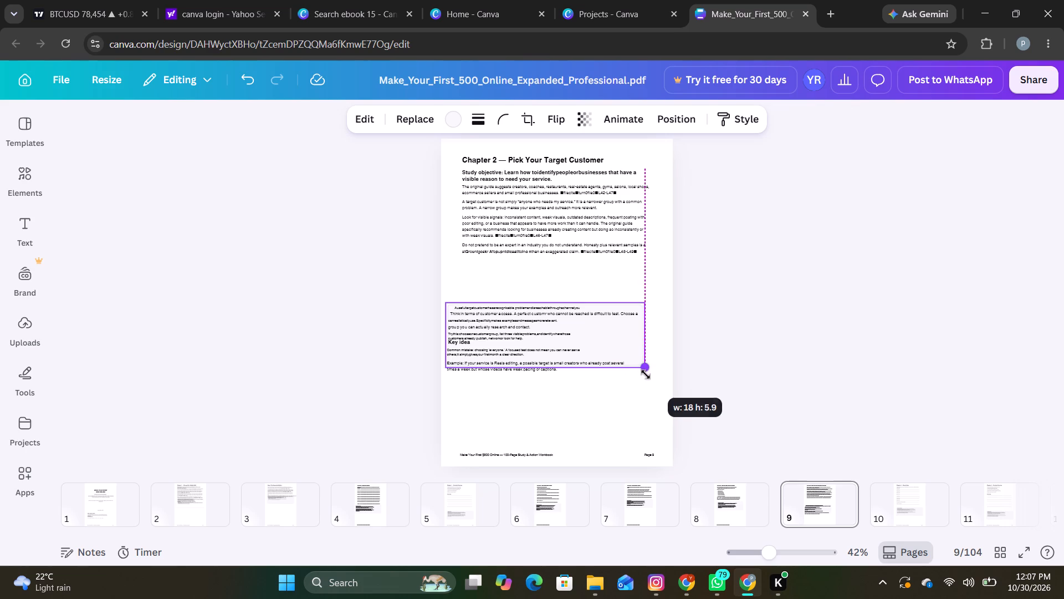
{"action": "left_click_drag", "start_coordinate": [646, 374], "coordinate": [647, 393]}
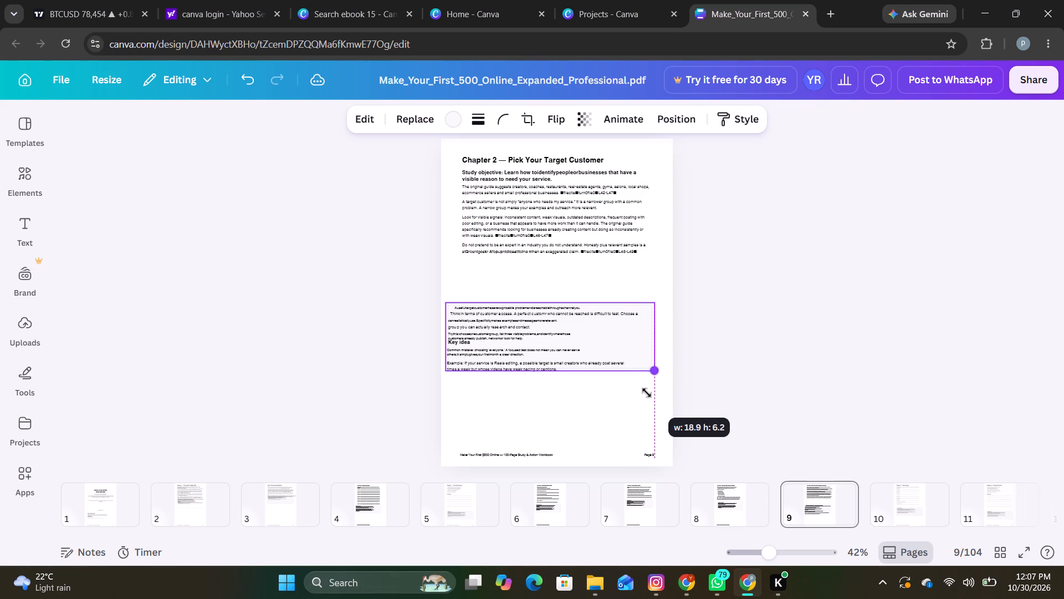
{"action": "left_click_drag", "start_coordinate": [647, 393], "coordinate": [661, 419]}
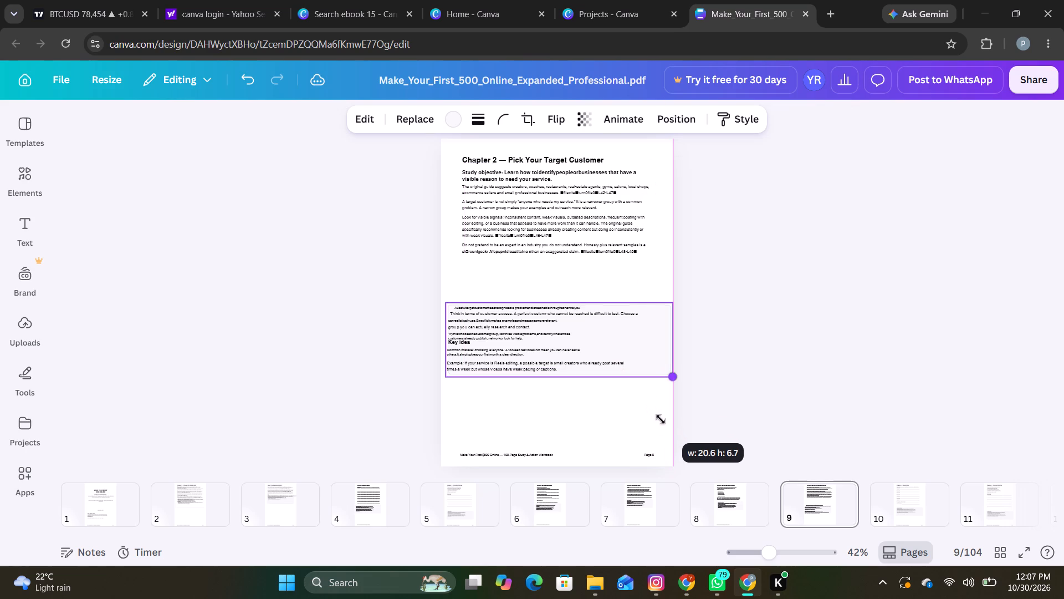
{"action": "left_click_drag", "start_coordinate": [661, 419], "coordinate": [664, 422]}
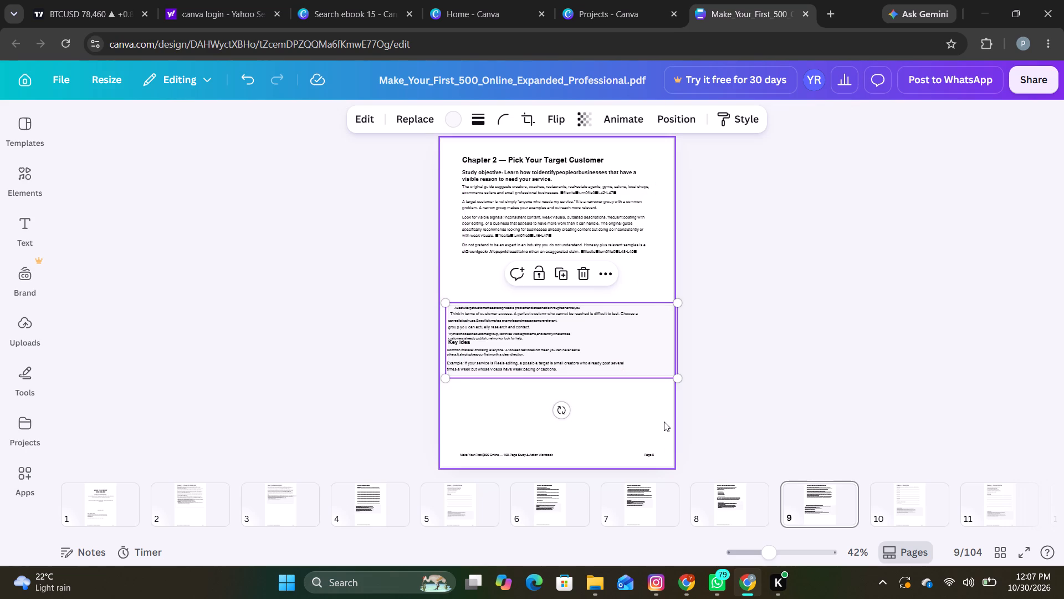
{"action": "left_click", "coordinate": [638, 427]}
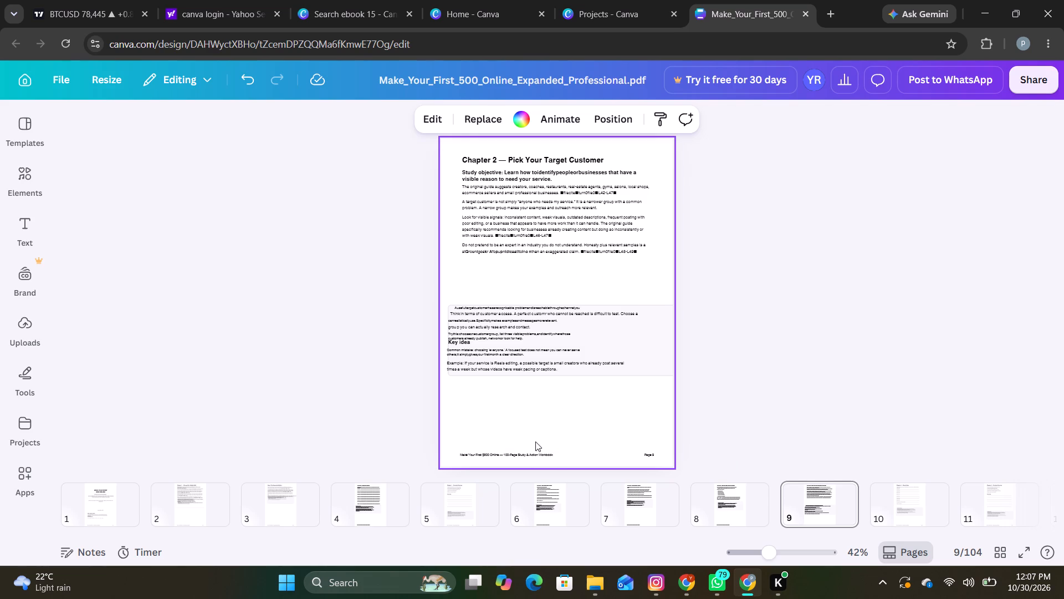
{"action": "left_click", "coordinate": [472, 376]}
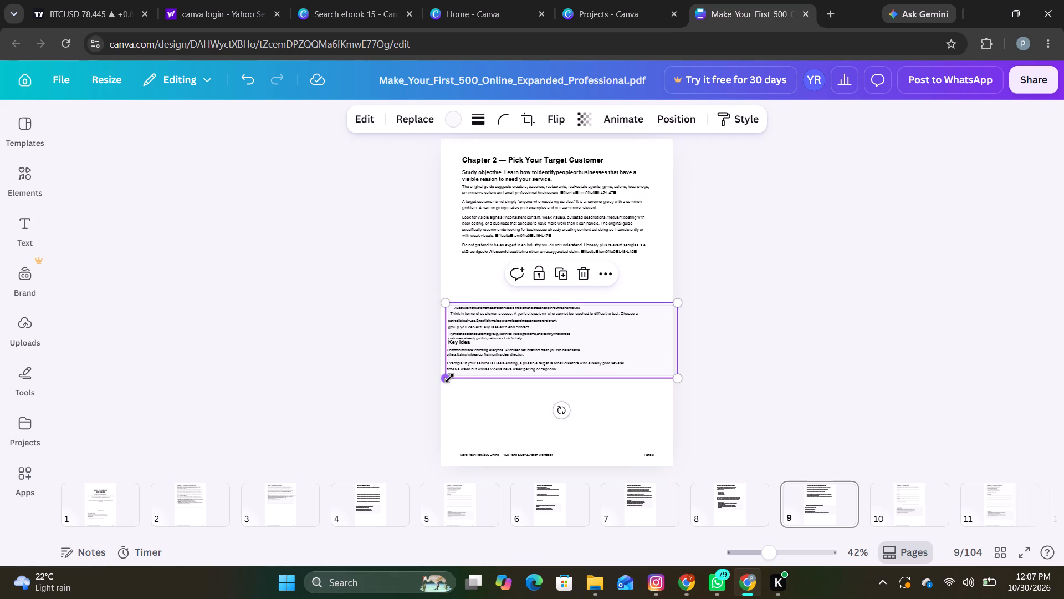
{"action": "left_click", "coordinate": [449, 378]}
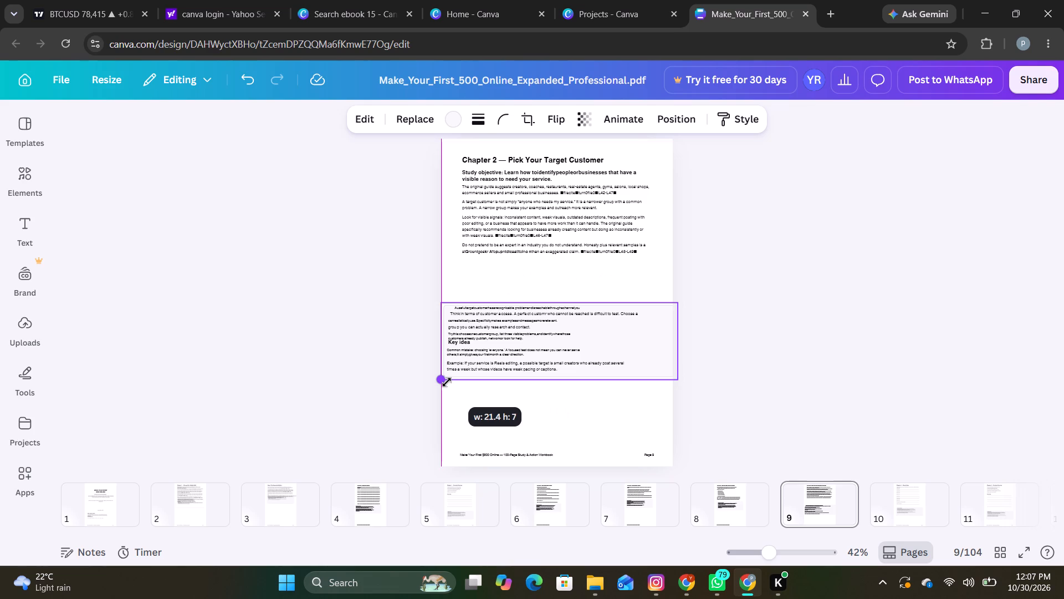
{"action": "left_click", "coordinate": [489, 405]}
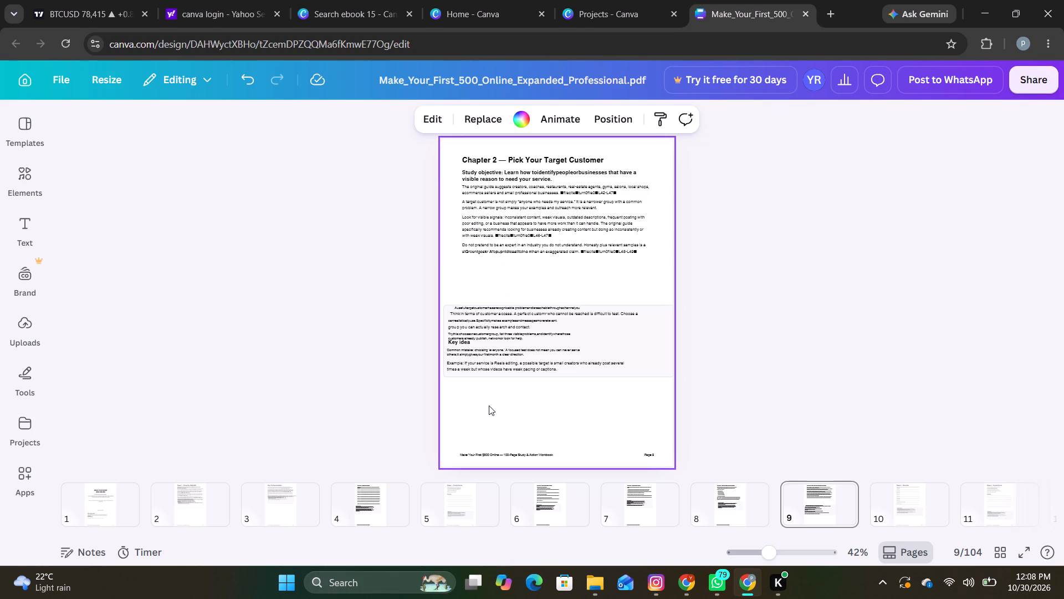
Open page 10, Chapter 2 Study Notes.
{"action": "left_click", "coordinate": [922, 509]}
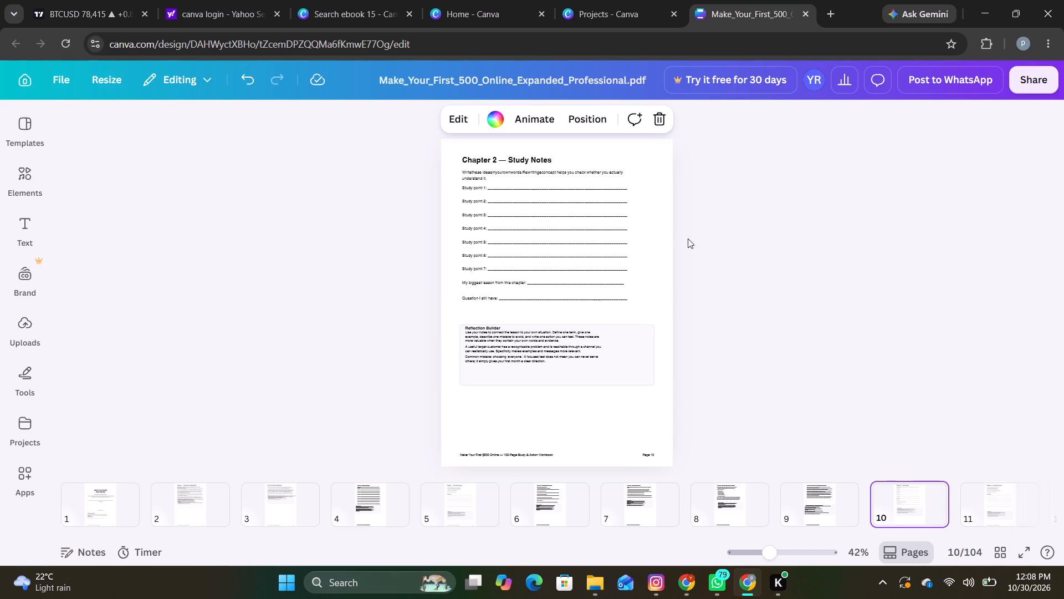
Switch to the TradingView chart and change its symbol to XAUUSD, Gold / U.S. Dollar.
{"action": "left_click", "coordinate": [50, 0]}
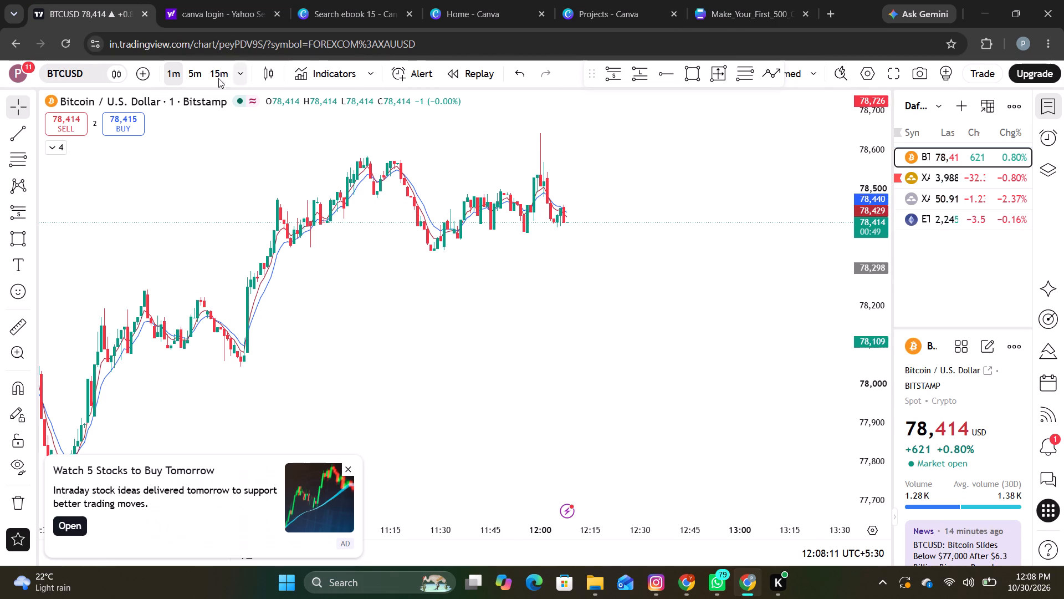
{"action": "left_click", "coordinate": [94, 69]}
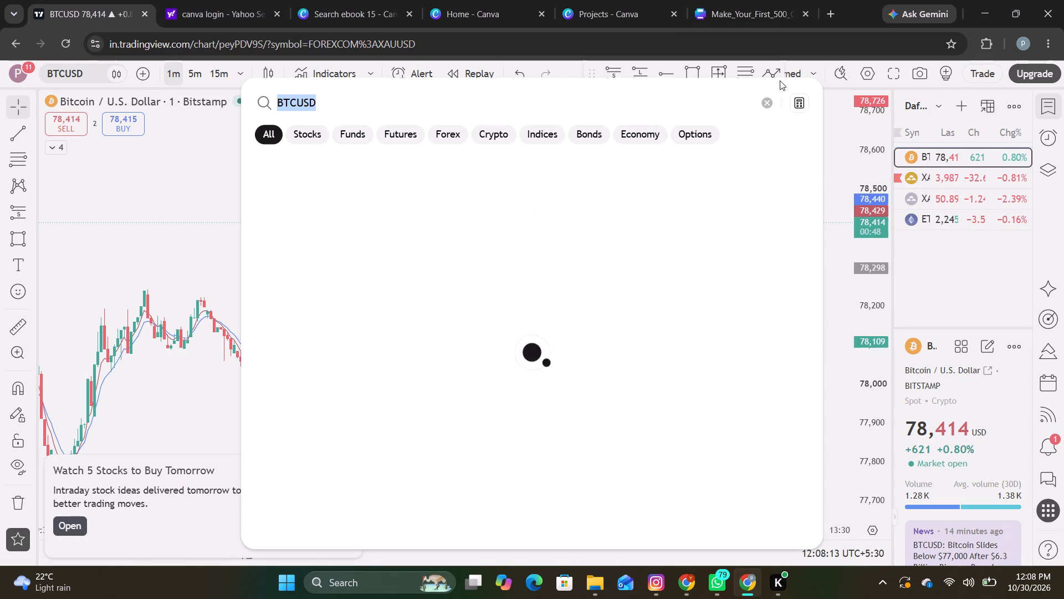
{"action": "left_click", "coordinate": [763, 105]}
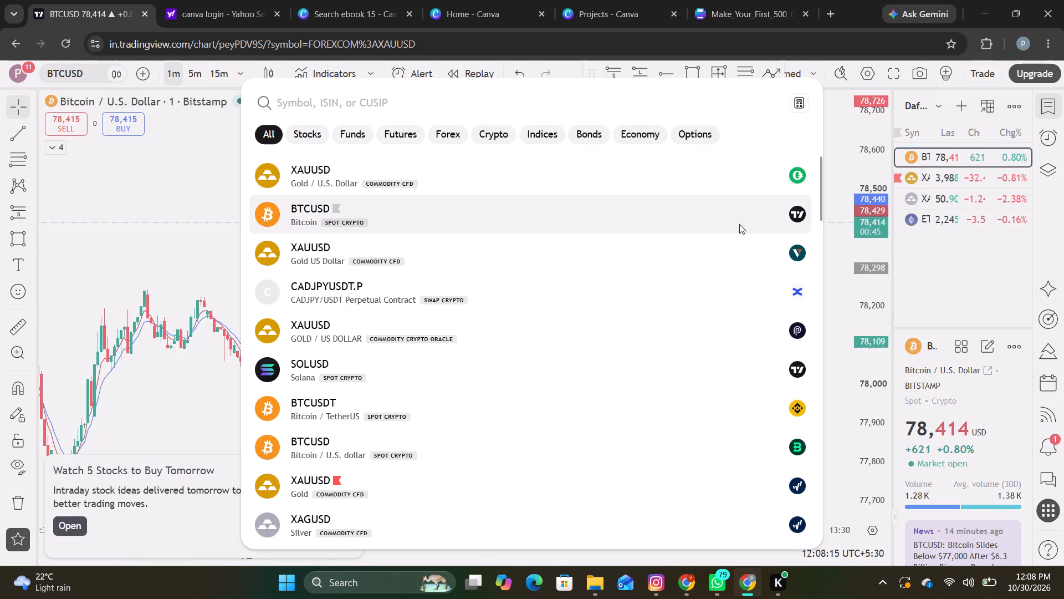
{"action": "left_click", "coordinate": [705, 182]}
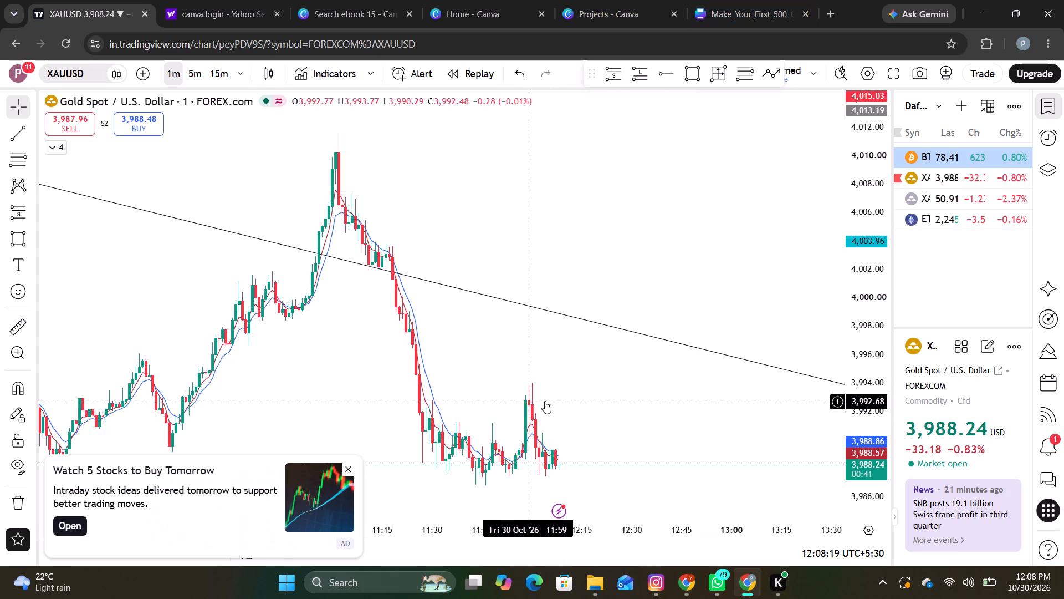
Return to the Canva ebook and, on page 10, move the shaded box up slightly and centre the Reflection Builder text inside it.
{"action": "left_click", "coordinate": [714, 0]}
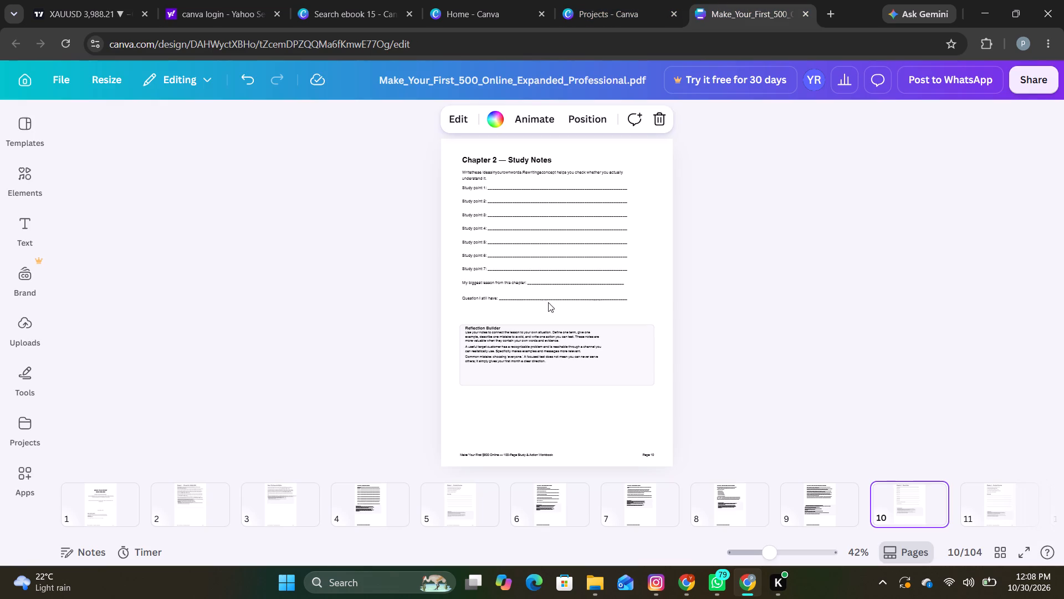
{"action": "left_click_drag", "start_coordinate": [561, 373], "coordinate": [556, 363]}
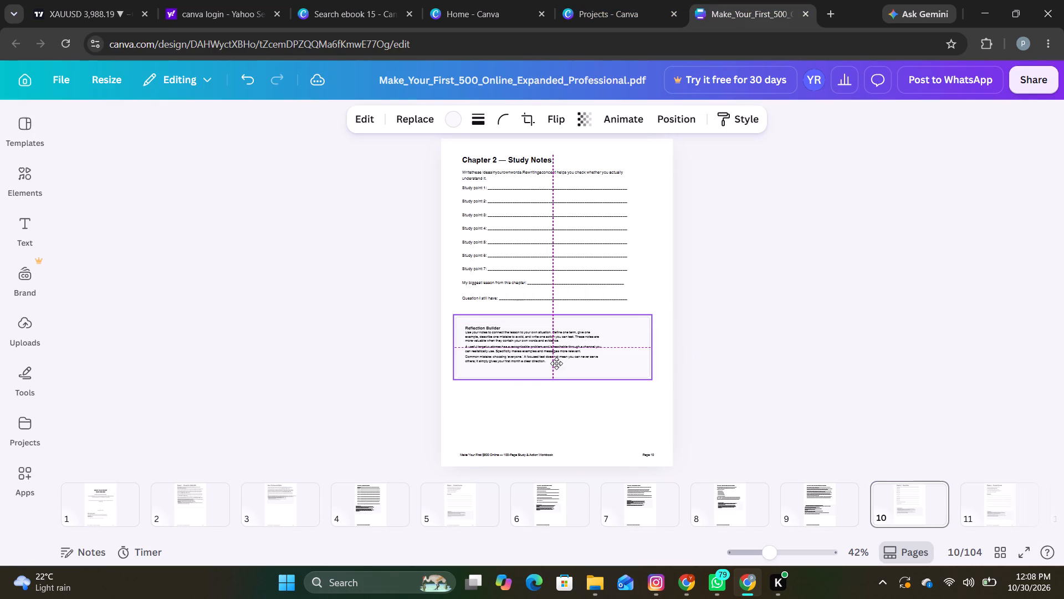
{"action": "left_click_drag", "start_coordinate": [547, 357], "coordinate": [560, 352]}
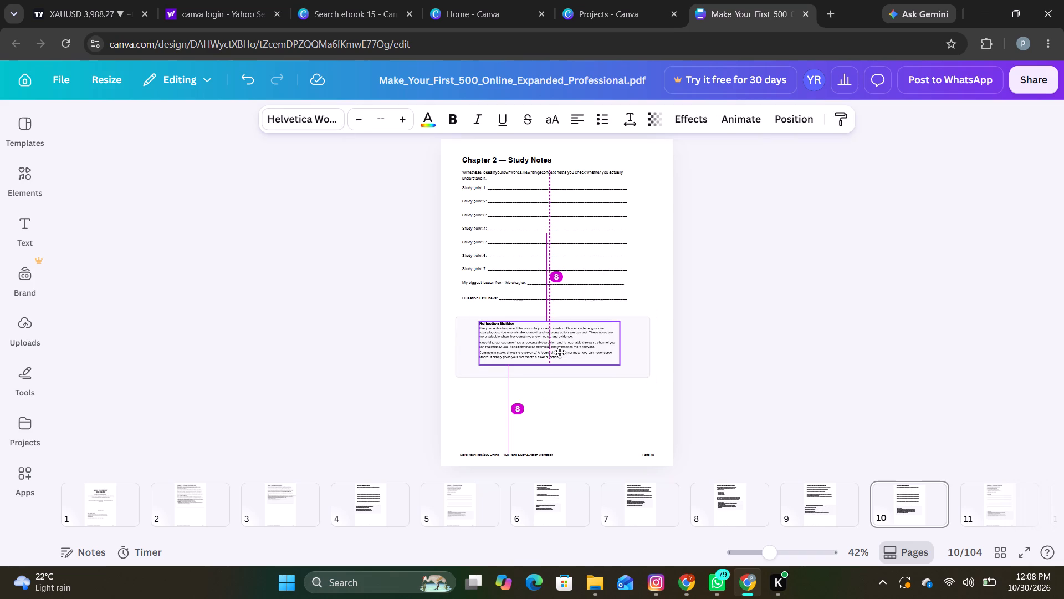
{"action": "left_click_drag", "start_coordinate": [560, 352], "coordinate": [559, 356]}
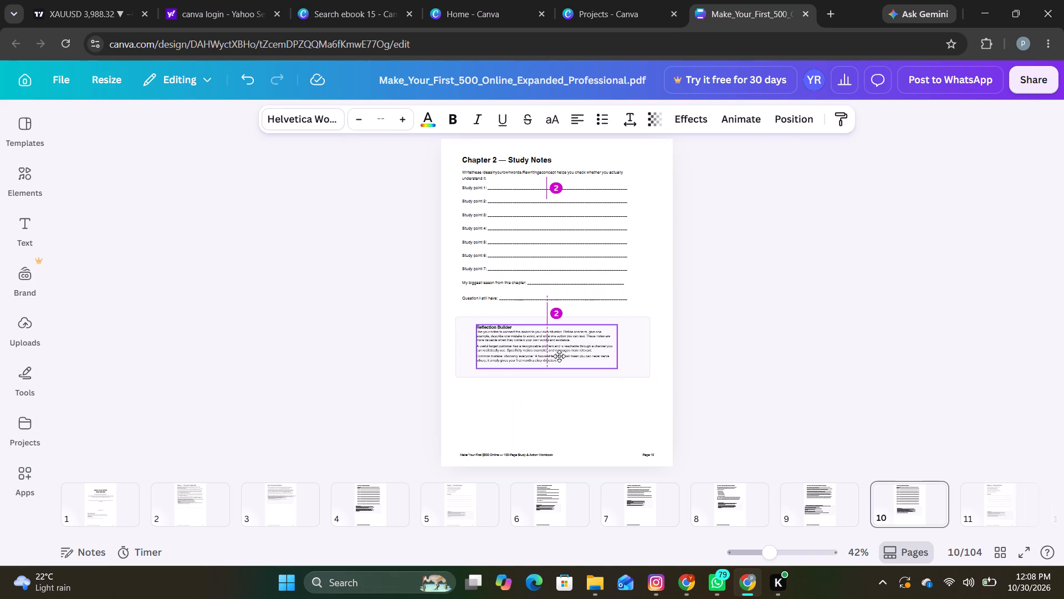
{"action": "left_click_drag", "start_coordinate": [559, 356], "coordinate": [561, 355]}
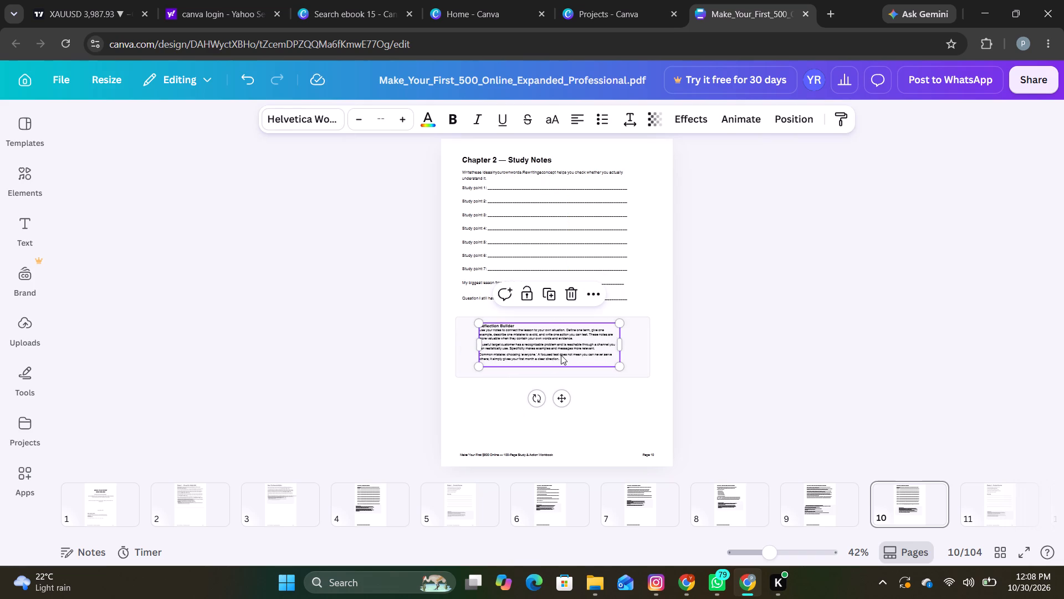
{"action": "left_click", "coordinate": [588, 412]}
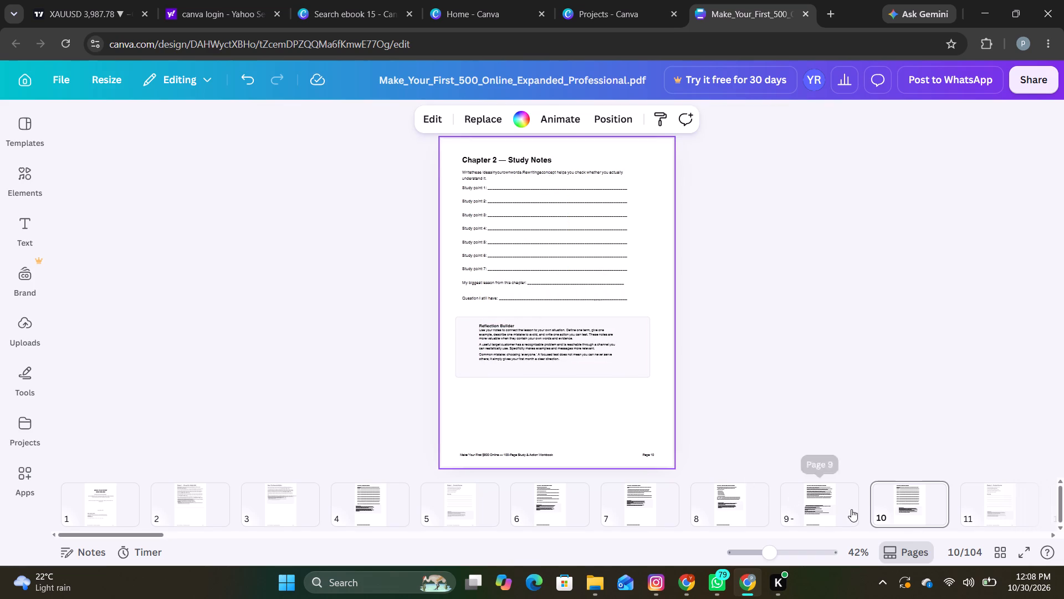
On page 11, Chapter 2 Practical Exercise, move the shaded box below the last Extra notes line and centre the Quality Check text inside it.
{"action": "scroll", "coordinate": [851, 509], "scroll_direction": "left", "scroll_amount": 5}
{"action": "left_click", "coordinate": [679, 506]}
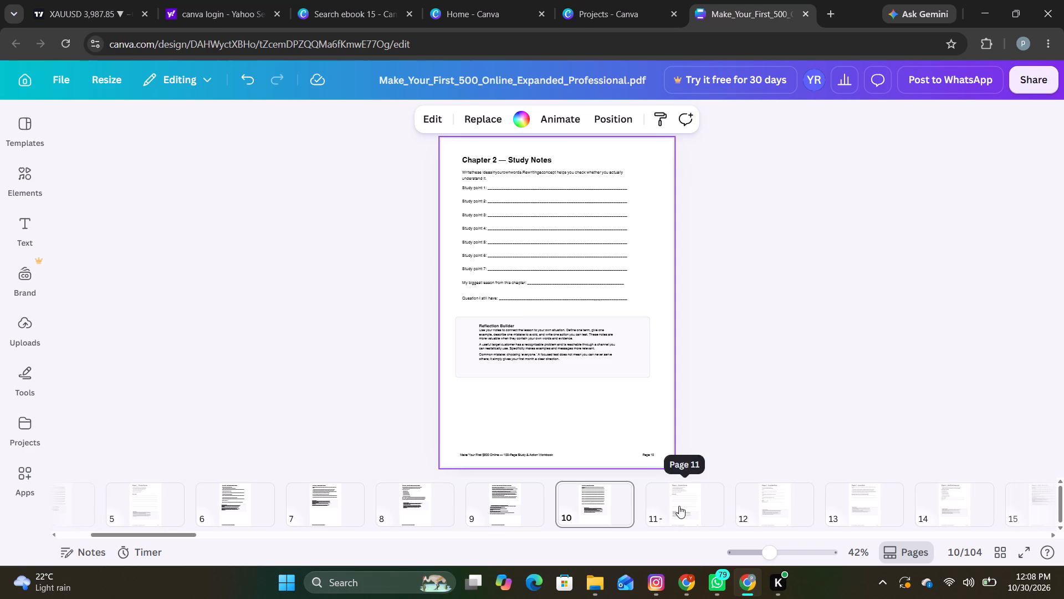
{"action": "left_click_drag", "start_coordinate": [534, 396], "coordinate": [529, 376]}
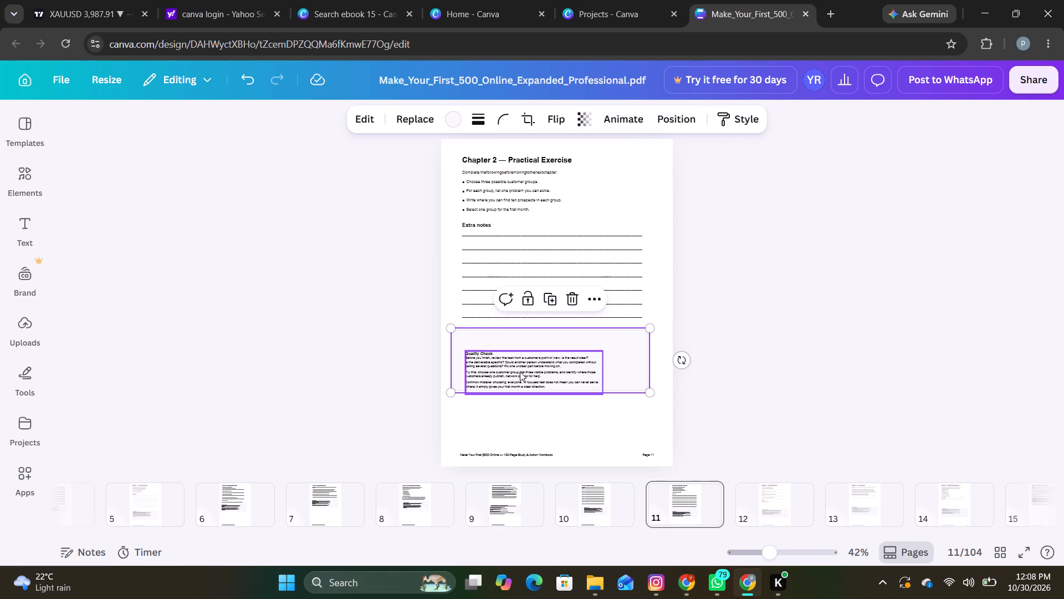
{"action": "left_click_drag", "start_coordinate": [519, 371], "coordinate": [531, 362]}
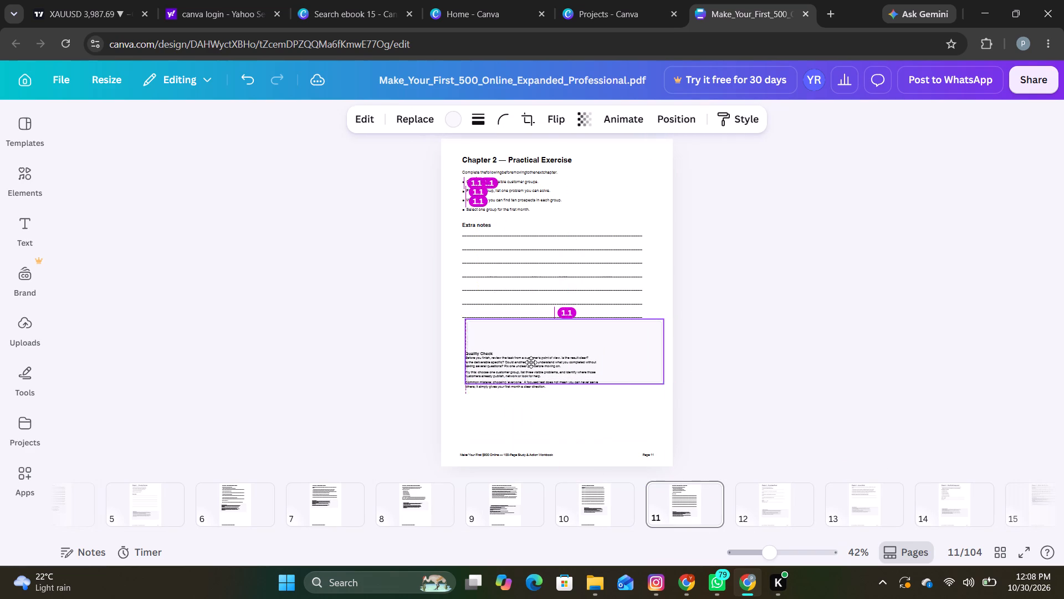
{"action": "left_click_drag", "start_coordinate": [531, 362], "coordinate": [529, 375]}
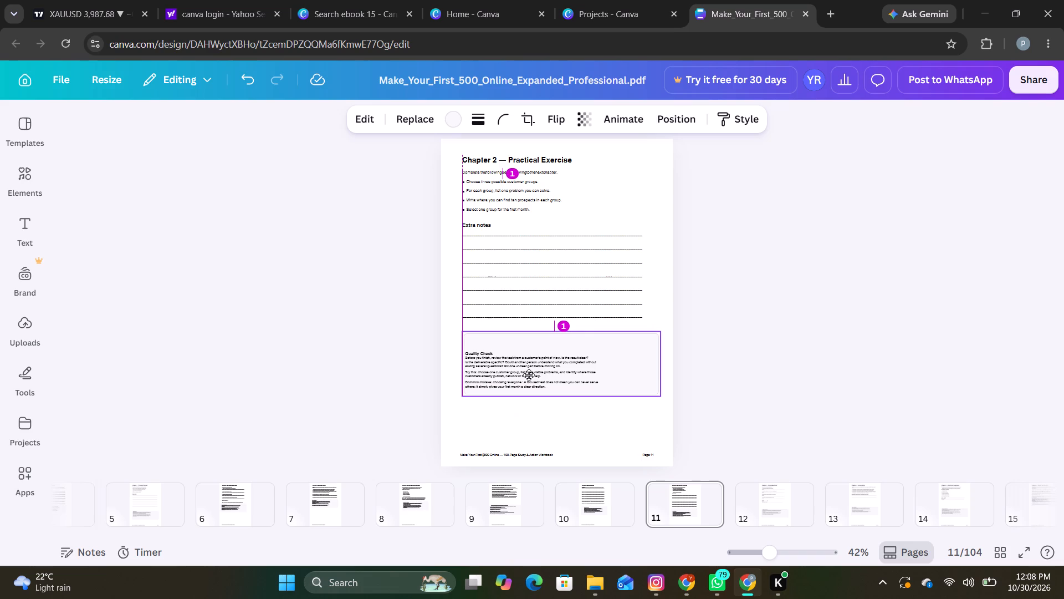
{"action": "left_click_drag", "start_coordinate": [529, 375], "coordinate": [525, 378]}
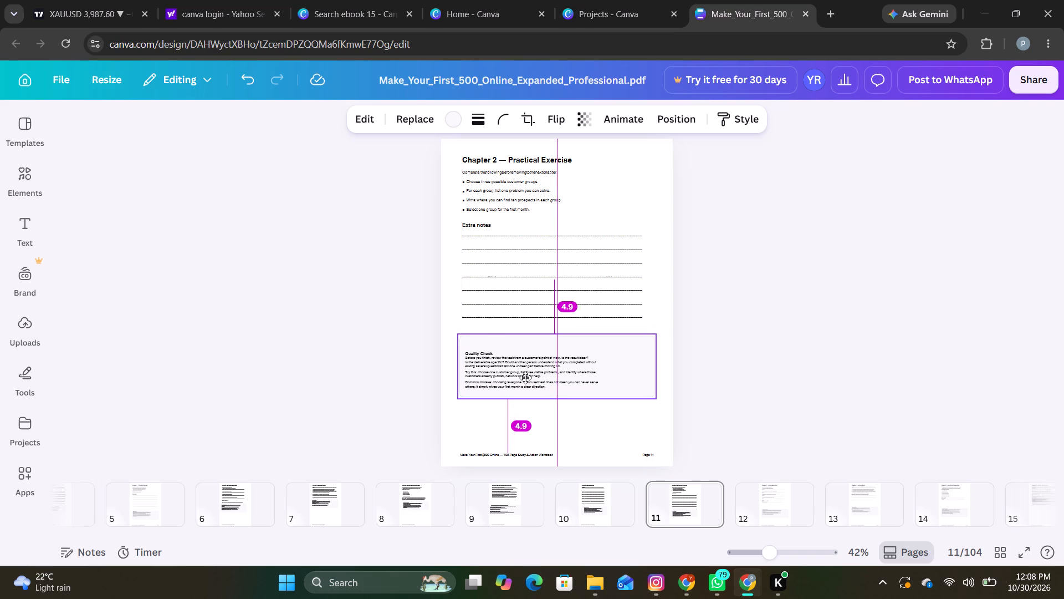
{"action": "left_click_drag", "start_coordinate": [525, 378], "coordinate": [523, 377]}
{"action": "left_click_drag", "start_coordinate": [521, 377], "coordinate": [542, 372]}
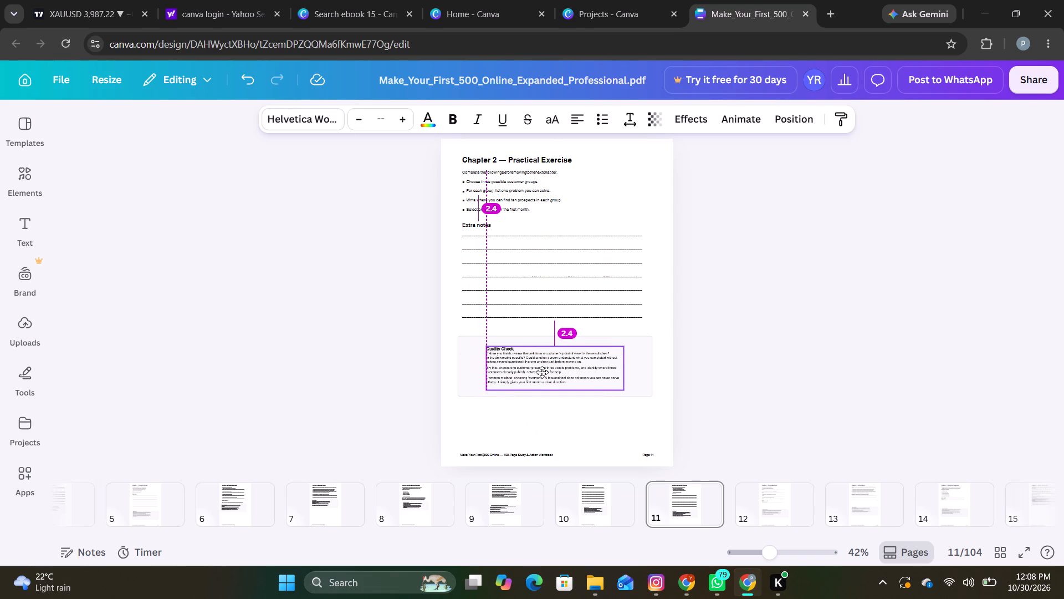
{"action": "left_click_drag", "start_coordinate": [542, 372], "coordinate": [541, 370]}
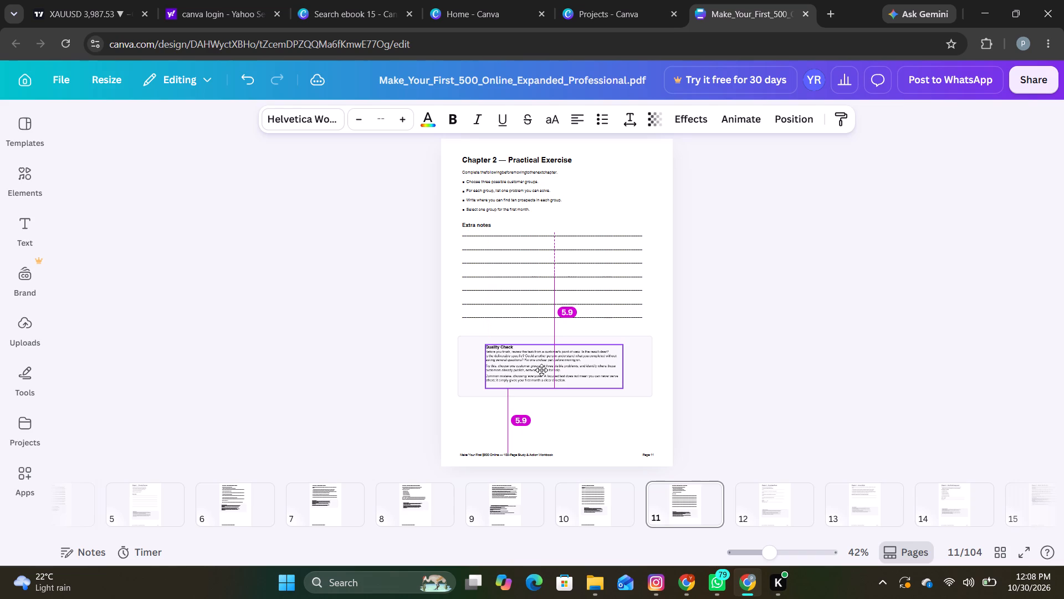
{"action": "left_click_drag", "start_coordinate": [541, 370], "coordinate": [541, 370]}
{"action": "left_click", "coordinate": [555, 434]}
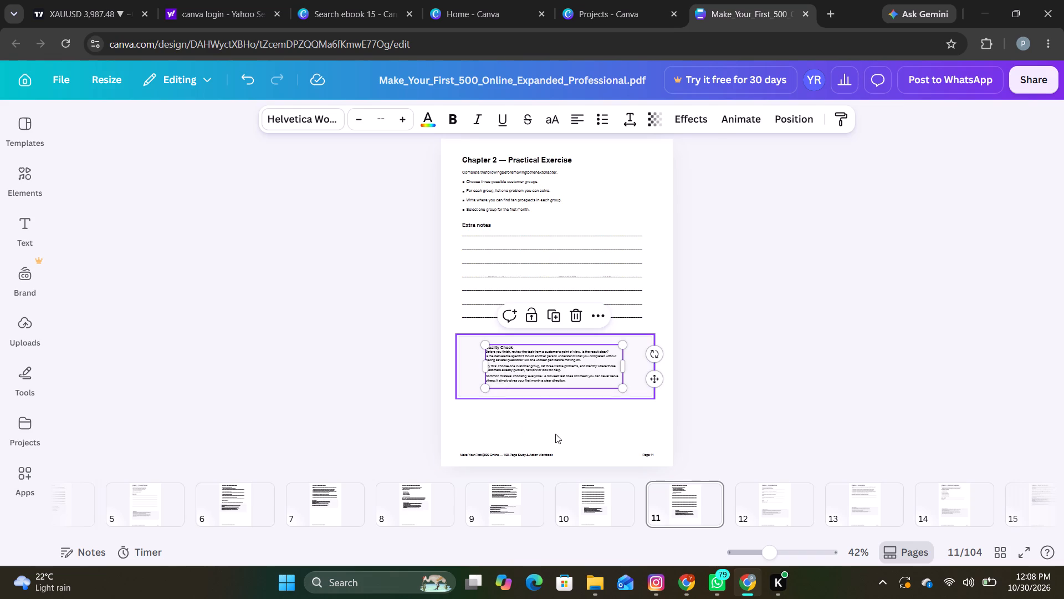
On page 12, Chapter 2 Knowledge Check, raise the shaded box slightly and centre the Self-Check Strategy text inside it.
{"action": "left_click", "coordinate": [779, 514]}
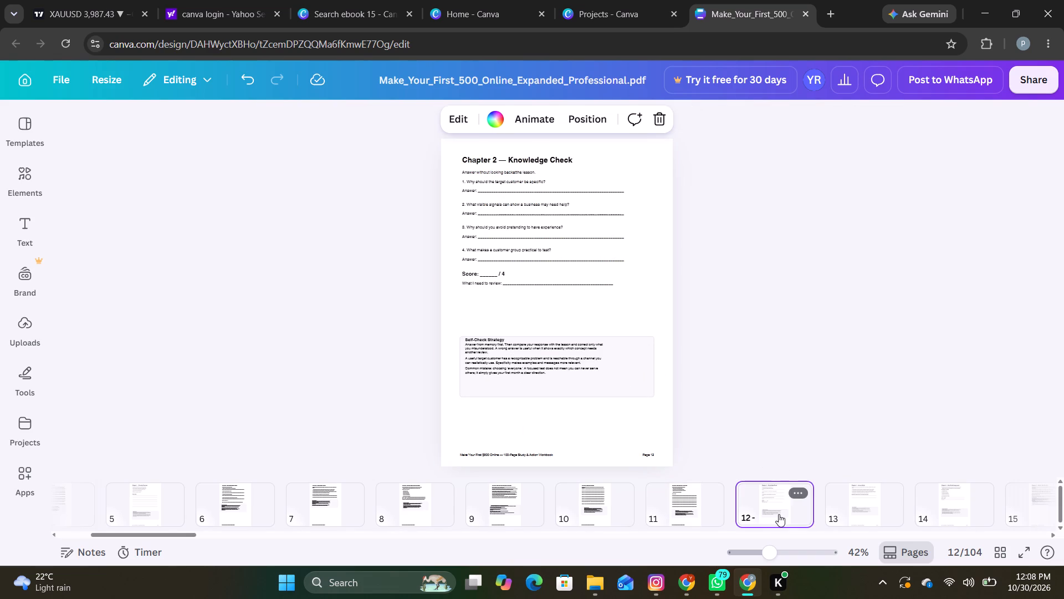
{"action": "left_click", "coordinate": [539, 362]}
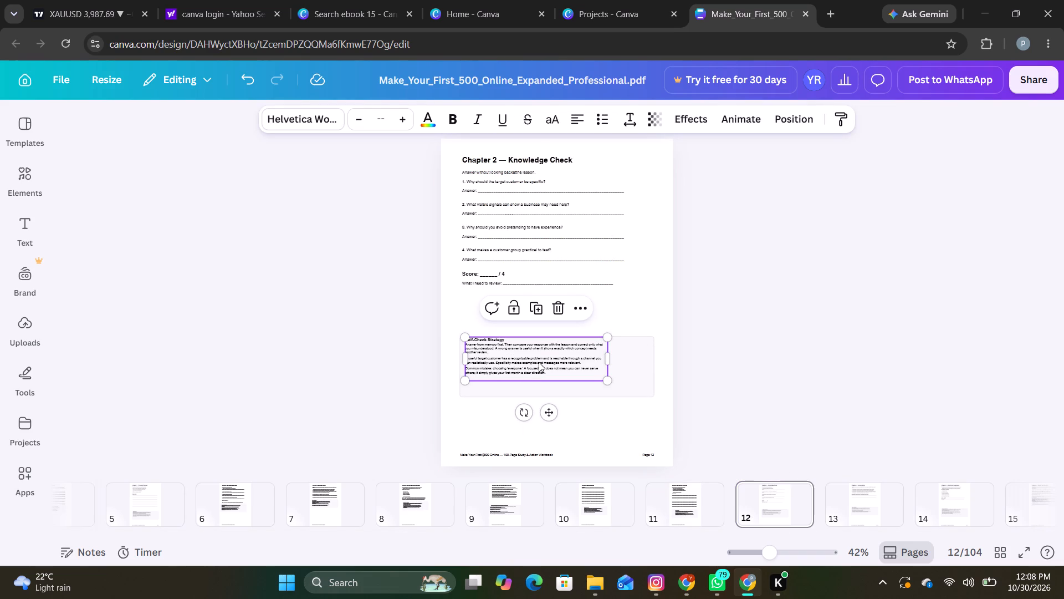
{"action": "left_click_drag", "start_coordinate": [500, 387], "coordinate": [499, 380]}
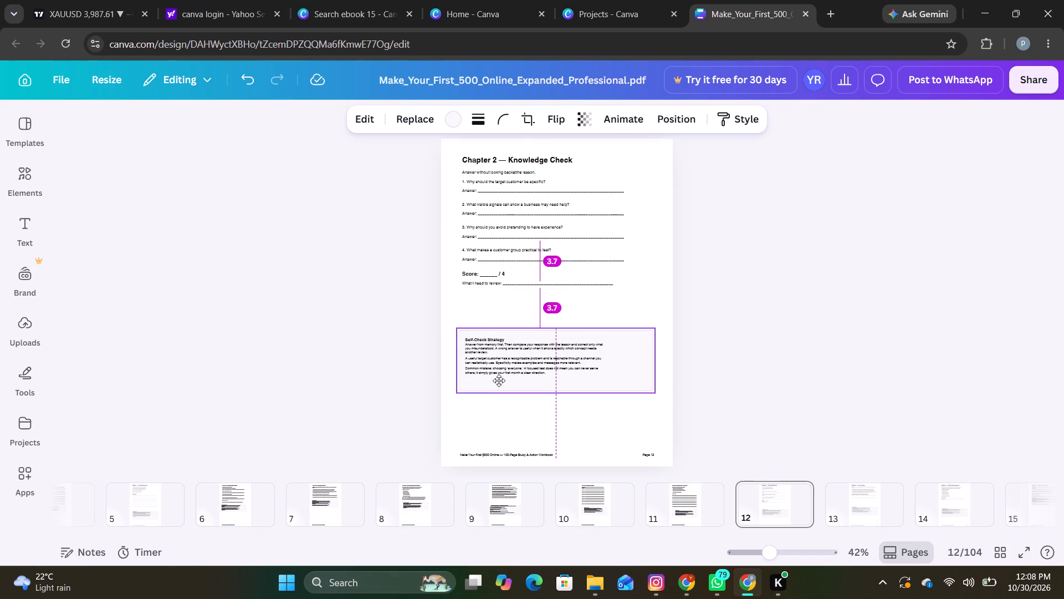
{"action": "left_click_drag", "start_coordinate": [499, 380], "coordinate": [500, 373]}
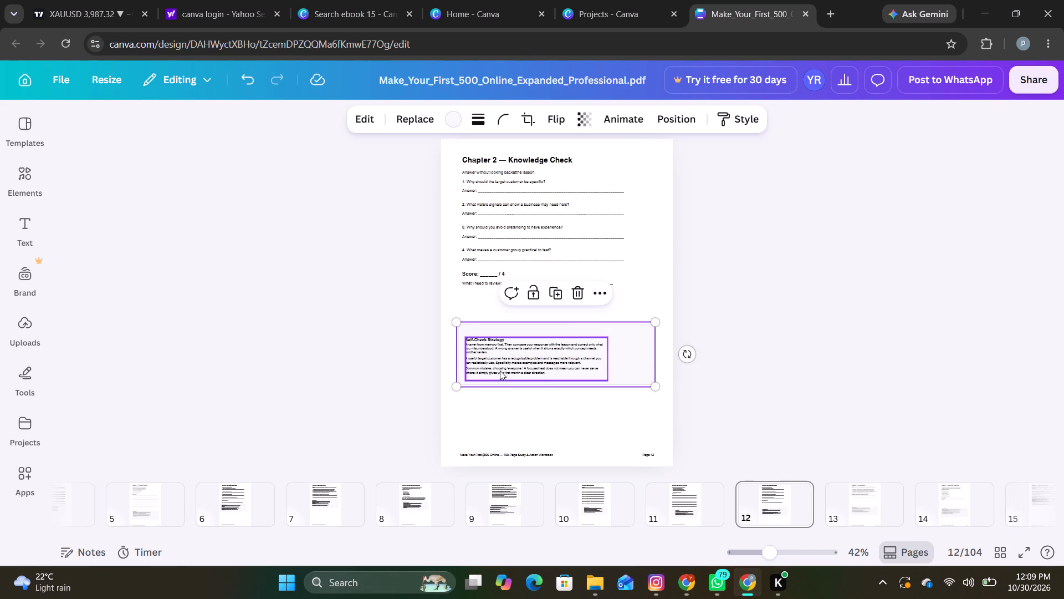
{"action": "left_click_drag", "start_coordinate": [500, 359], "coordinate": [525, 354]}
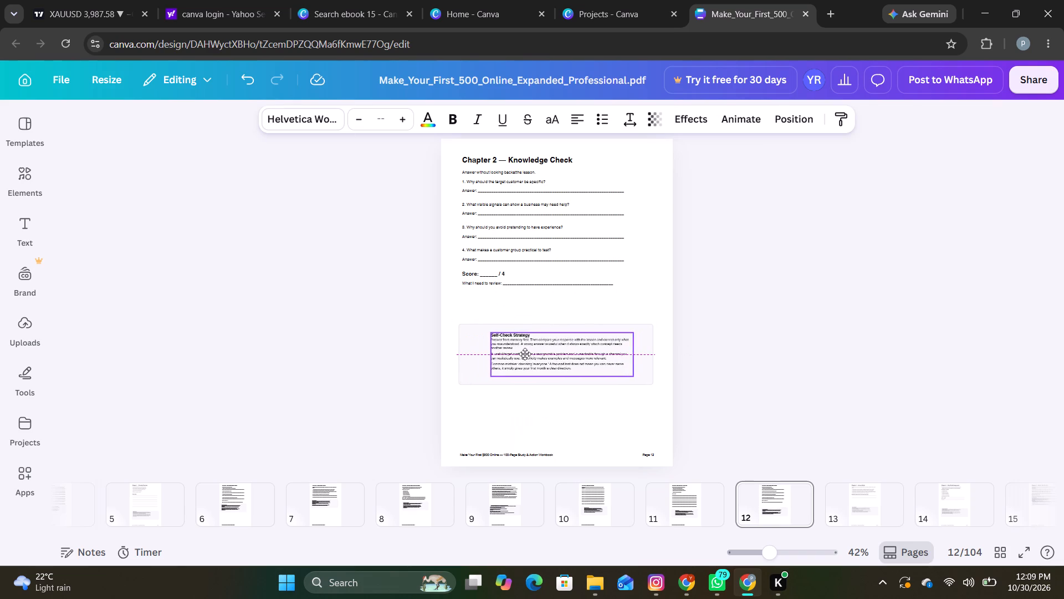
{"action": "left_click_drag", "start_coordinate": [525, 354], "coordinate": [520, 355]}
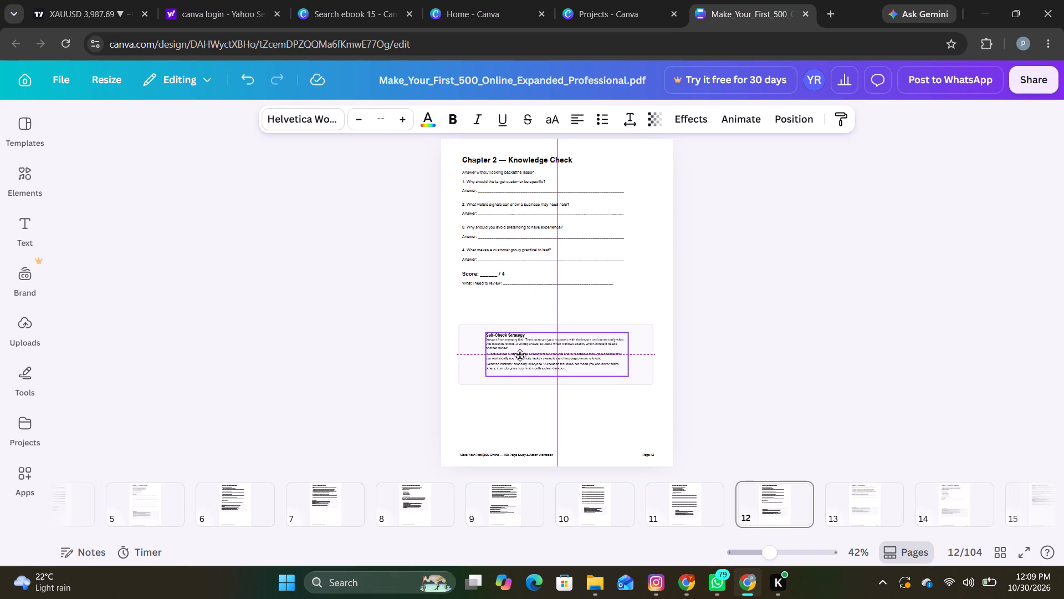
{"action": "left_click_drag", "start_coordinate": [520, 355], "coordinate": [518, 356]}
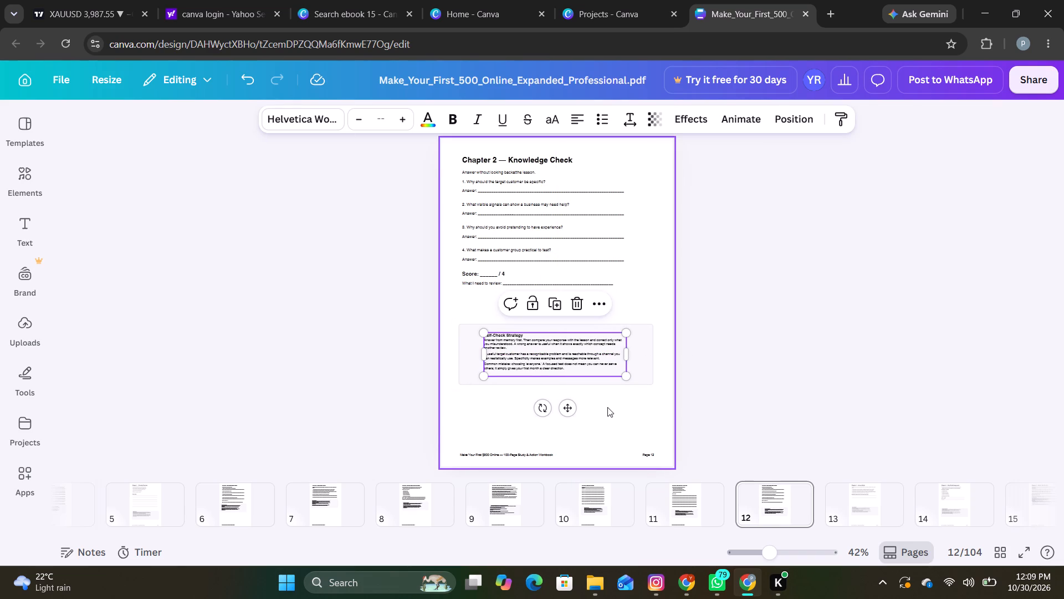
{"action": "left_click", "coordinate": [607, 407]}
On page 13, Chapter 2 Answer Guide, move the shaded box just below the Reflection lines and centre the Study Reminder text inside it.
{"action": "left_click", "coordinate": [860, 504]}
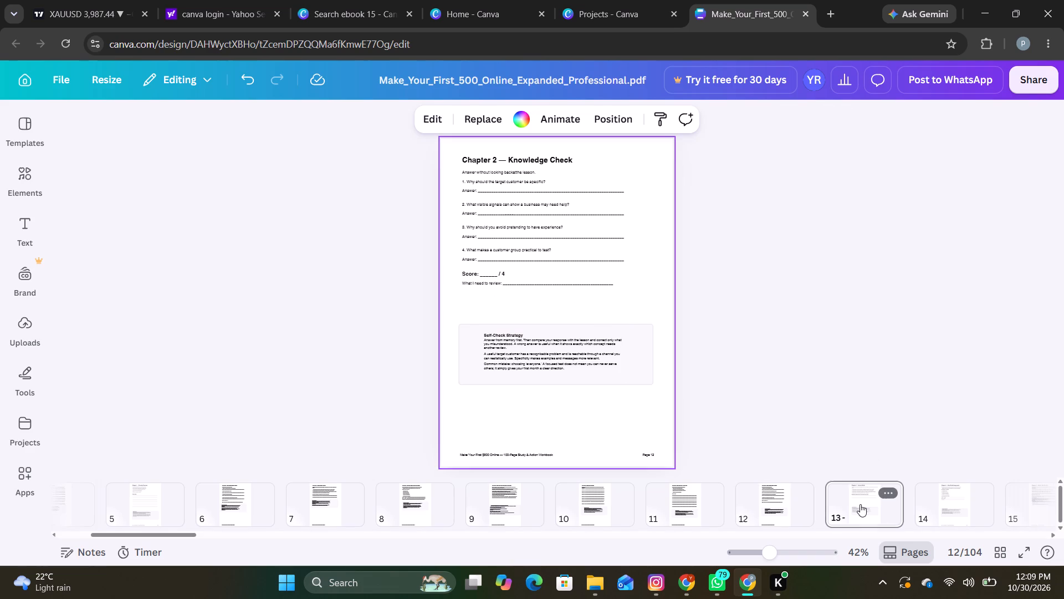
{"action": "left_click_drag", "start_coordinate": [515, 373], "coordinate": [518, 316]}
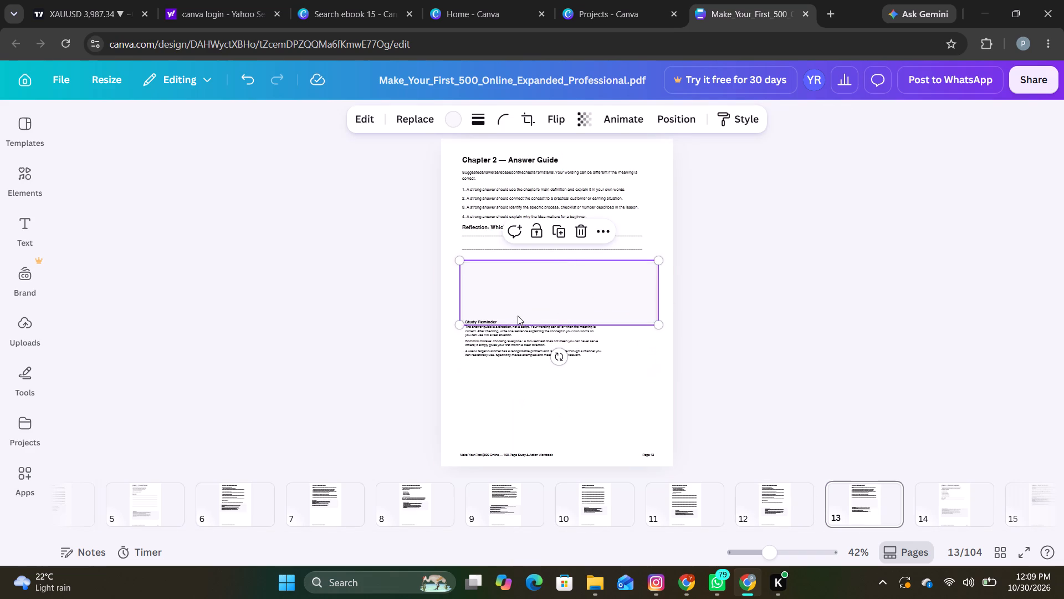
{"action": "left_click_drag", "start_coordinate": [515, 339], "coordinate": [546, 294]}
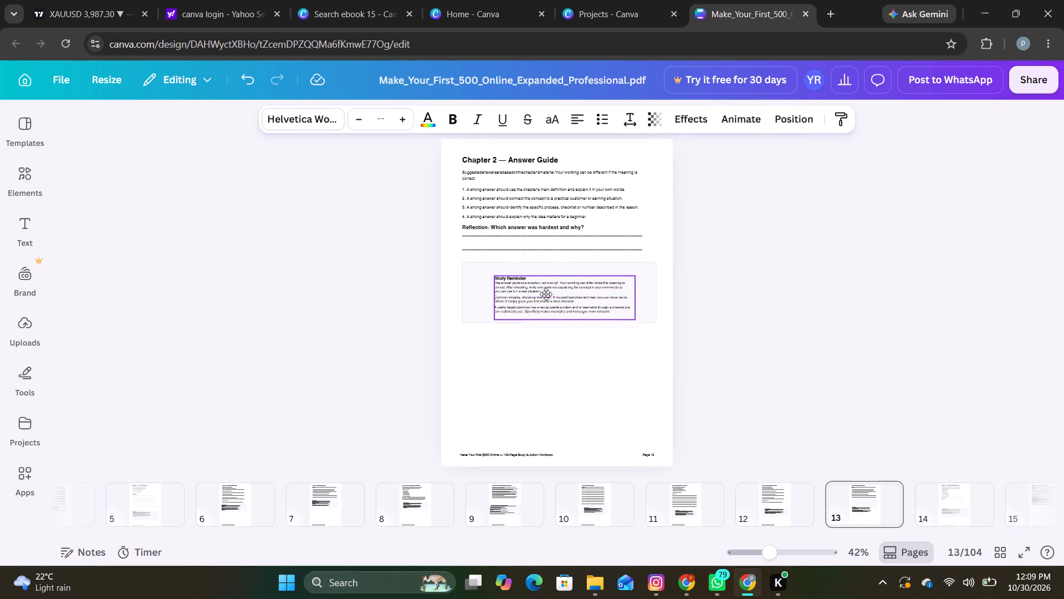
{"action": "left_click_drag", "start_coordinate": [546, 294], "coordinate": [541, 288]}
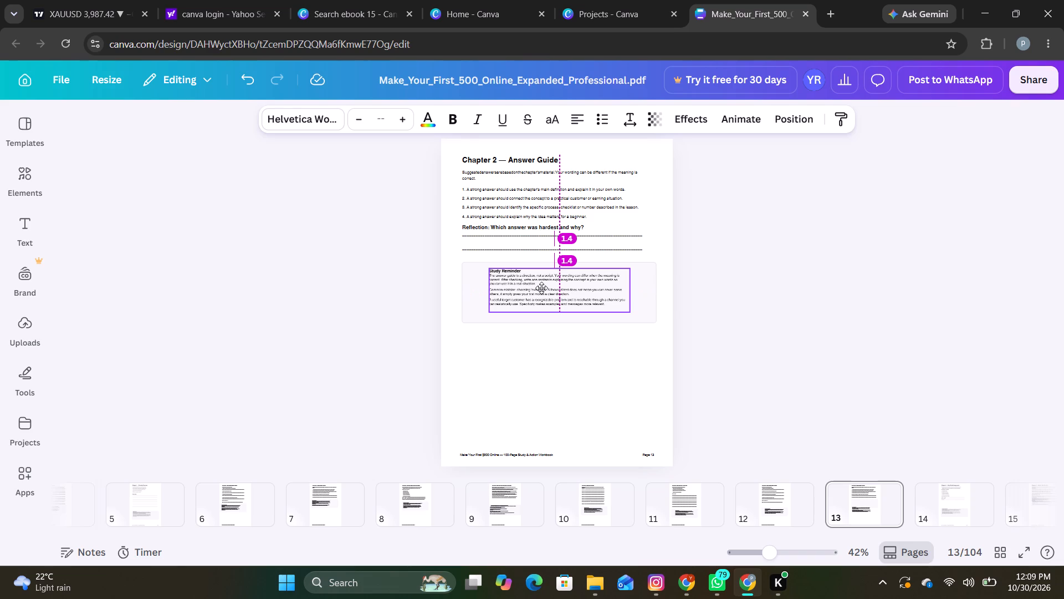
{"action": "left_click_drag", "start_coordinate": [541, 288], "coordinate": [539, 292]}
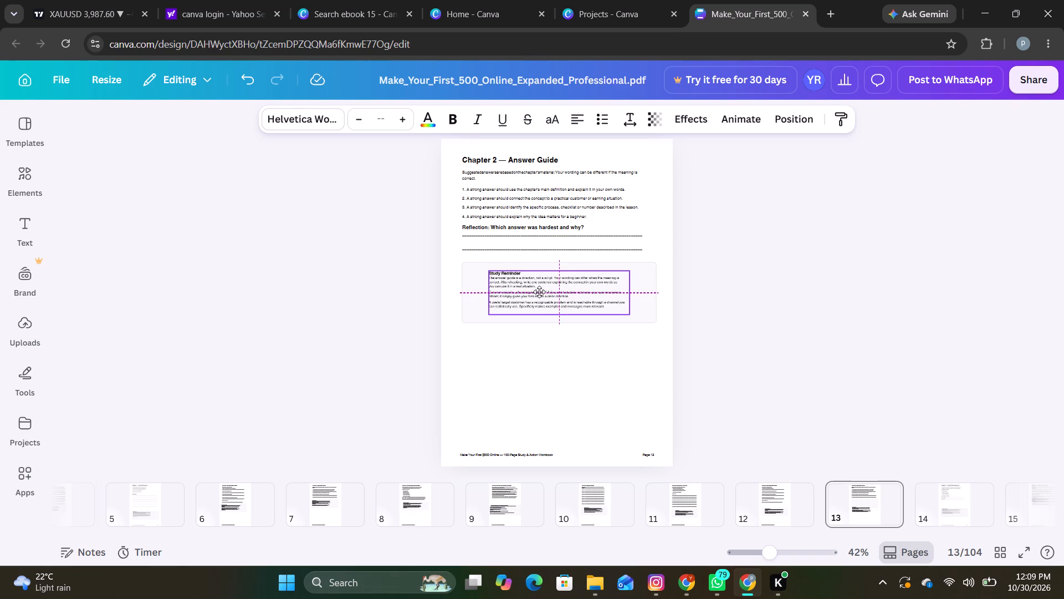
{"action": "left_click_drag", "start_coordinate": [539, 292], "coordinate": [539, 289]}
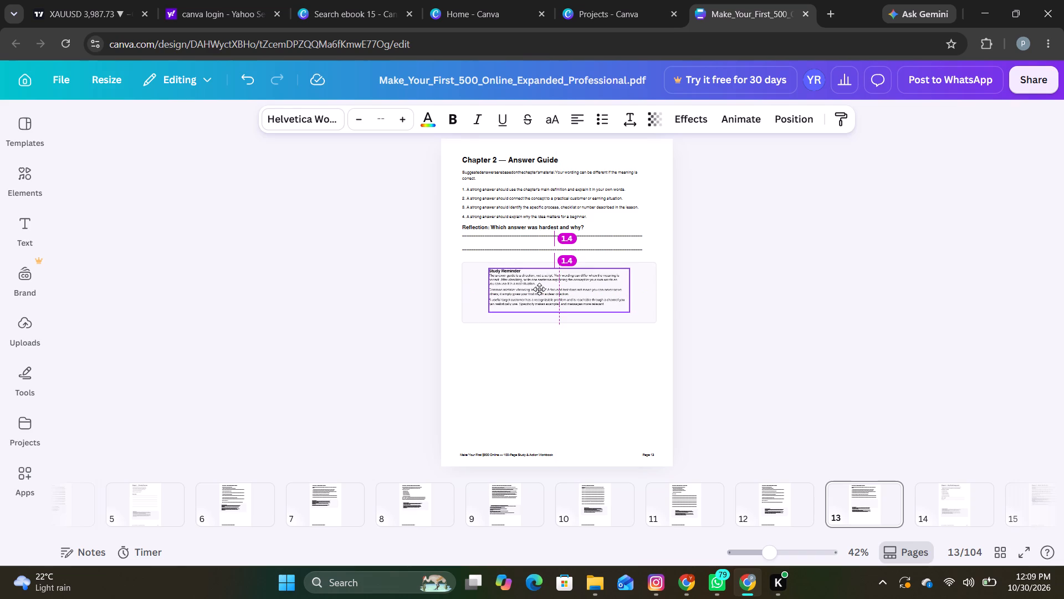
{"action": "left_click_drag", "start_coordinate": [539, 289], "coordinate": [539, 291]}
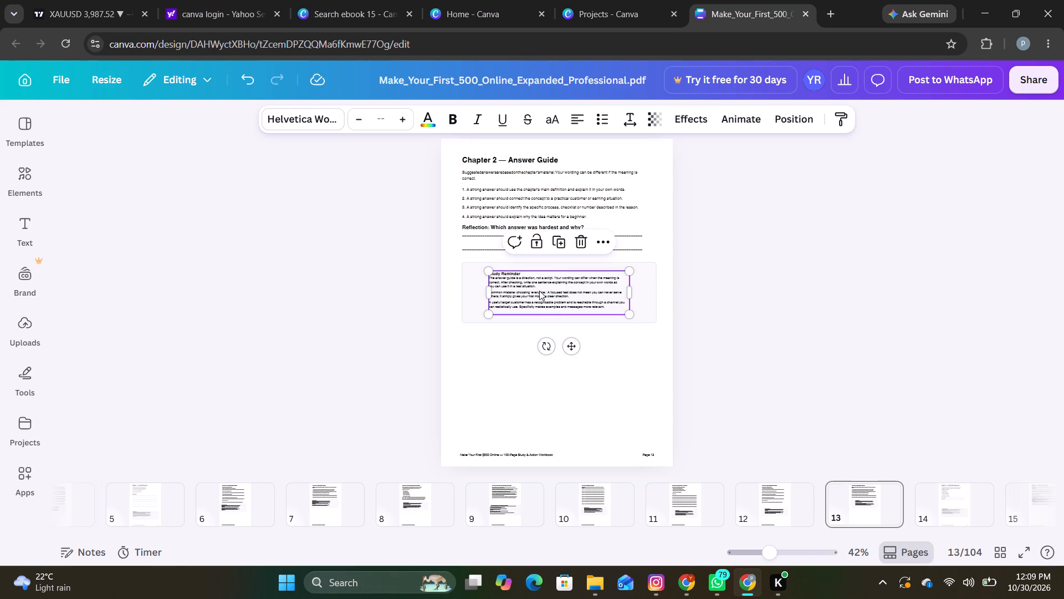
{"action": "left_click", "coordinate": [562, 389]}
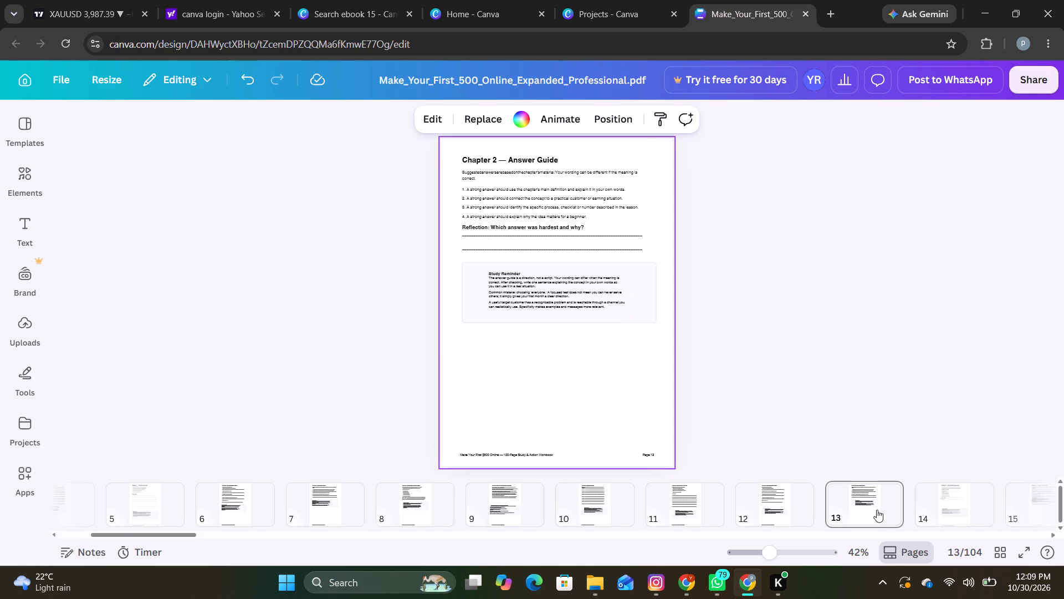
On page 14, Chapter 2 Real-World Assignment, move the shaded box up below the Next action line and centre the Completion Standard text inside it.
{"action": "left_click", "coordinate": [940, 507]}
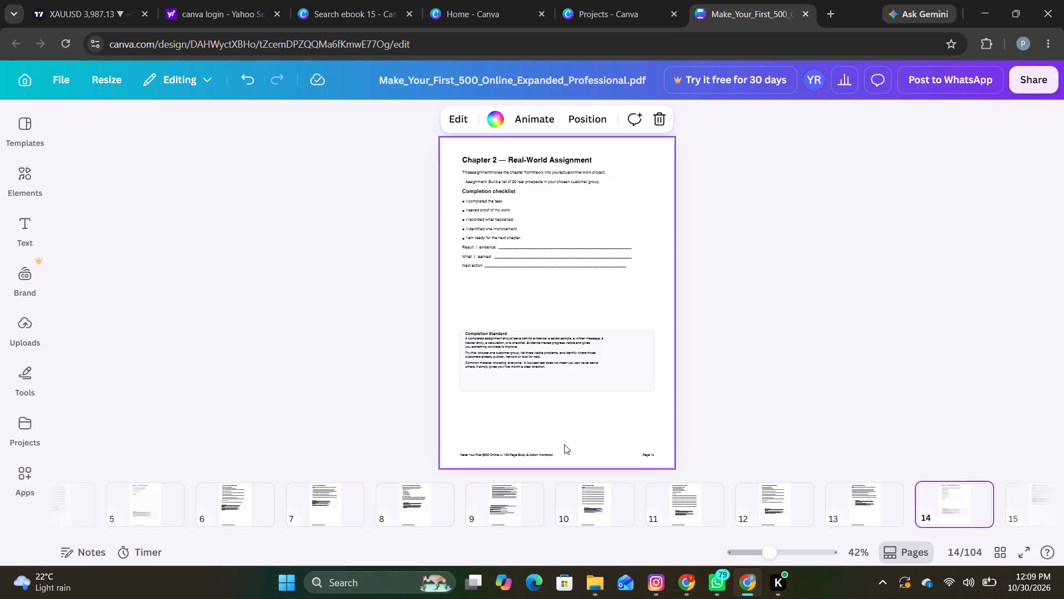
{"action": "left_click_drag", "start_coordinate": [541, 379], "coordinate": [544, 341]}
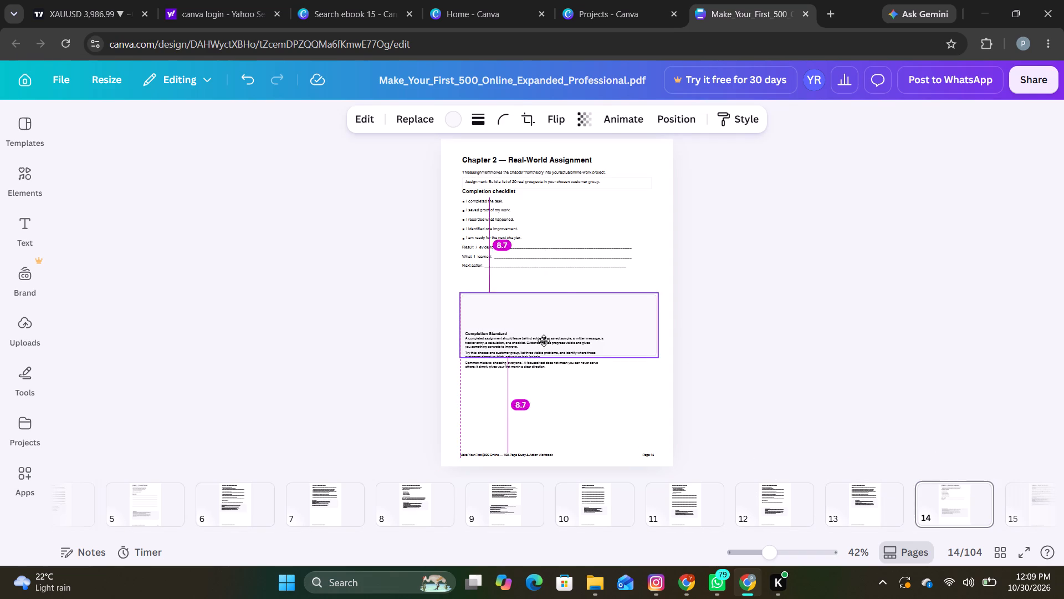
{"action": "left_click_drag", "start_coordinate": [544, 341], "coordinate": [544, 330]}
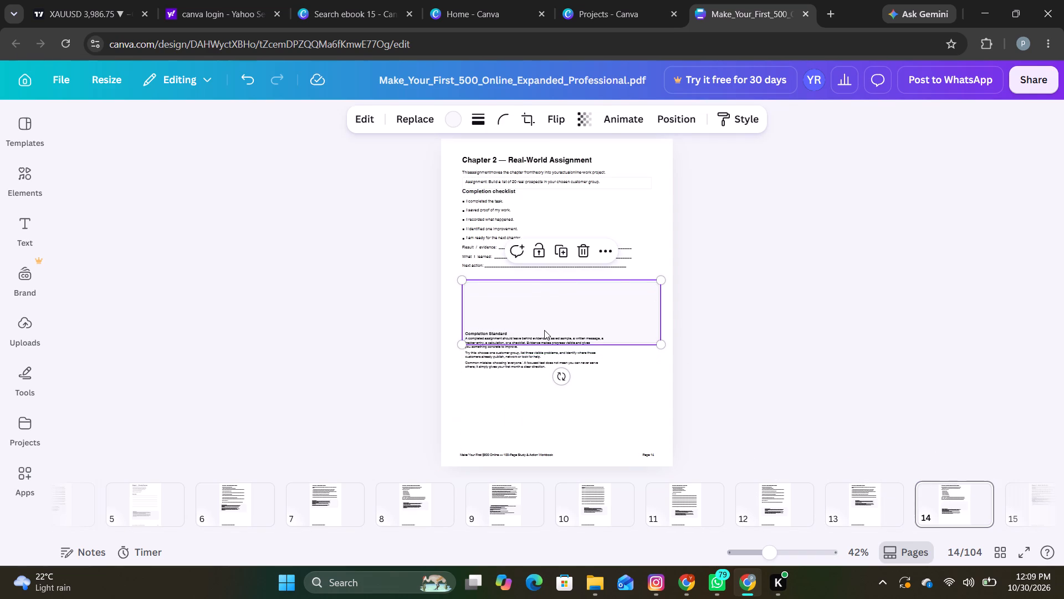
{"action": "left_click_drag", "start_coordinate": [530, 353], "coordinate": [553, 317]}
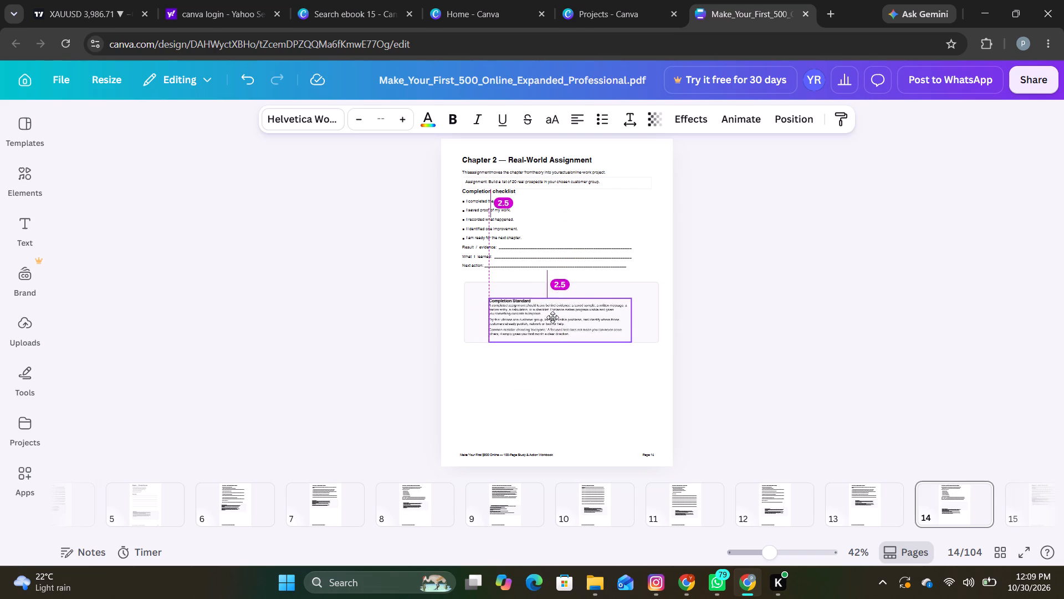
{"action": "left_click_drag", "start_coordinate": [553, 317], "coordinate": [555, 313]}
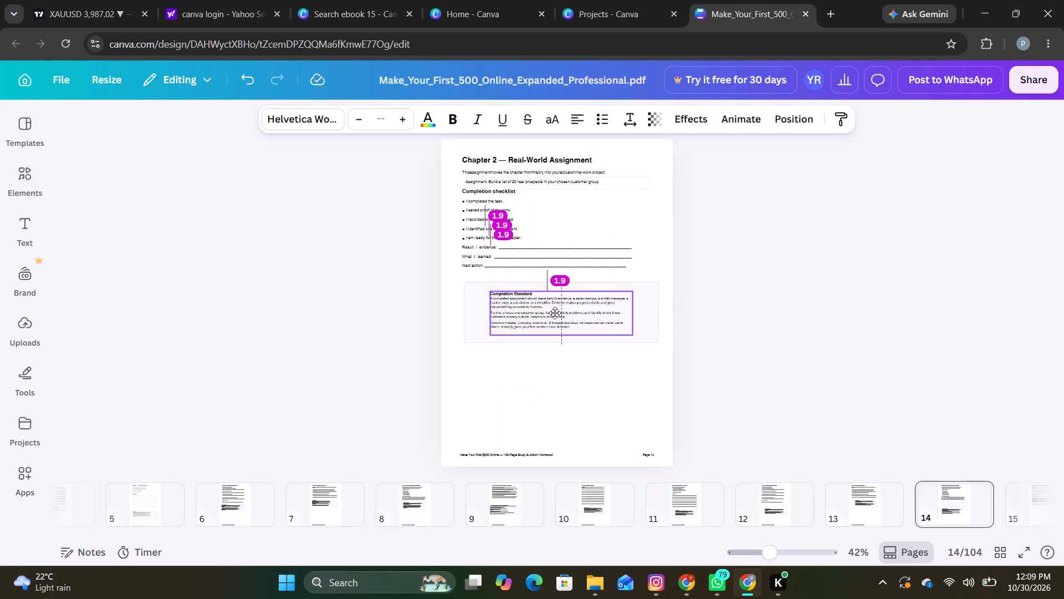
{"action": "left_click_drag", "start_coordinate": [555, 313], "coordinate": [552, 310]}
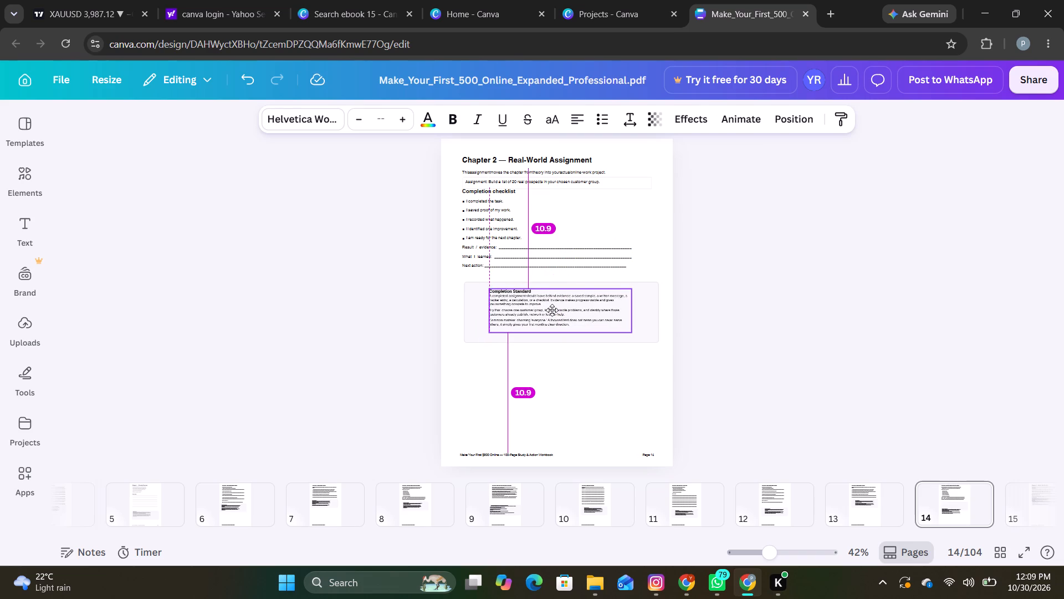
{"action": "left_click_drag", "start_coordinate": [552, 310], "coordinate": [547, 311]}
{"action": "left_click", "coordinate": [575, 391]}
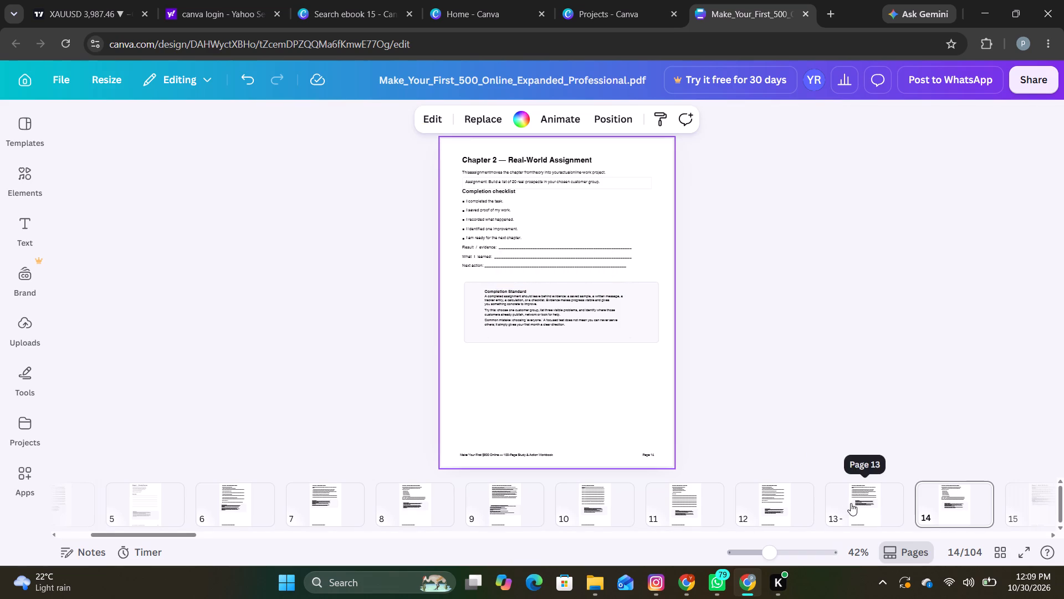
On page 16, Chapter 3 Study Notes, raise the shaded box slightly and centre the Reflection Builder text inside it.
{"action": "scroll", "coordinate": [851, 503], "scroll_direction": "left", "scroll_amount": 6}
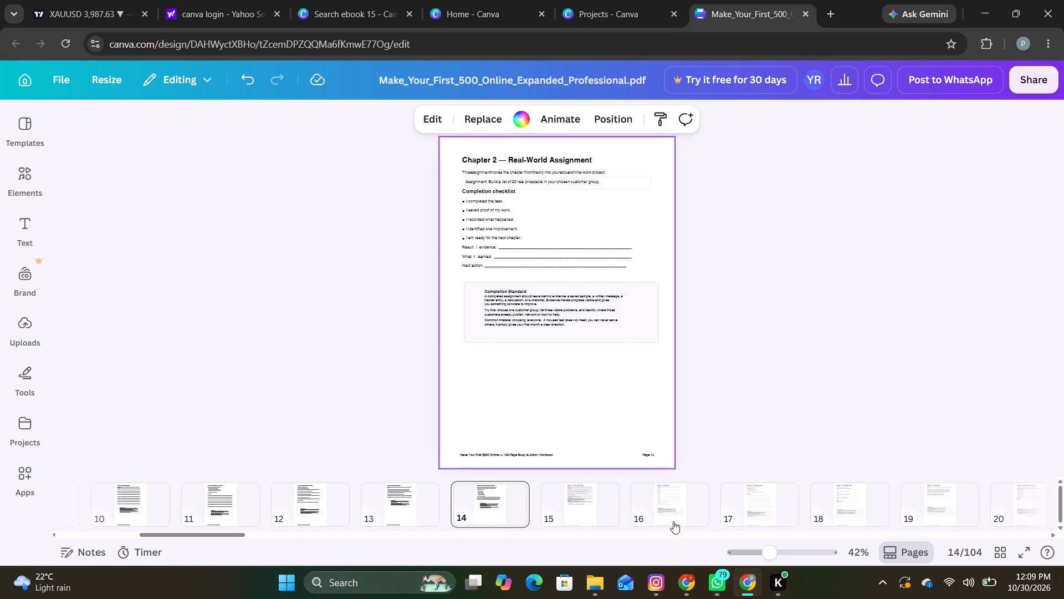
{"action": "left_click", "coordinate": [575, 517]}
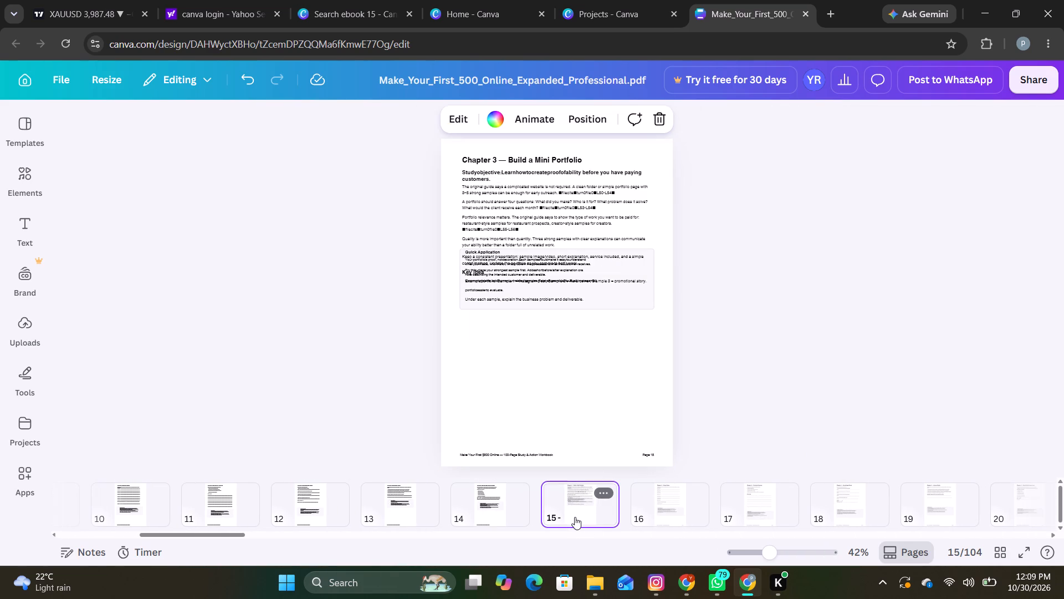
{"action": "left_click", "coordinate": [663, 506]}
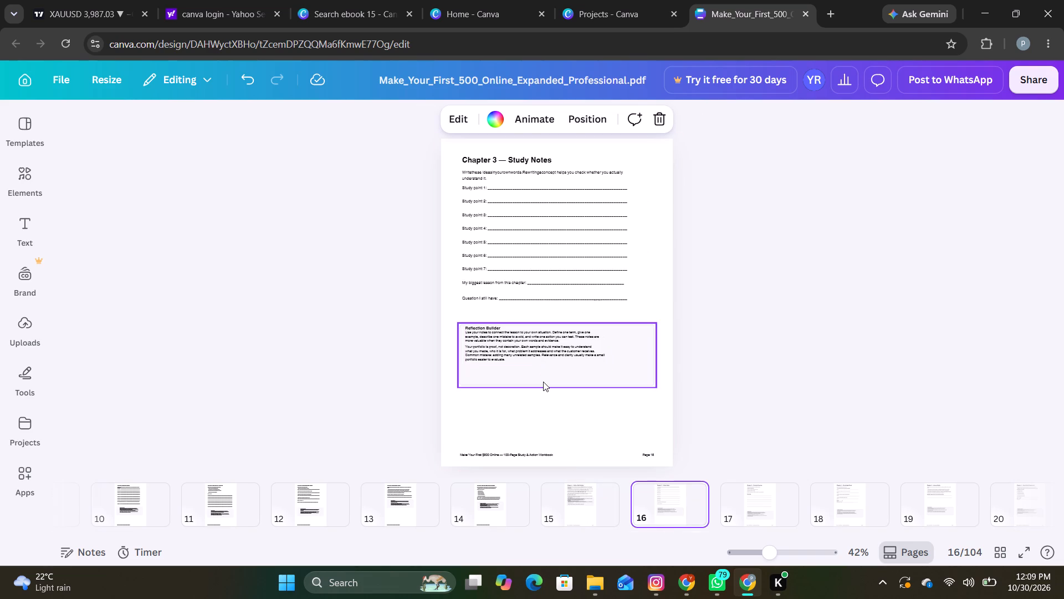
{"action": "left_click_drag", "start_coordinate": [543, 382], "coordinate": [539, 370]}
{"action": "left_click_drag", "start_coordinate": [527, 357], "coordinate": [538, 353]}
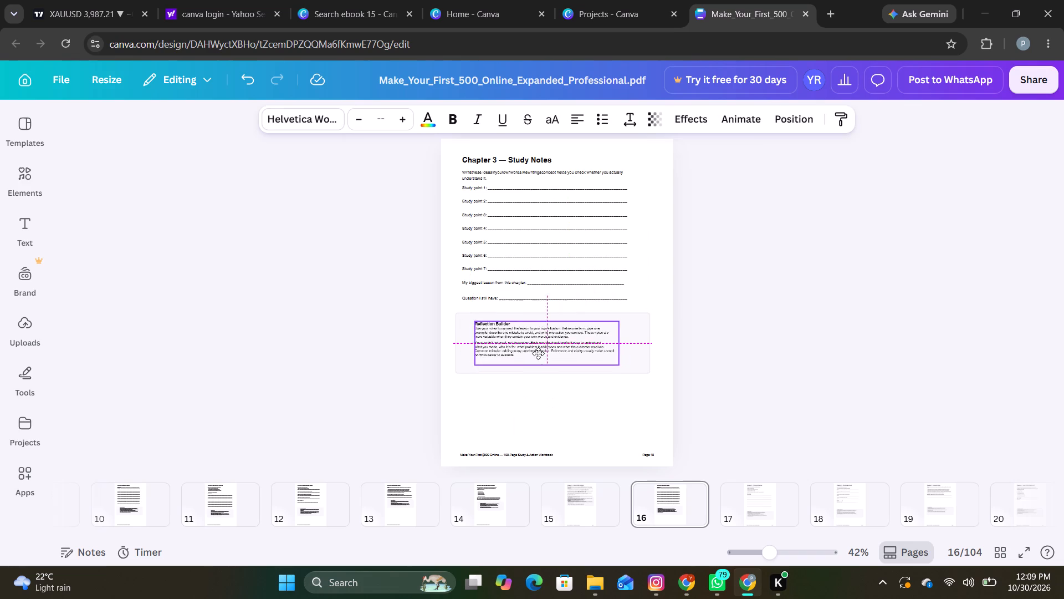
{"action": "left_click_drag", "start_coordinate": [538, 353], "coordinate": [540, 349]}
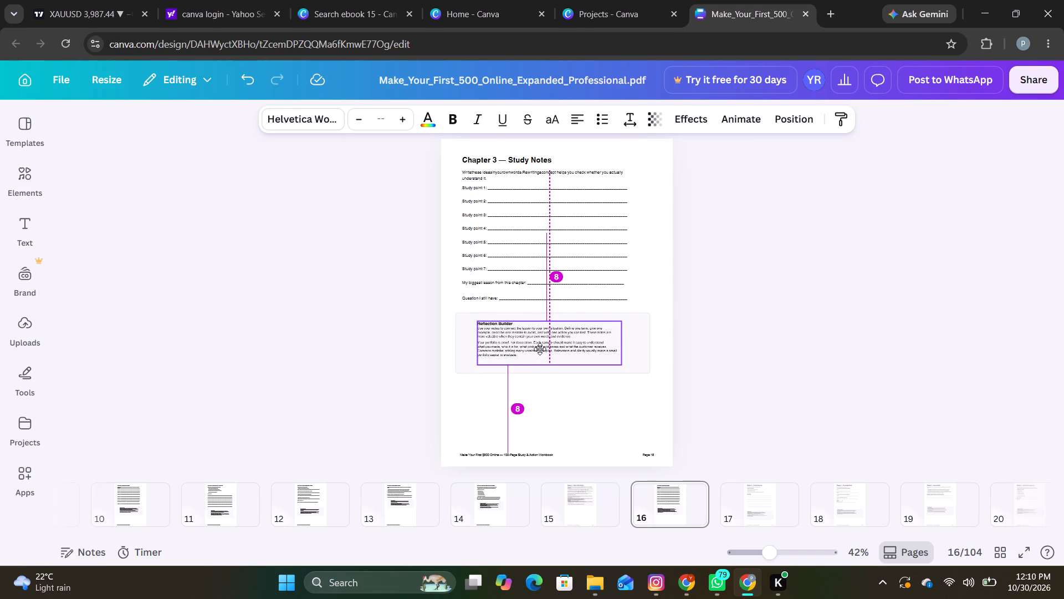
{"action": "left_click_drag", "start_coordinate": [540, 349], "coordinate": [539, 348]}
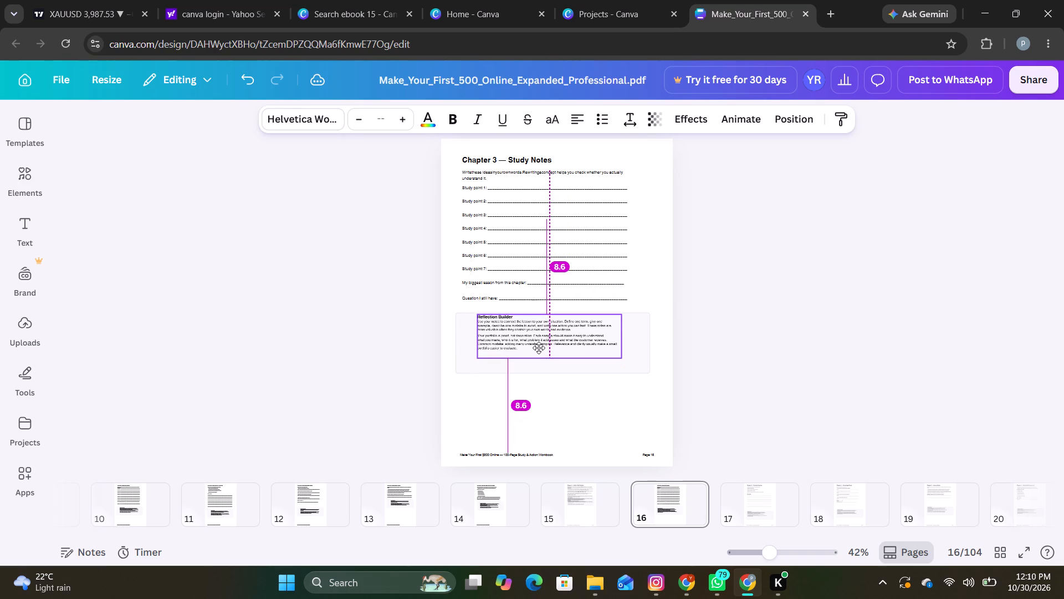
{"action": "left_click_drag", "start_coordinate": [539, 348], "coordinate": [536, 348]}
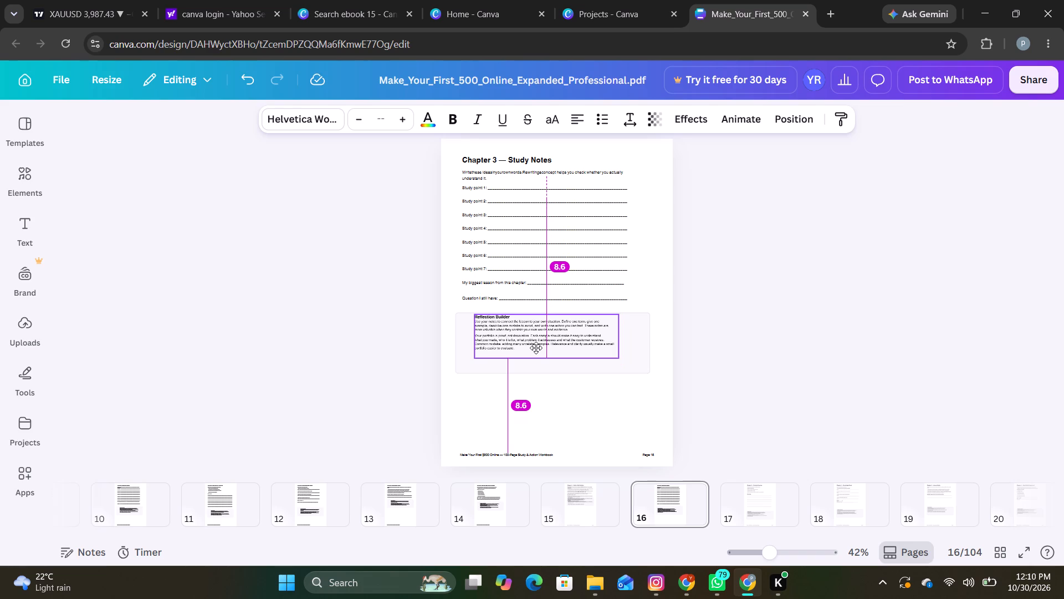
{"action": "left_click_drag", "start_coordinate": [536, 348], "coordinate": [537, 348]}
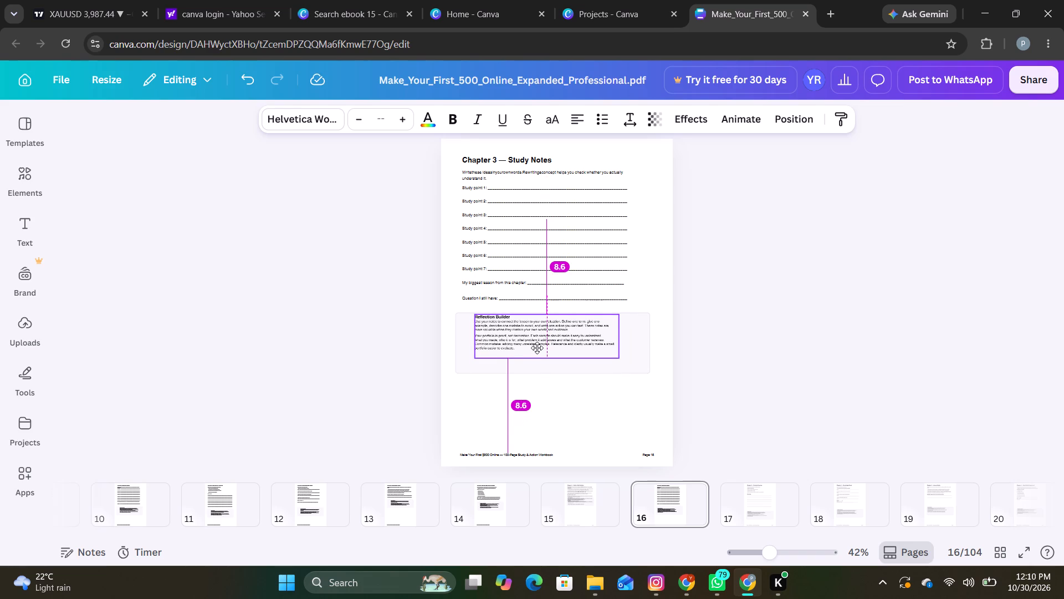
{"action": "left_click_drag", "start_coordinate": [537, 348], "coordinate": [537, 350]}
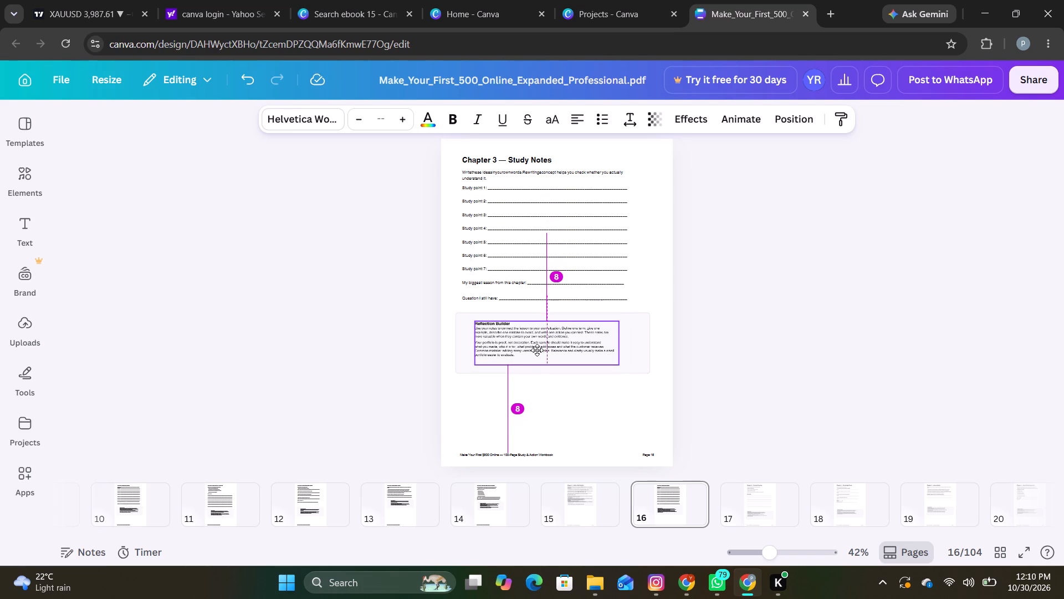
{"action": "left_click_drag", "start_coordinate": [537, 350], "coordinate": [538, 349]}
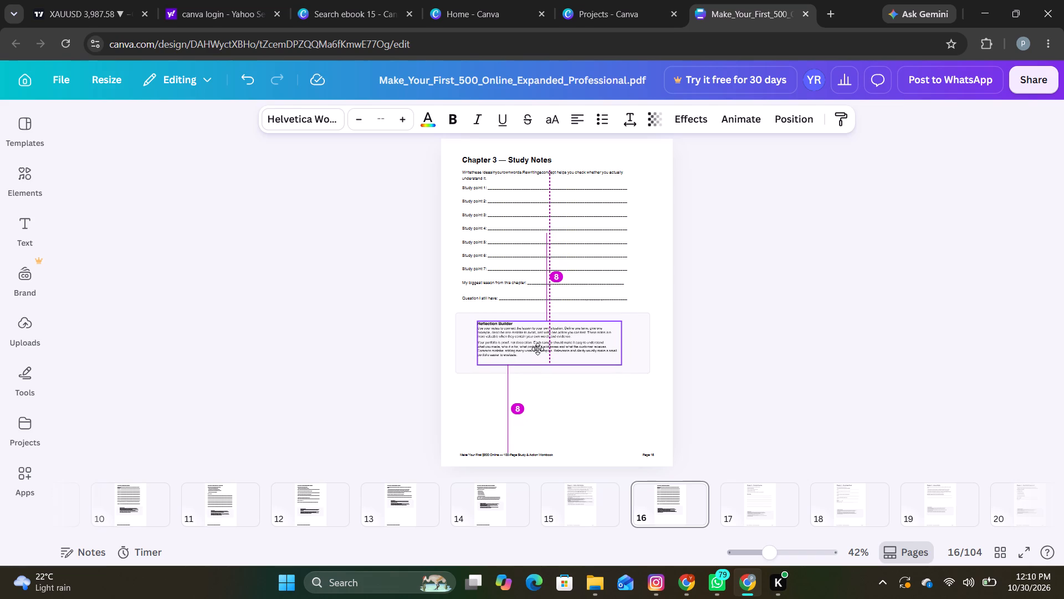
{"action": "left_click_drag", "start_coordinate": [538, 349], "coordinate": [536, 349]}
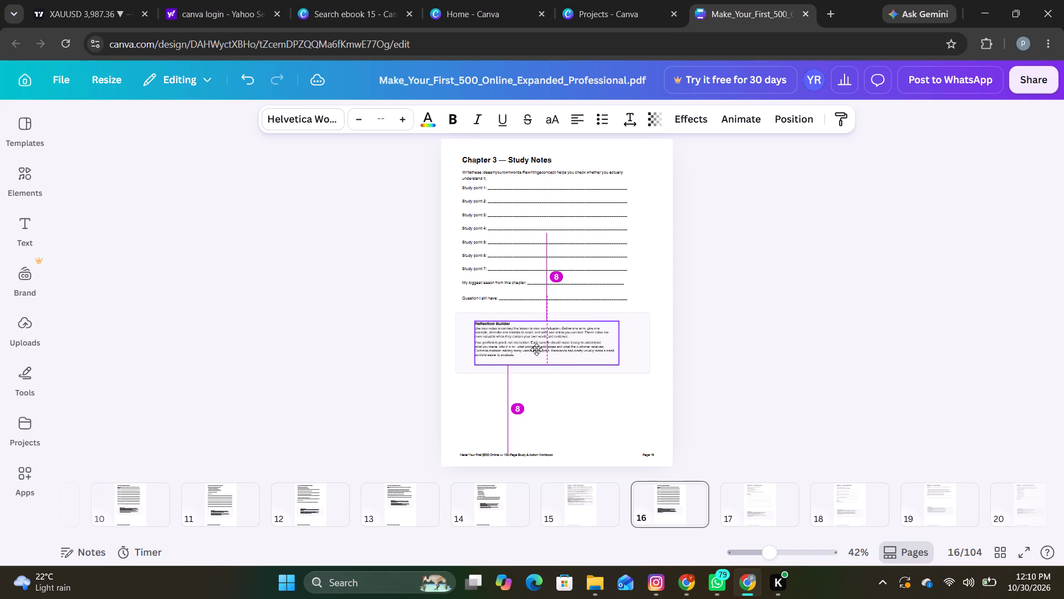
{"action": "left_click_drag", "start_coordinate": [536, 349], "coordinate": [536, 350]}
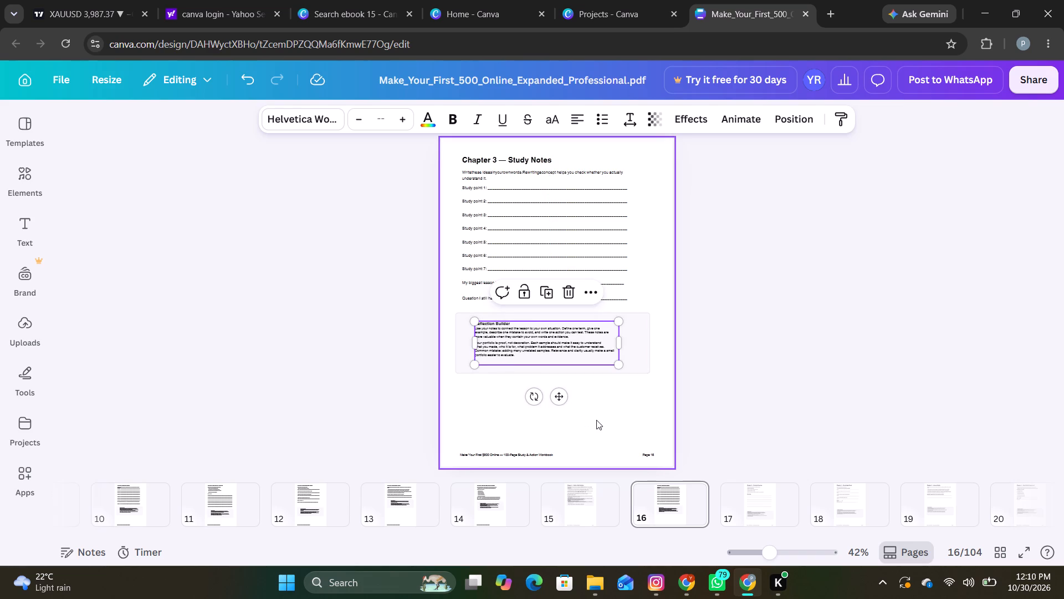
{"action": "left_click", "coordinate": [596, 420]}
On page 17, Chapter 3 Practical Exercise, move the shaded box up below the last Extra notes line and centre the Quality Check text inside it.
{"action": "left_click", "coordinate": [753, 501]}
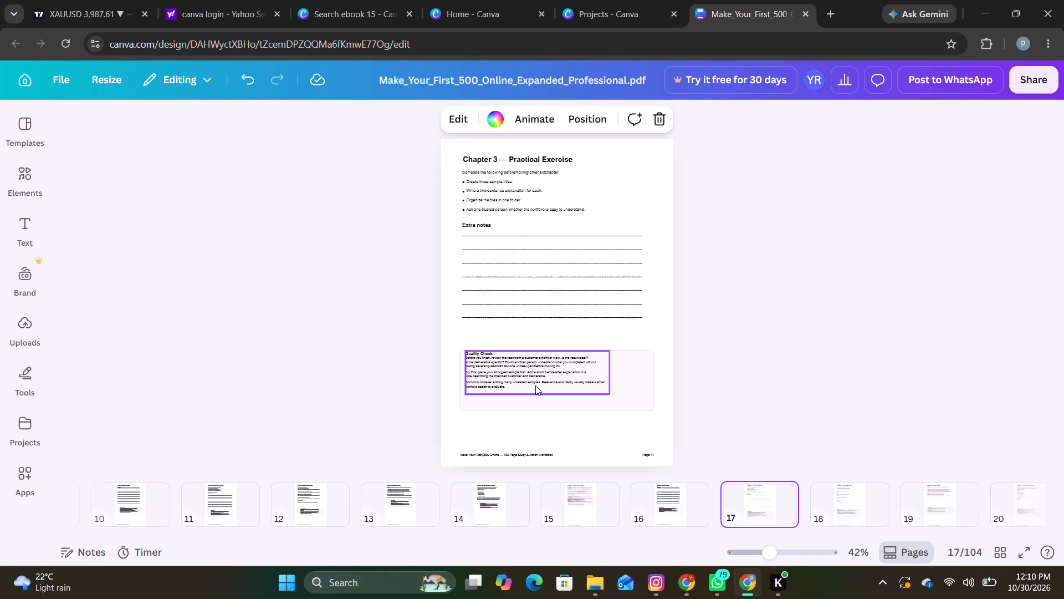
{"action": "left_click_drag", "start_coordinate": [540, 402], "coordinate": [540, 388]}
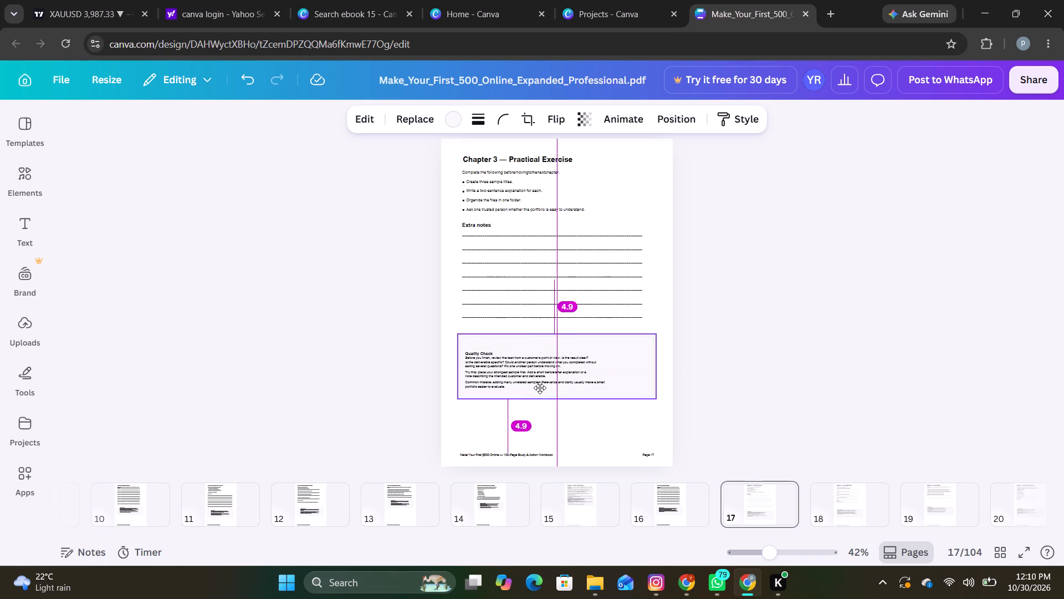
{"action": "left_click_drag", "start_coordinate": [540, 388], "coordinate": [541, 383]}
{"action": "left_click", "coordinate": [526, 369]}
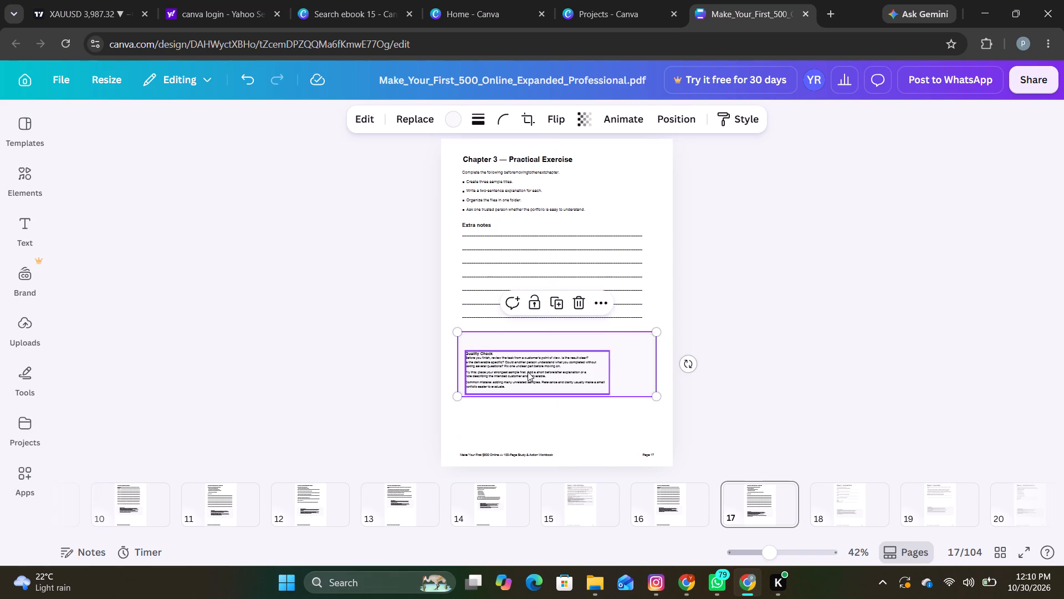
{"action": "left_click_drag", "start_coordinate": [513, 373], "coordinate": [533, 369]}
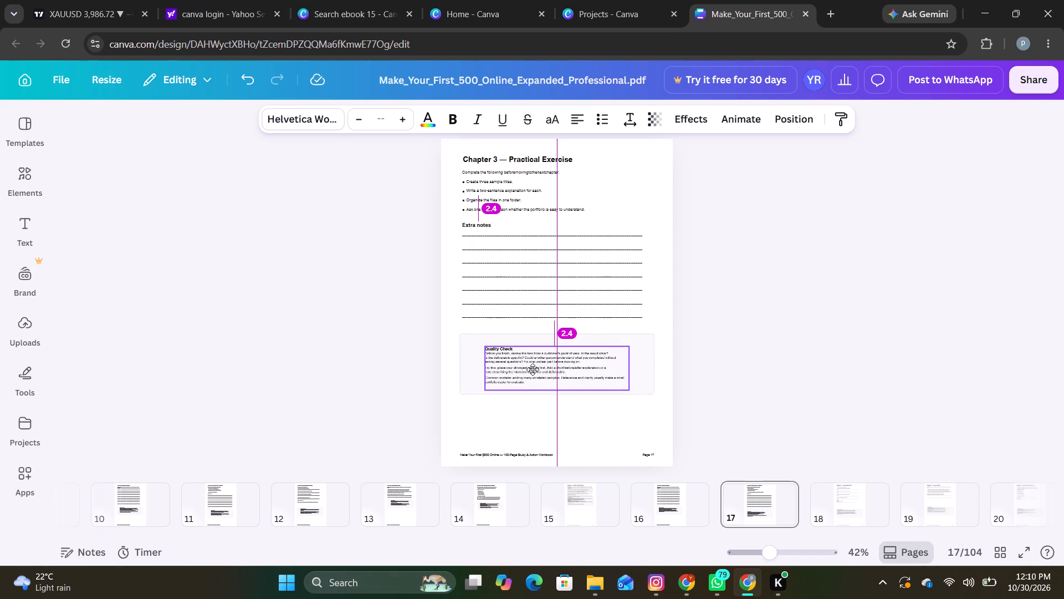
{"action": "left_click_drag", "start_coordinate": [533, 369], "coordinate": [533, 367]}
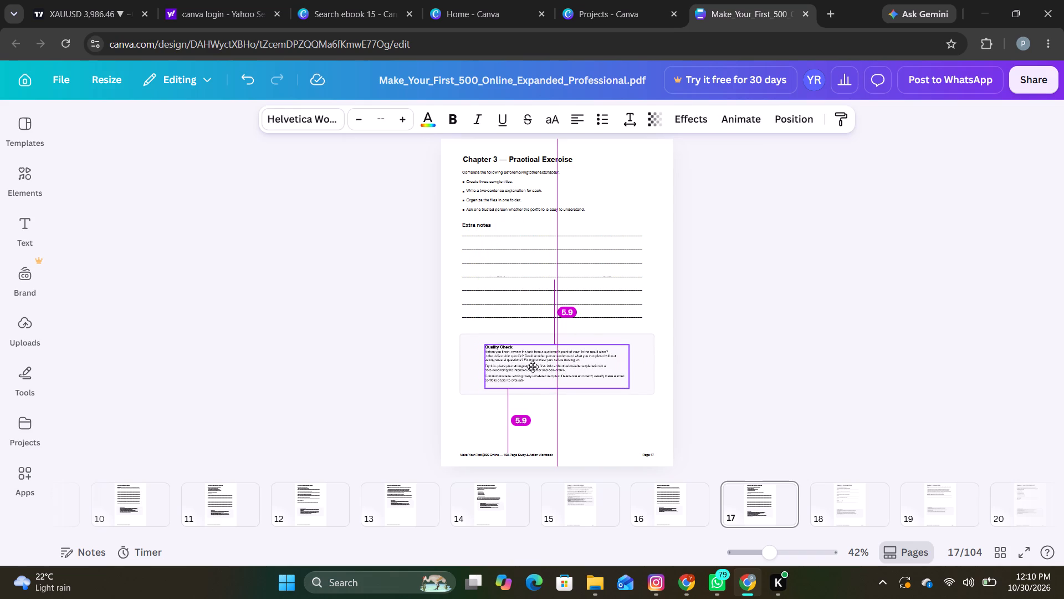
{"action": "left_click_drag", "start_coordinate": [533, 367], "coordinate": [535, 364]}
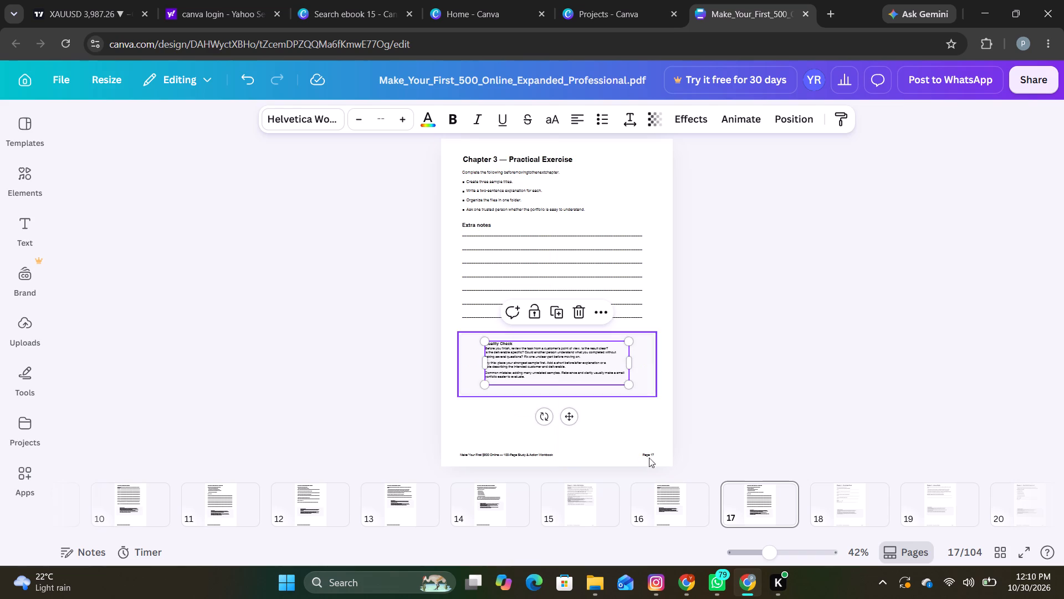
On page 18, Chapter 3 Knowledge Check, move the shaded box up below the review line and centre the Self-Check Strategy text inside it.
{"action": "left_click", "coordinate": [858, 512]}
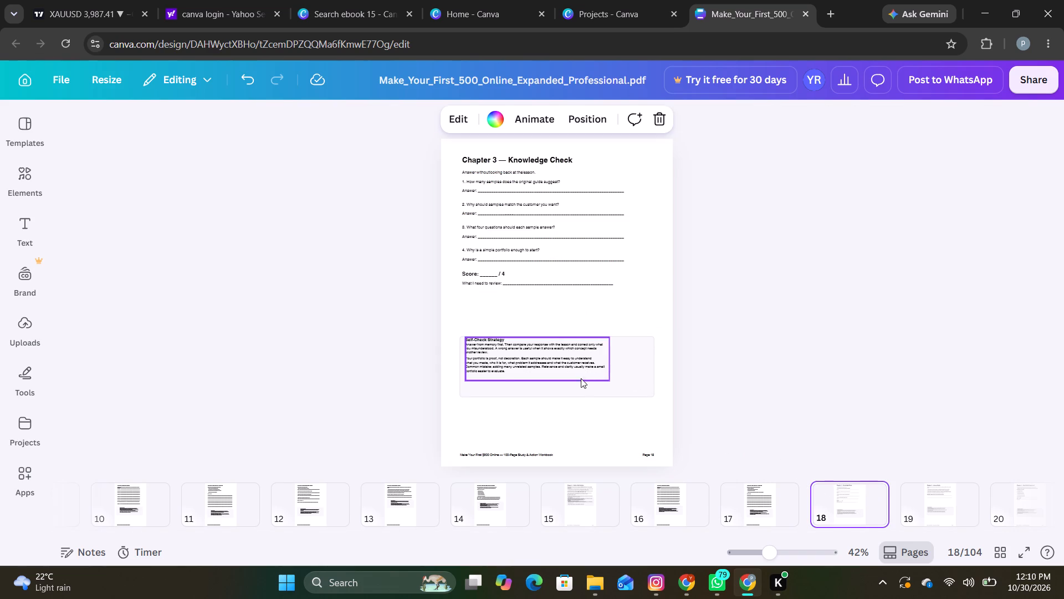
{"action": "left_click_drag", "start_coordinate": [597, 397], "coordinate": [597, 369]}
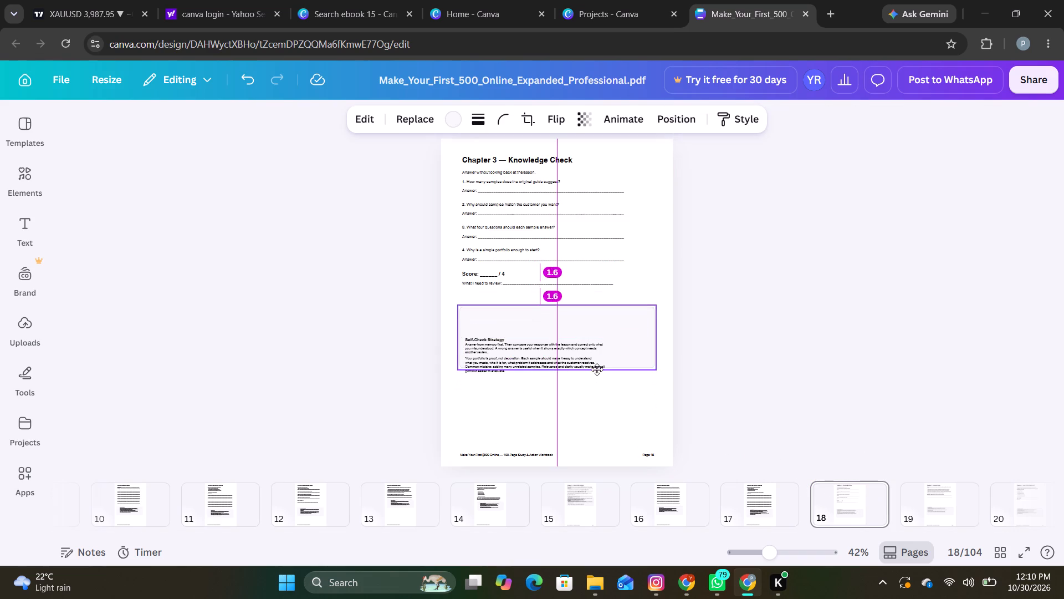
{"action": "left_click_drag", "start_coordinate": [597, 369], "coordinate": [597, 359]}
{"action": "left_click_drag", "start_coordinate": [542, 375], "coordinate": [543, 373]}
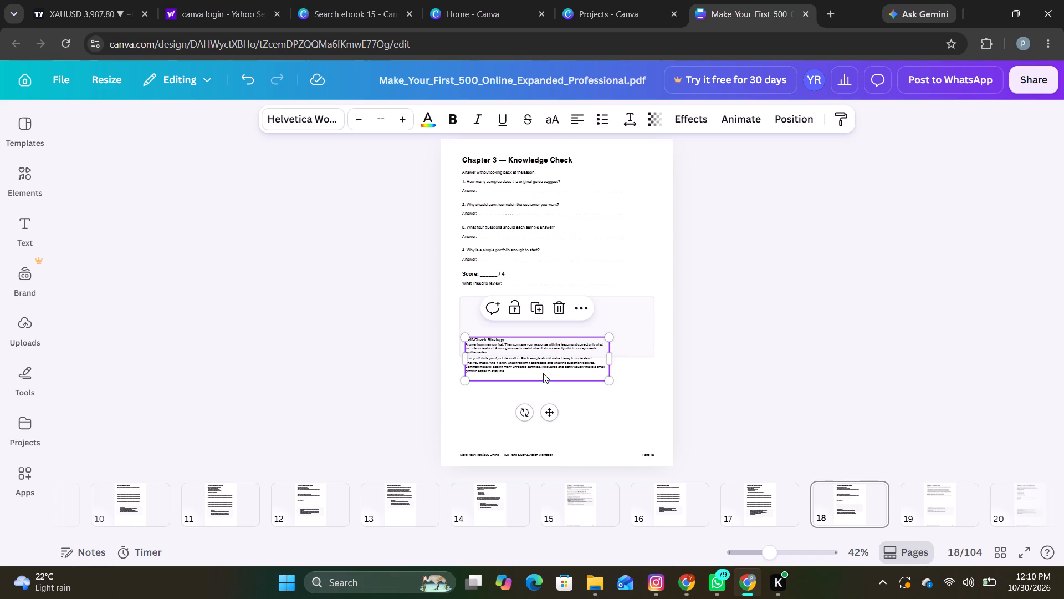
{"action": "left_click_drag", "start_coordinate": [543, 373], "coordinate": [566, 341]}
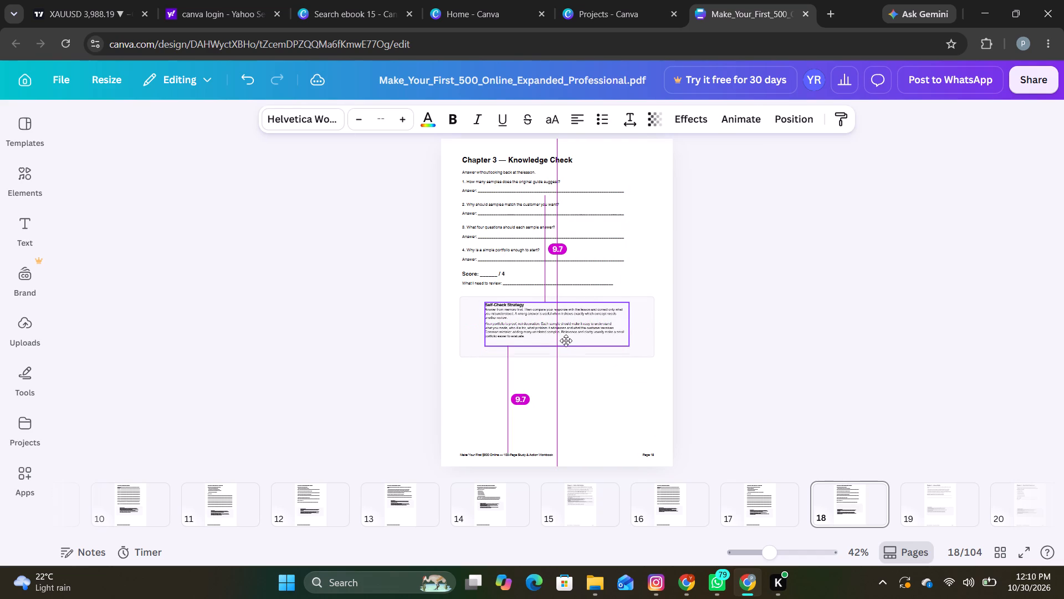
{"action": "left_click_drag", "start_coordinate": [566, 341], "coordinate": [561, 343]}
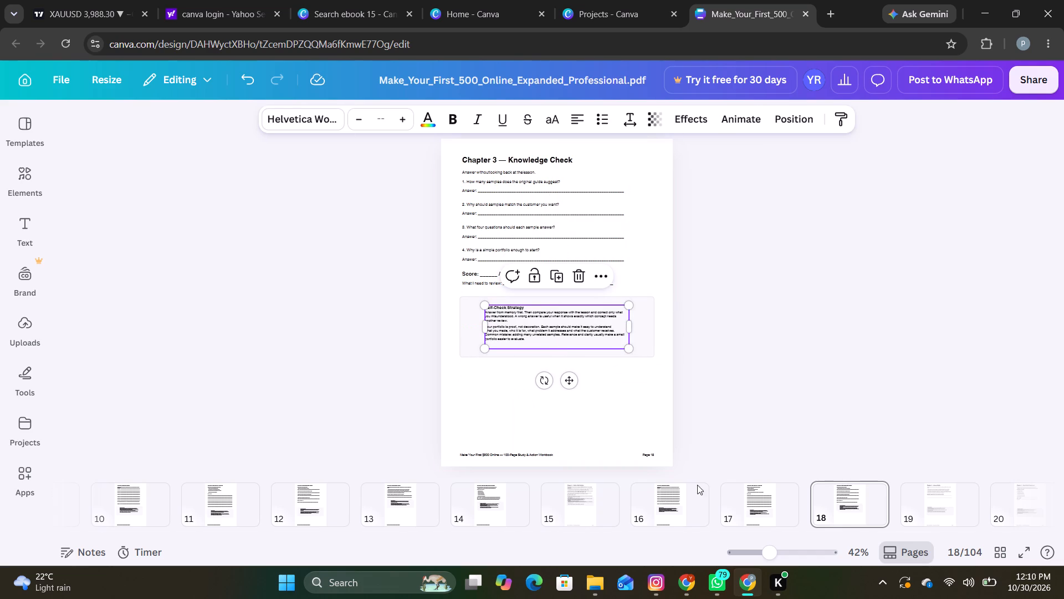
On page 19, Chapter 3 Answer Guide, move the shaded box up below the reflection lines and centre the Study Reminder text inside it.
{"action": "left_click", "coordinate": [930, 518]}
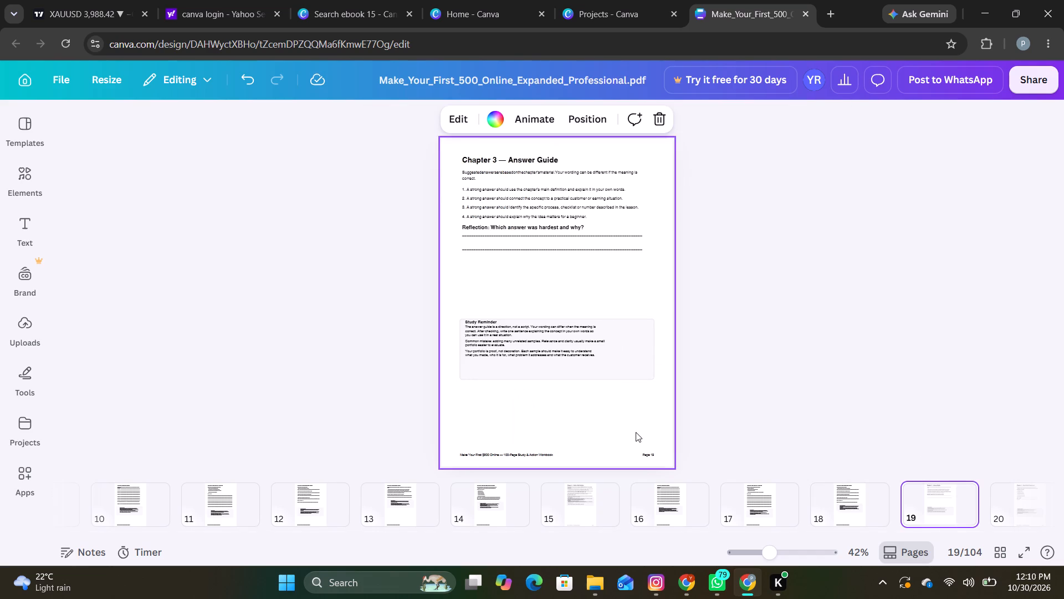
{"action": "left_click_drag", "start_coordinate": [547, 368], "coordinate": [547, 306]}
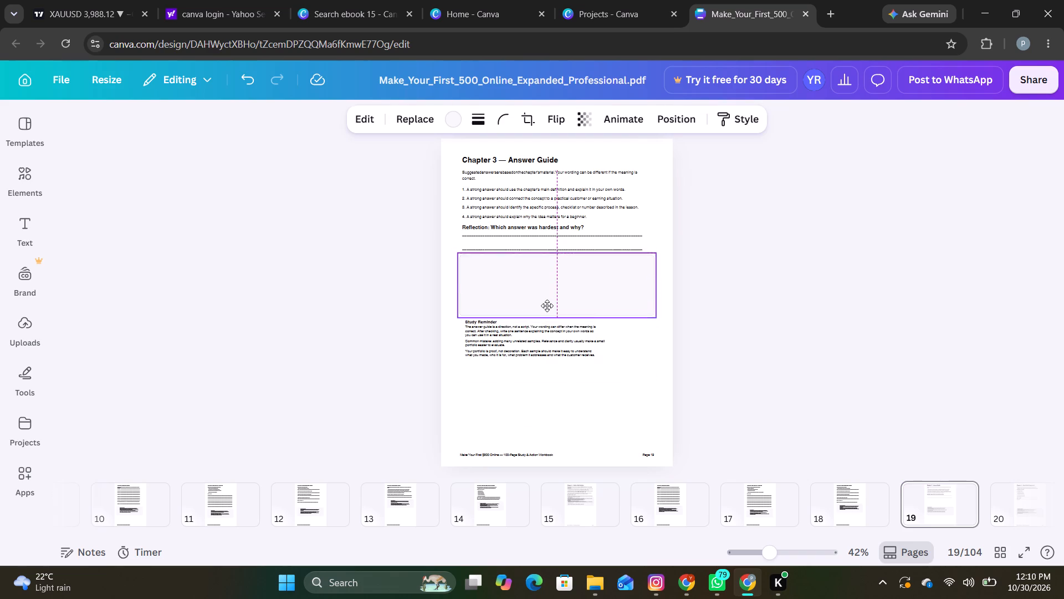
{"action": "left_click_drag", "start_coordinate": [547, 306], "coordinate": [550, 321]}
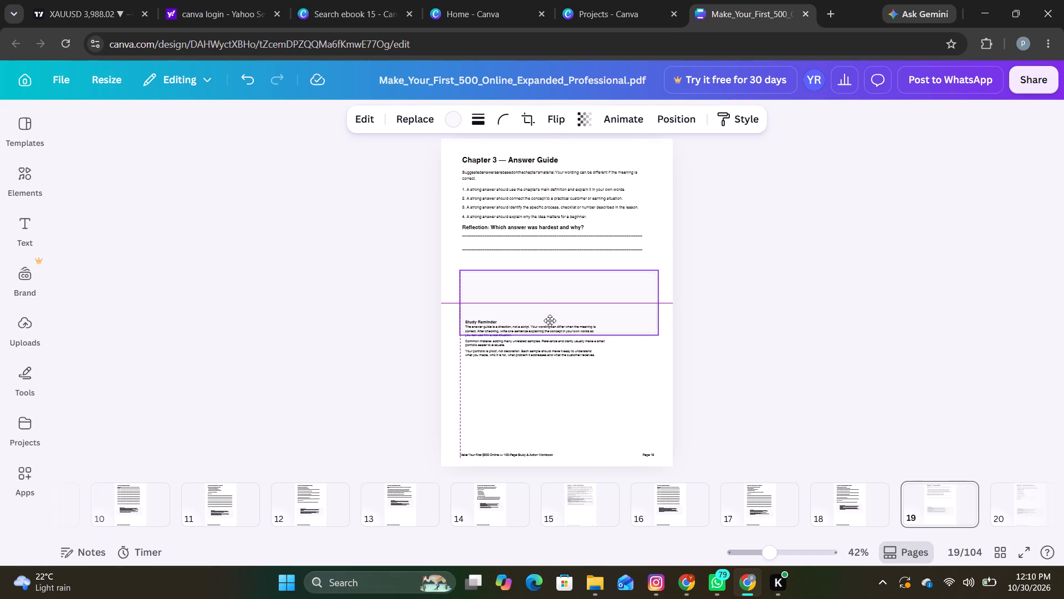
{"action": "left_click_drag", "start_coordinate": [550, 321], "coordinate": [550, 320]}
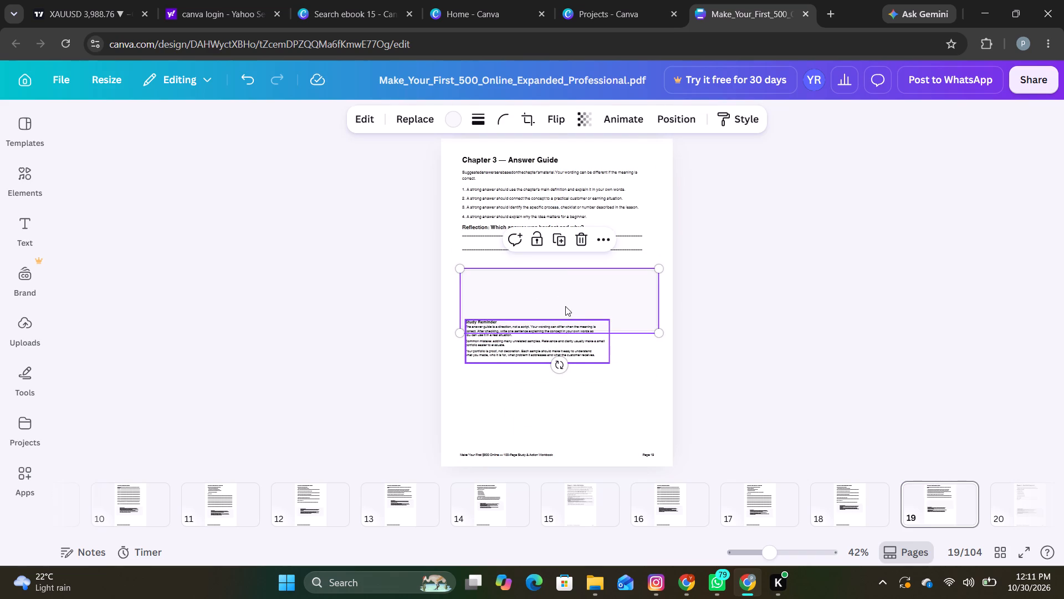
{"action": "left_click", "coordinate": [569, 293]}
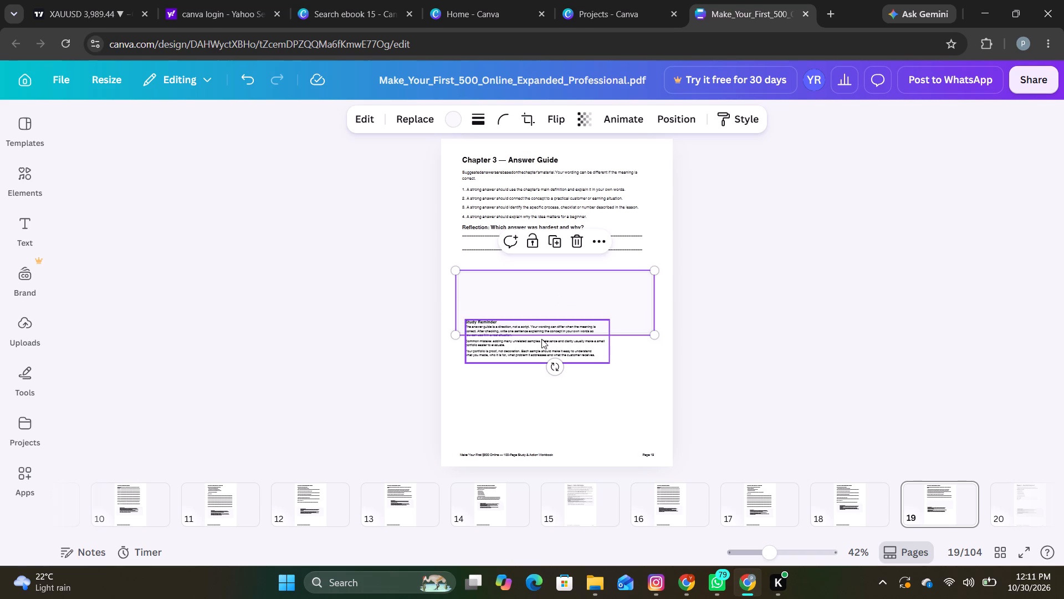
{"action": "left_click_drag", "start_coordinate": [539, 343], "coordinate": [565, 306]}
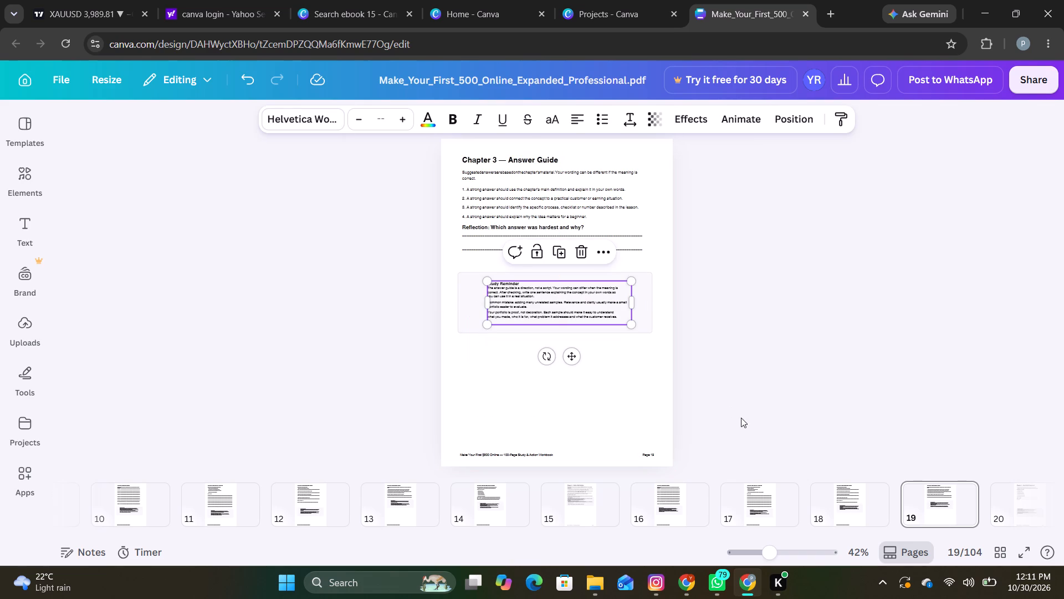
{"action": "left_click_drag", "start_coordinate": [598, 311], "coordinate": [590, 308]}
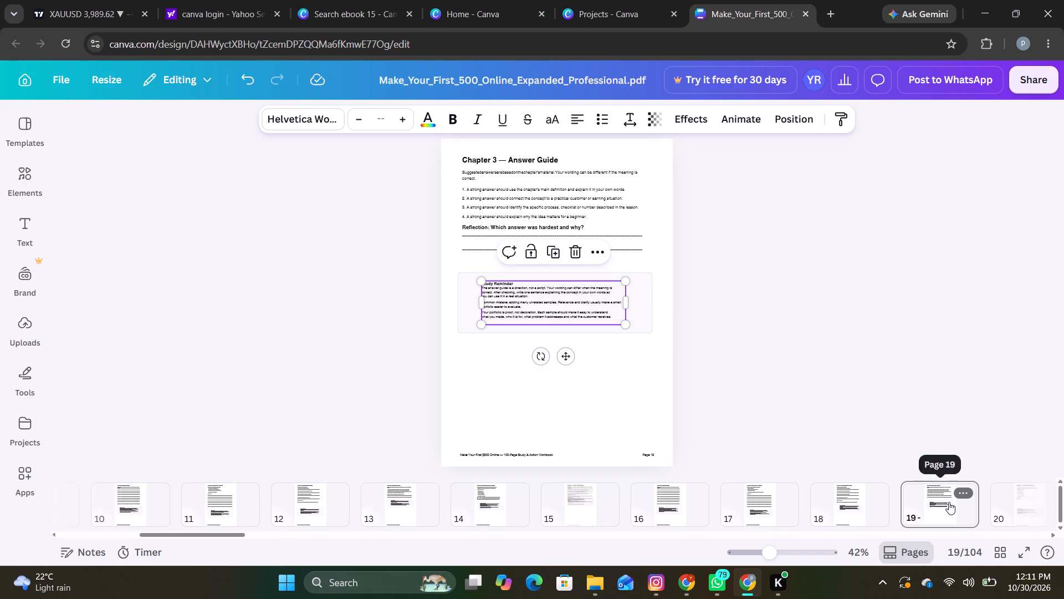
On page 20, Chapter 3 Real-World Assignment, move the shaded box up below the Next action line and centre the Completion Standard text inside it.
{"action": "scroll", "coordinate": [949, 502], "scroll_direction": "left", "scroll_amount": 9}
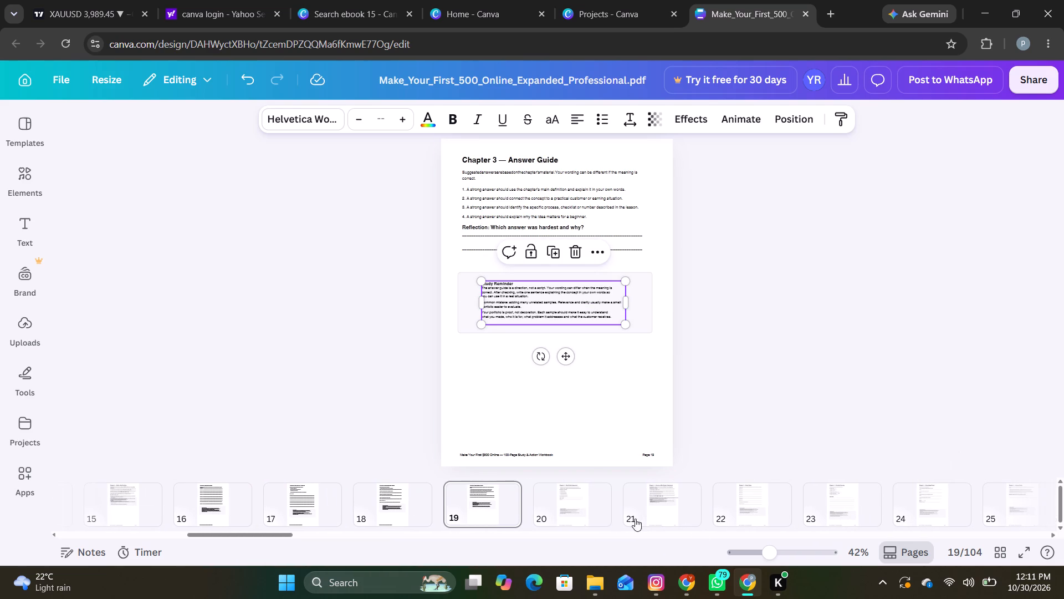
{"action": "left_click", "coordinate": [563, 499]}
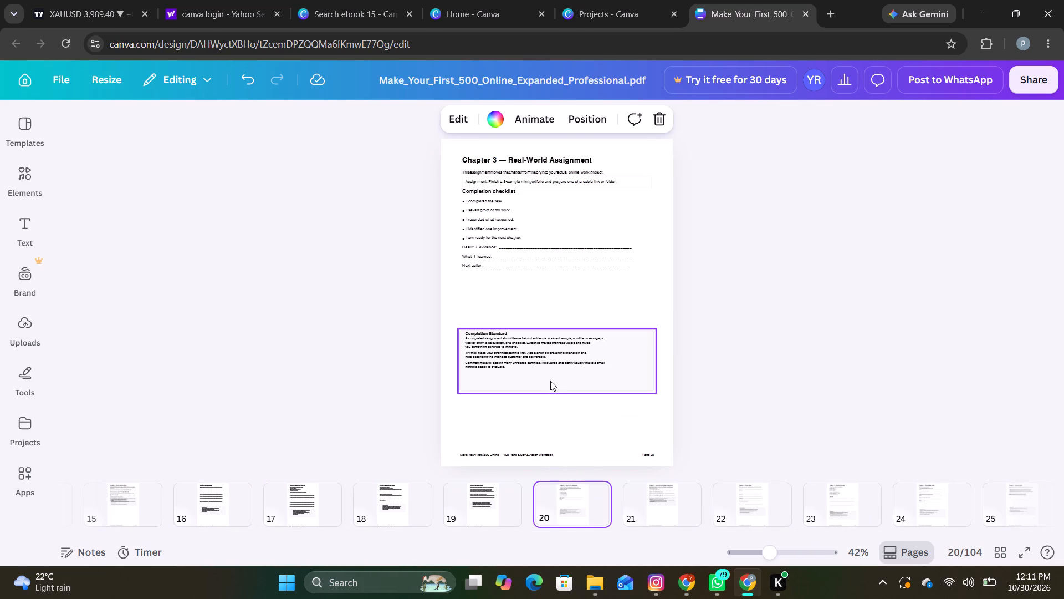
{"action": "left_click_drag", "start_coordinate": [550, 380], "coordinate": [553, 336]}
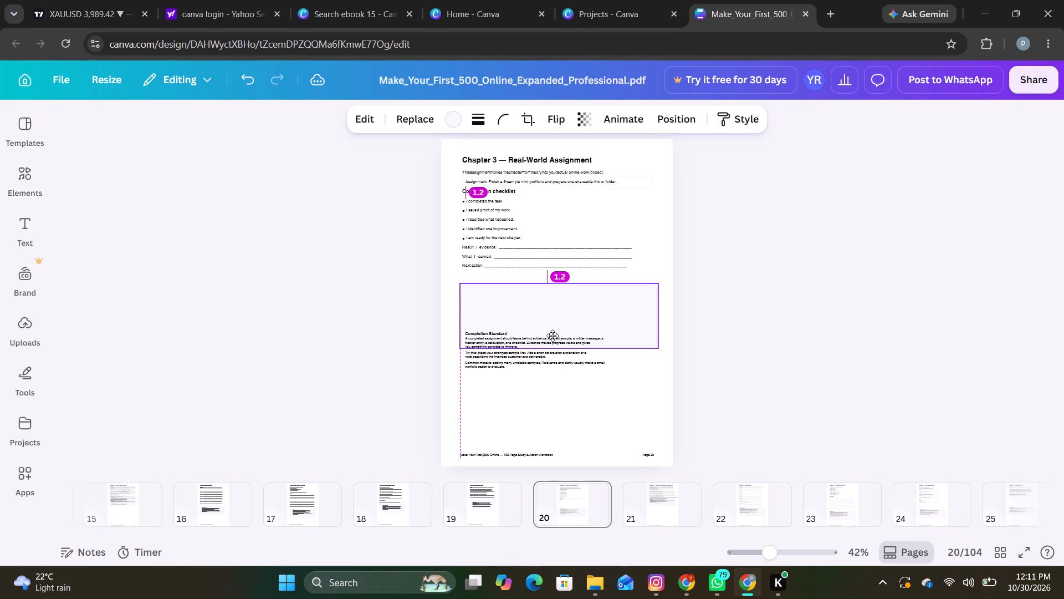
{"action": "left_click_drag", "start_coordinate": [553, 336], "coordinate": [550, 333]}
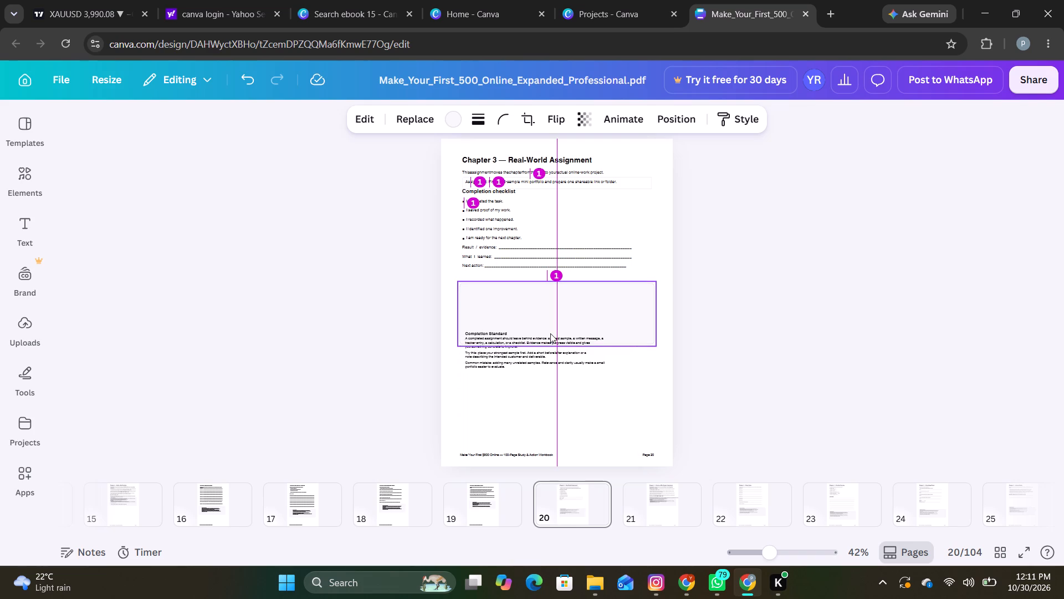
{"action": "left_click_drag", "start_coordinate": [535, 357], "coordinate": [559, 308]}
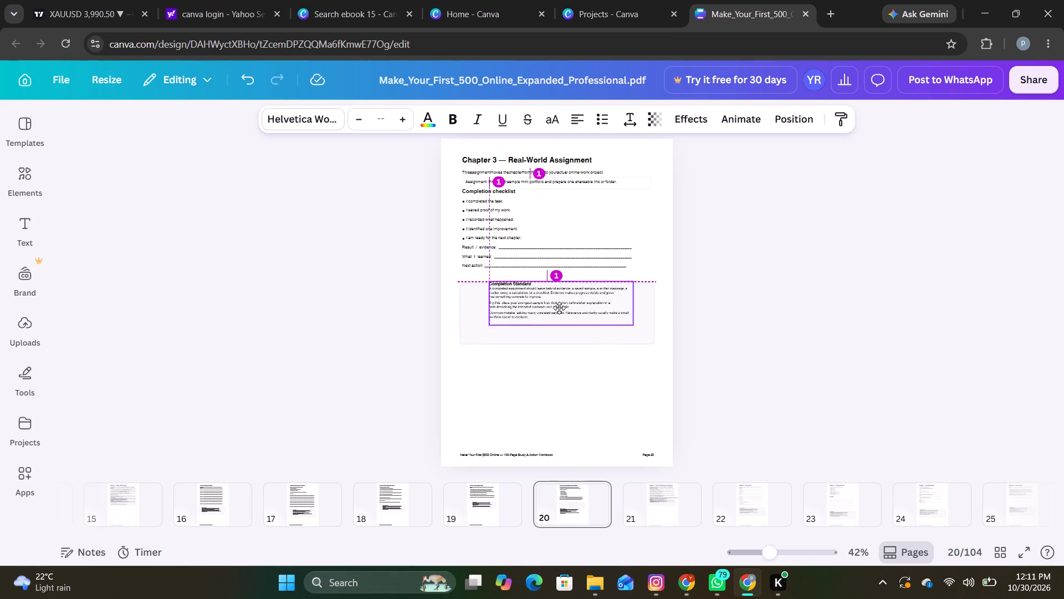
{"action": "left_click_drag", "start_coordinate": [559, 308], "coordinate": [555, 325]}
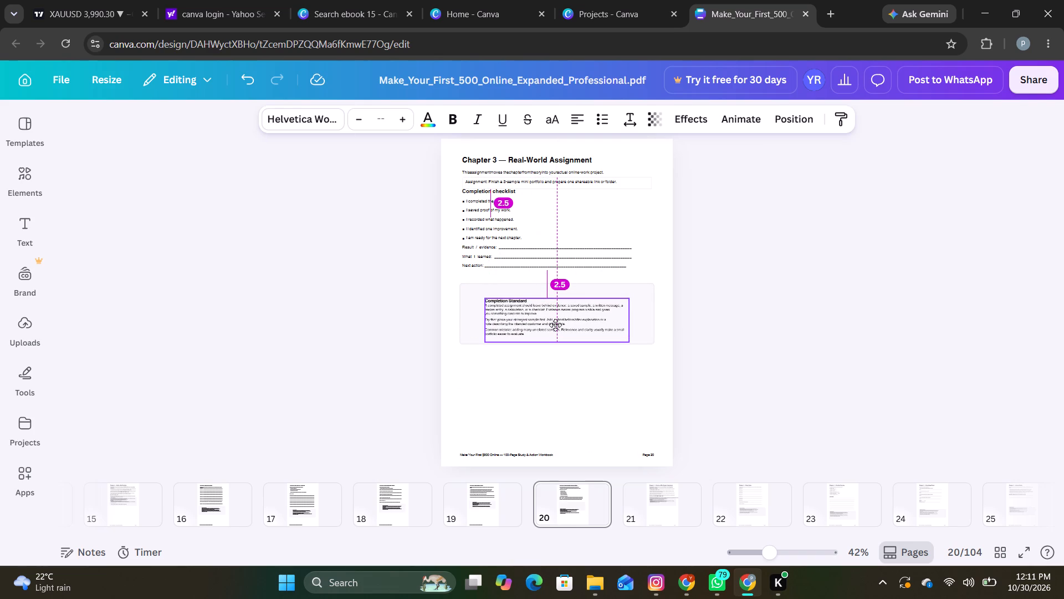
{"action": "left_click_drag", "start_coordinate": [555, 325], "coordinate": [551, 316]}
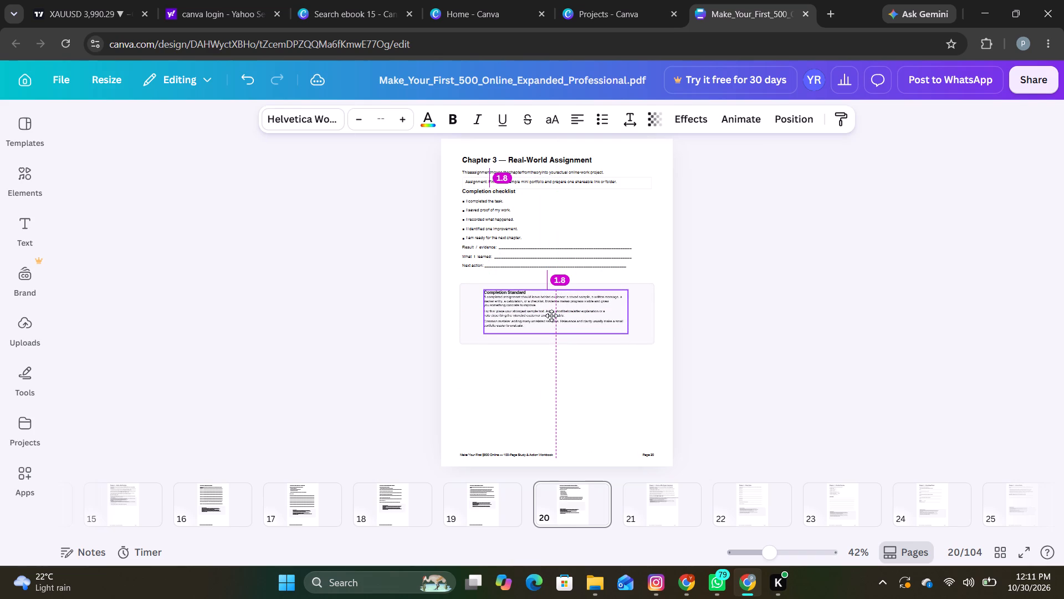
{"action": "left_click_drag", "start_coordinate": [551, 316], "coordinate": [549, 316]}
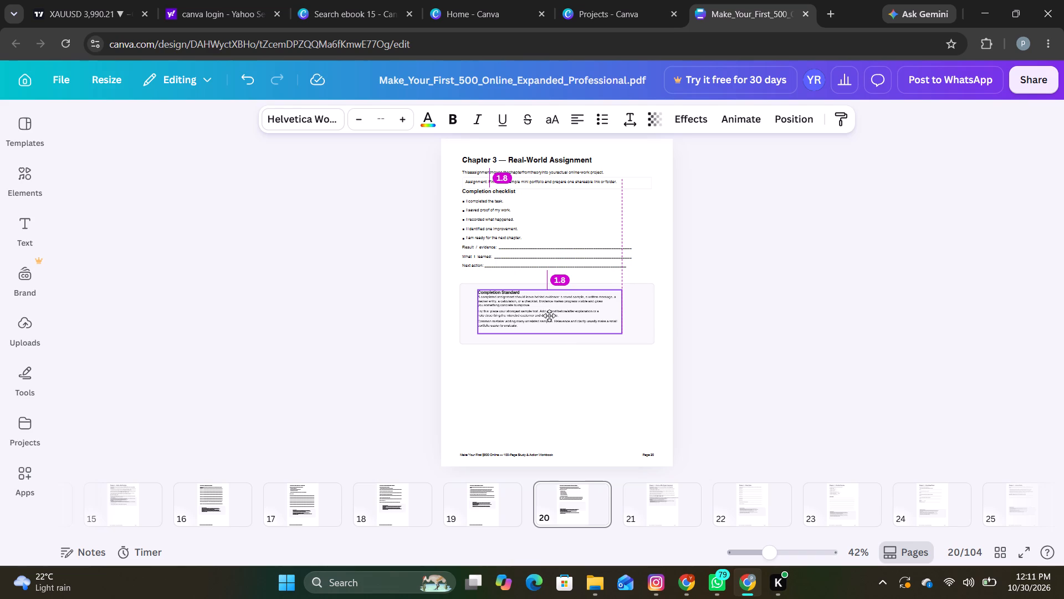
{"action": "left_click_drag", "start_coordinate": [549, 316], "coordinate": [552, 316]}
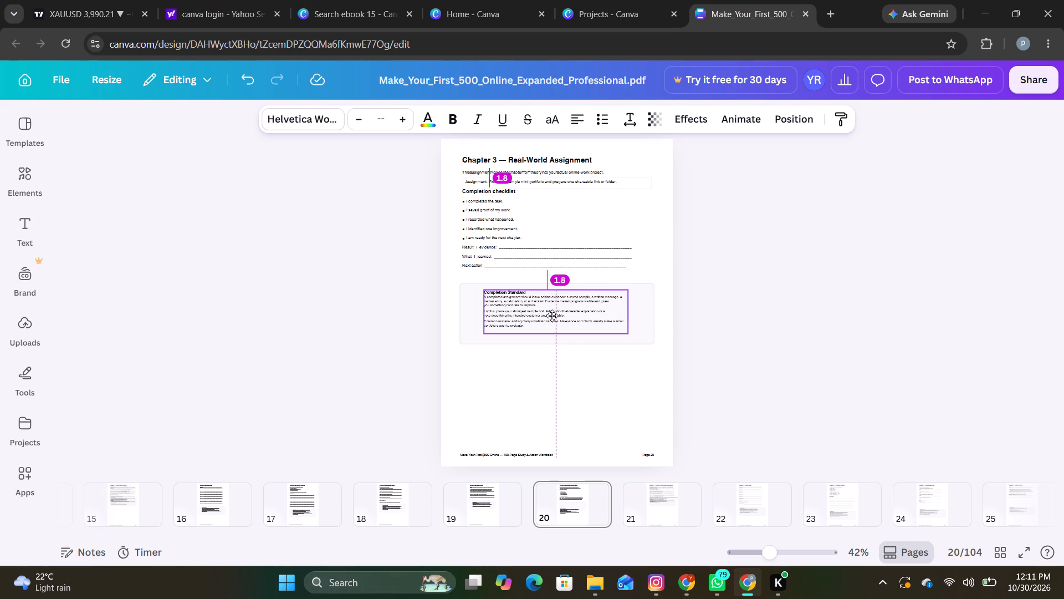
{"action": "left_click_drag", "start_coordinate": [552, 316], "coordinate": [551, 318]}
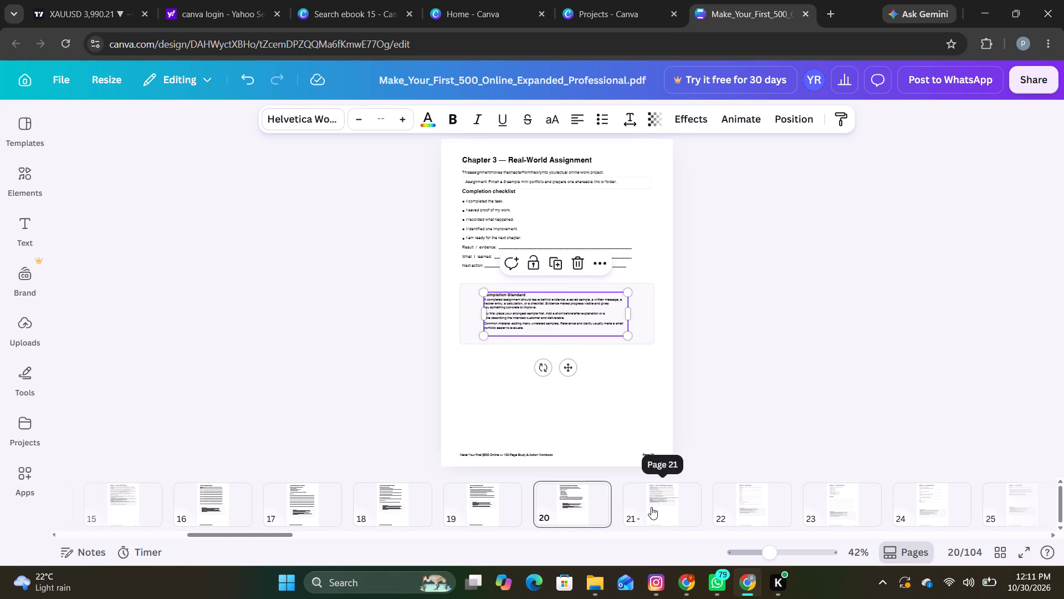
On page 22, Chapter 4 Study Notes, raise the shaded box slightly and centre the Reflection Builder text inside it.
{"action": "left_click", "coordinate": [657, 509]}
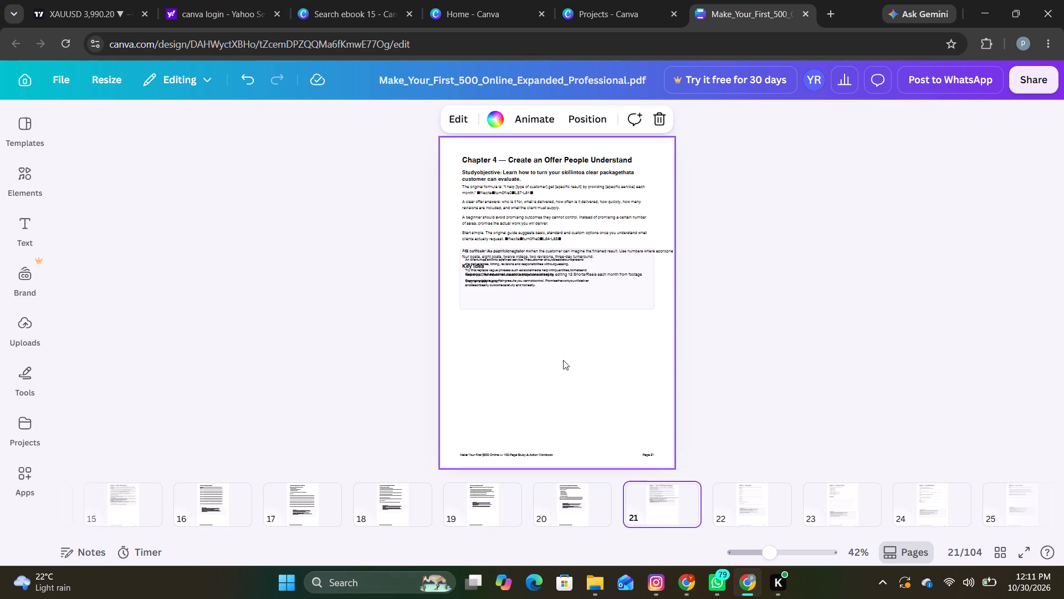
{"action": "left_click", "coordinate": [734, 493]}
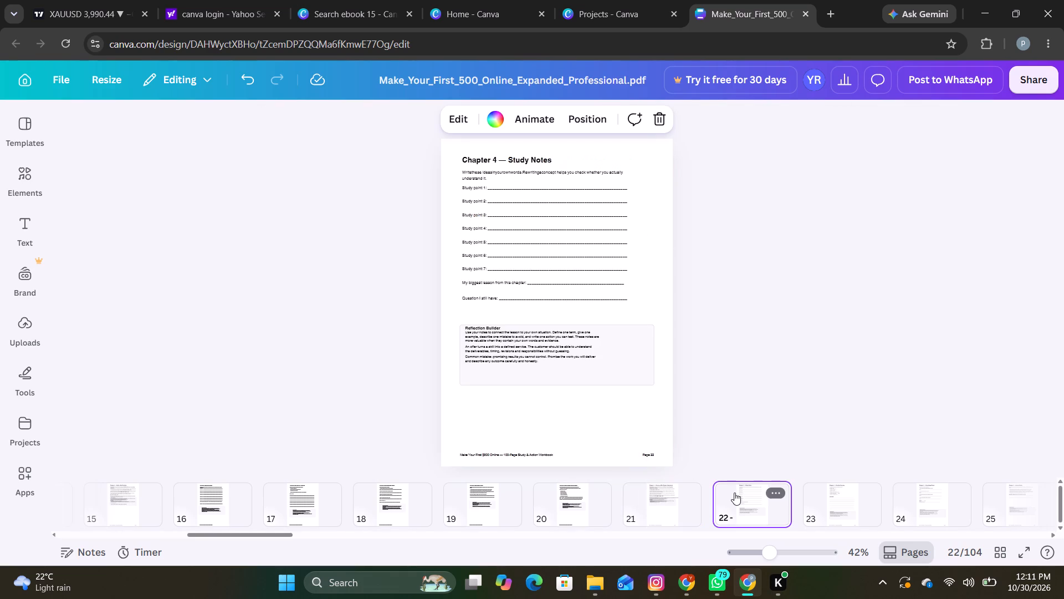
{"action": "left_click_drag", "start_coordinate": [539, 377], "coordinate": [540, 367]}
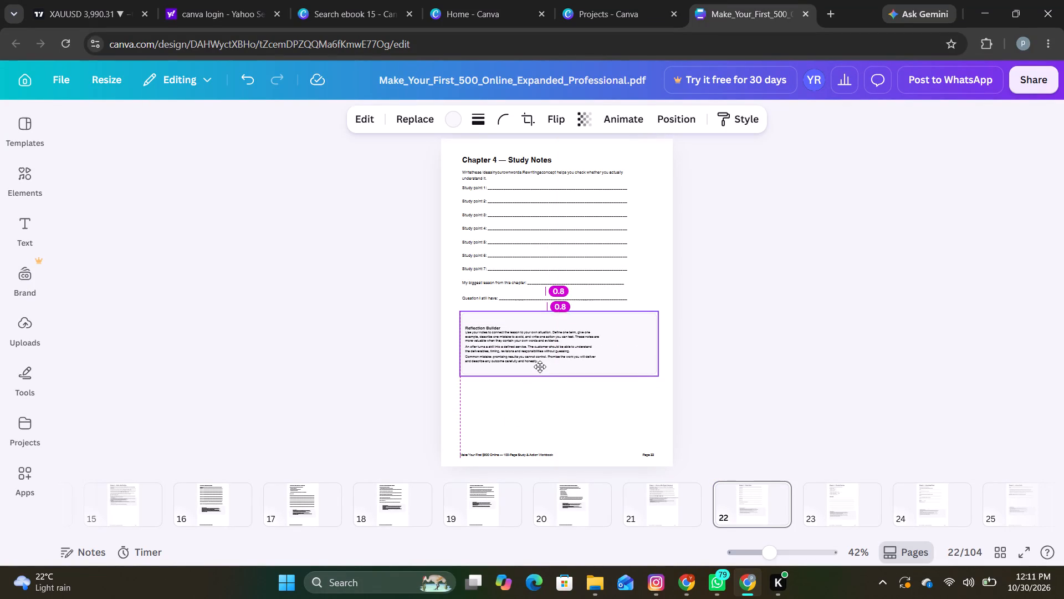
{"action": "left_click_drag", "start_coordinate": [540, 367], "coordinate": [540, 364]}
{"action": "left_click_drag", "start_coordinate": [534, 346], "coordinate": [558, 339]}
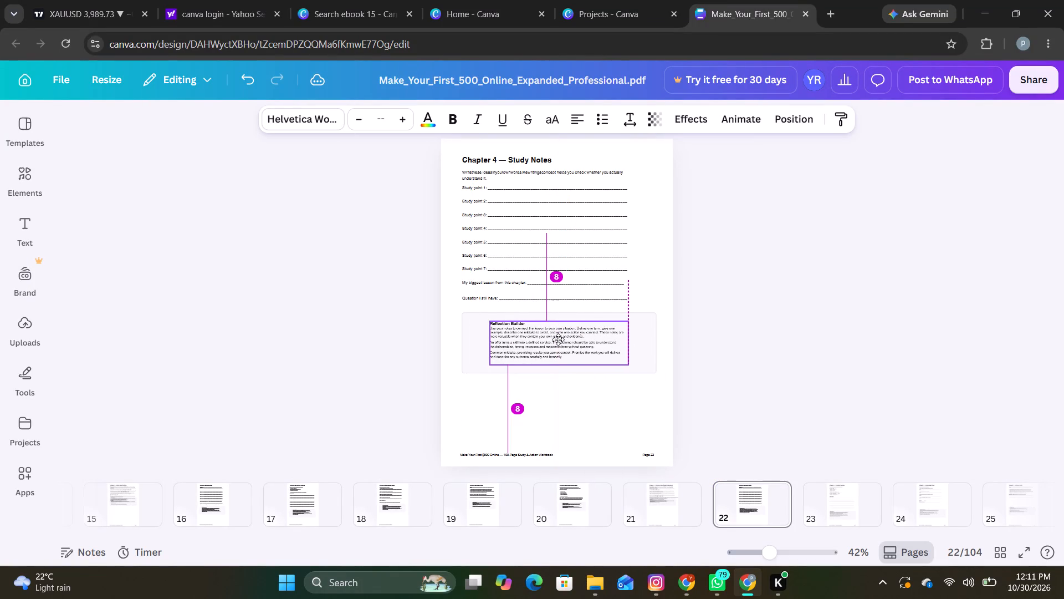
{"action": "left_click_drag", "start_coordinate": [558, 339], "coordinate": [556, 338]}
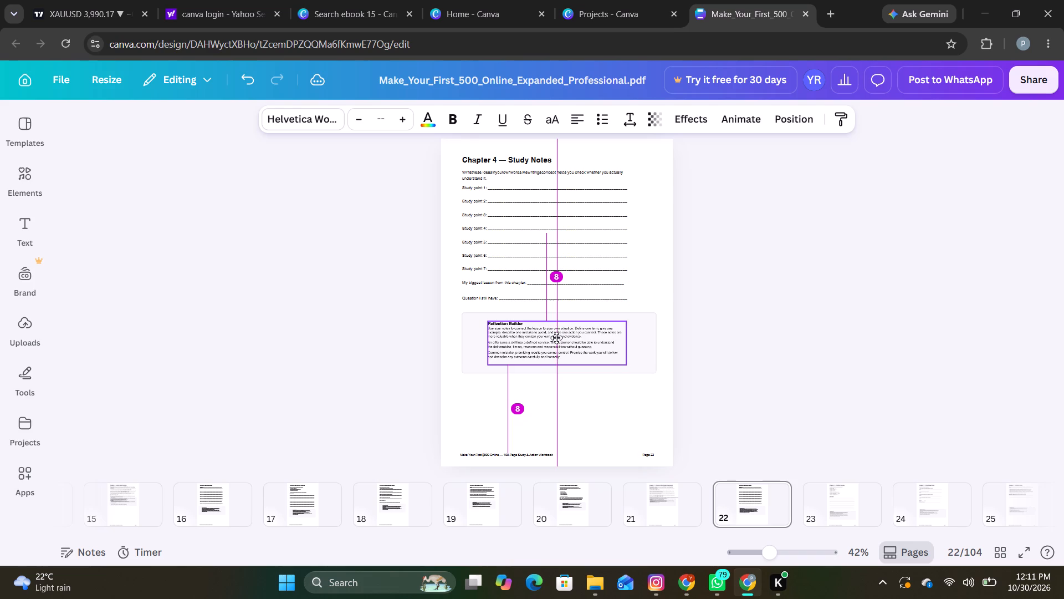
{"action": "left_click_drag", "start_coordinate": [556, 338], "coordinate": [556, 337]}
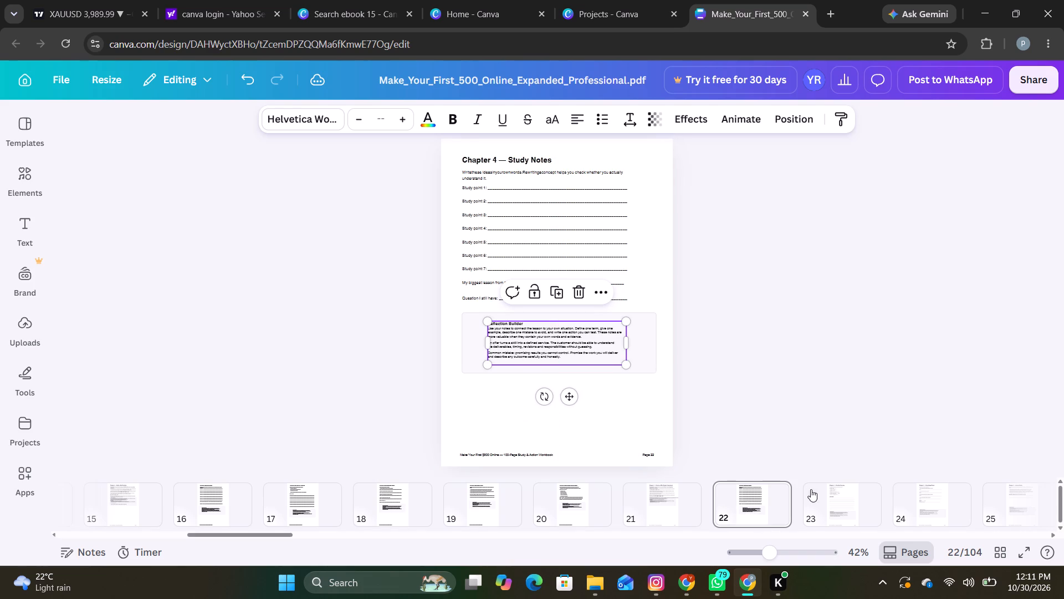
On page 23, Chapter 4 Practical Exercise, centre the Quality Check text inside its shaded box.
{"action": "left_click", "coordinate": [832, 494]}
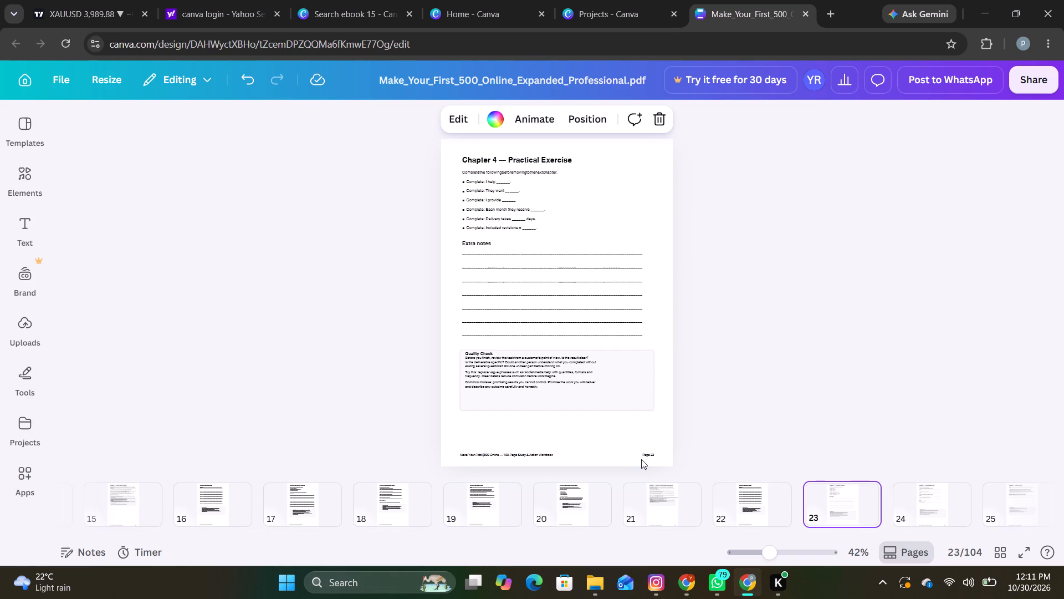
{"action": "left_click_drag", "start_coordinate": [571, 384], "coordinate": [571, 384]}
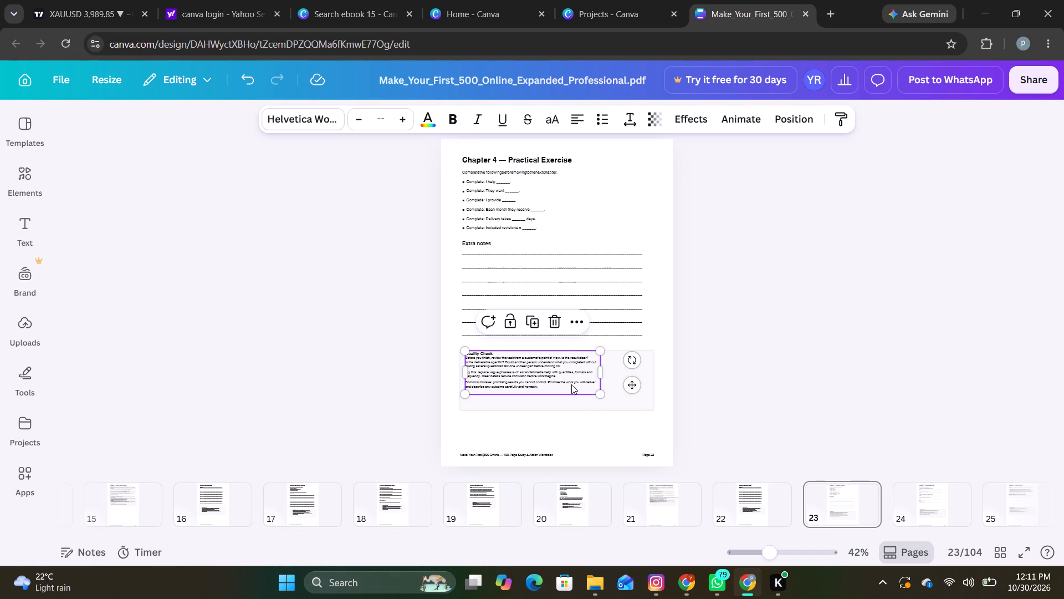
{"action": "left_click_drag", "start_coordinate": [571, 384], "coordinate": [593, 390]}
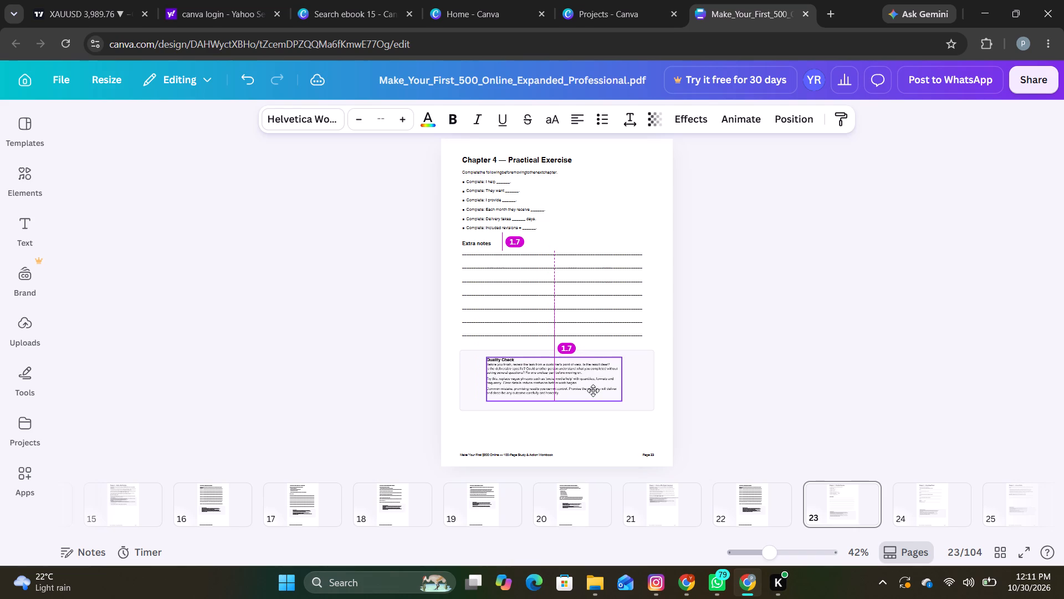
{"action": "left_click_drag", "start_coordinate": [593, 390], "coordinate": [594, 392]}
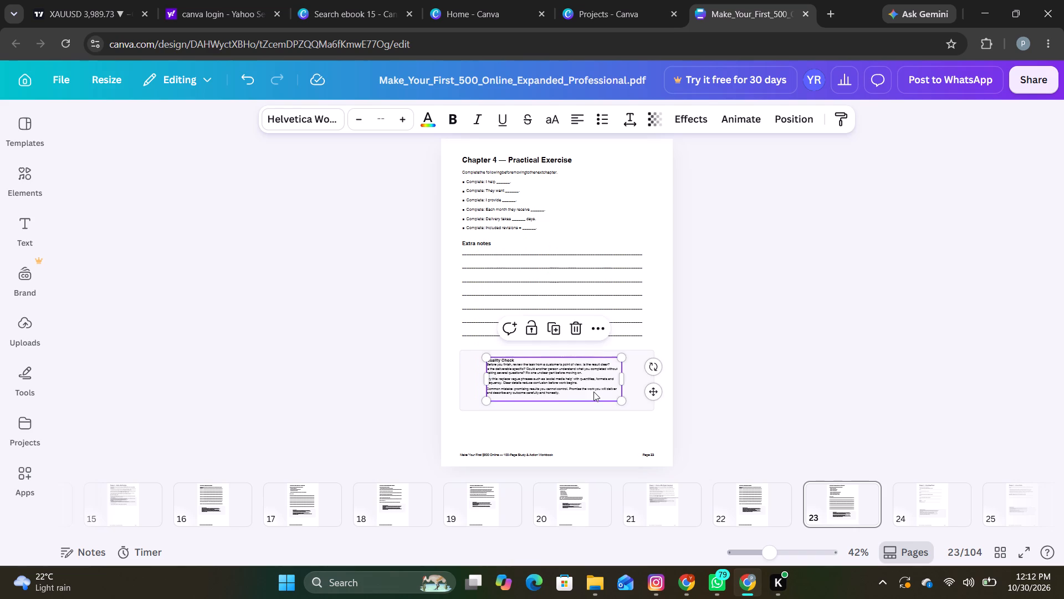
On page 24, Chapter 4 Knowledge Check, move the shaded box up below the review line and centre the Self-Check Strategy text inside it.
{"action": "left_click", "coordinate": [923, 519]}
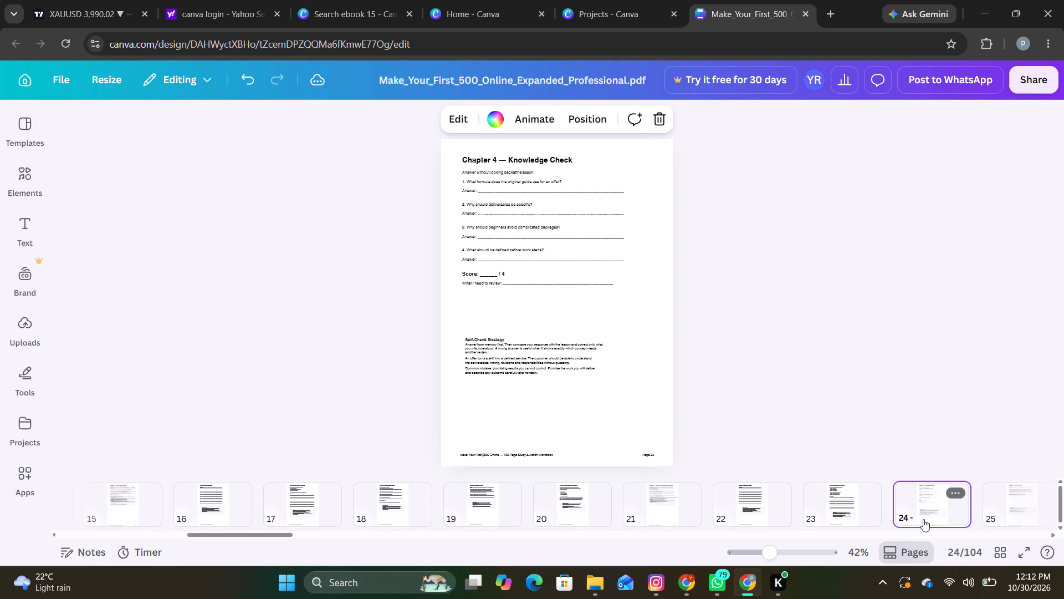
{"action": "left_click_drag", "start_coordinate": [523, 360], "coordinate": [524, 358]}
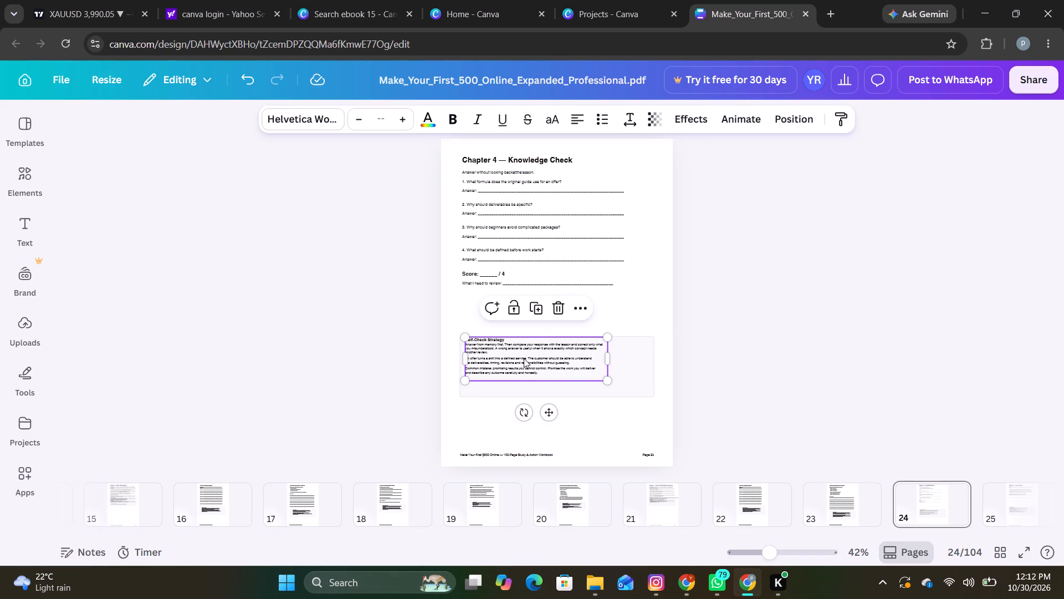
{"action": "left_click_drag", "start_coordinate": [524, 358], "coordinate": [544, 366]}
{"action": "left_click_drag", "start_coordinate": [468, 356], "coordinate": [468, 354]}
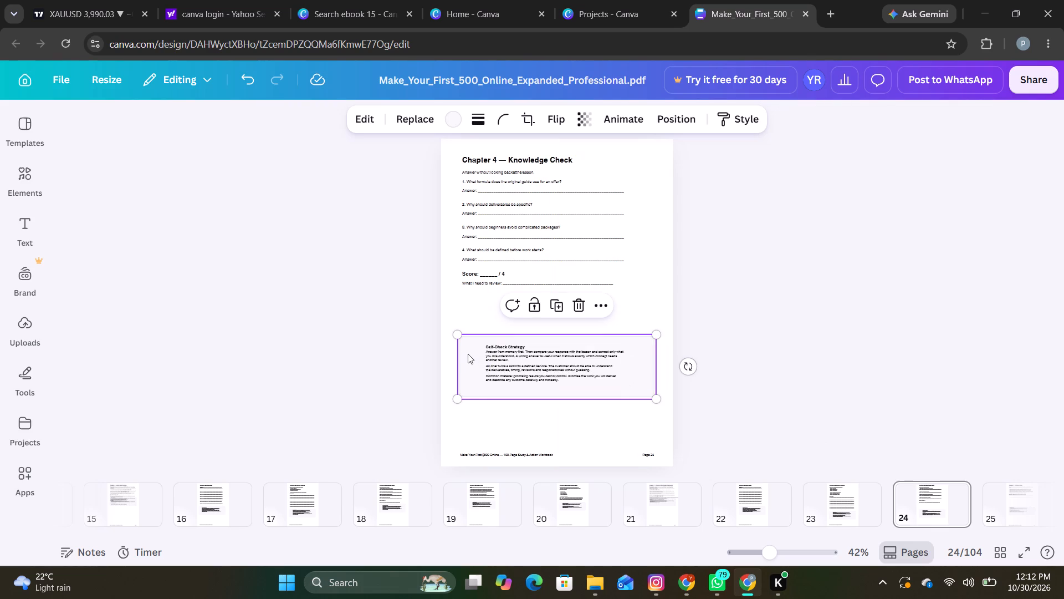
{"action": "left_click_drag", "start_coordinate": [468, 354], "coordinate": [470, 322]}
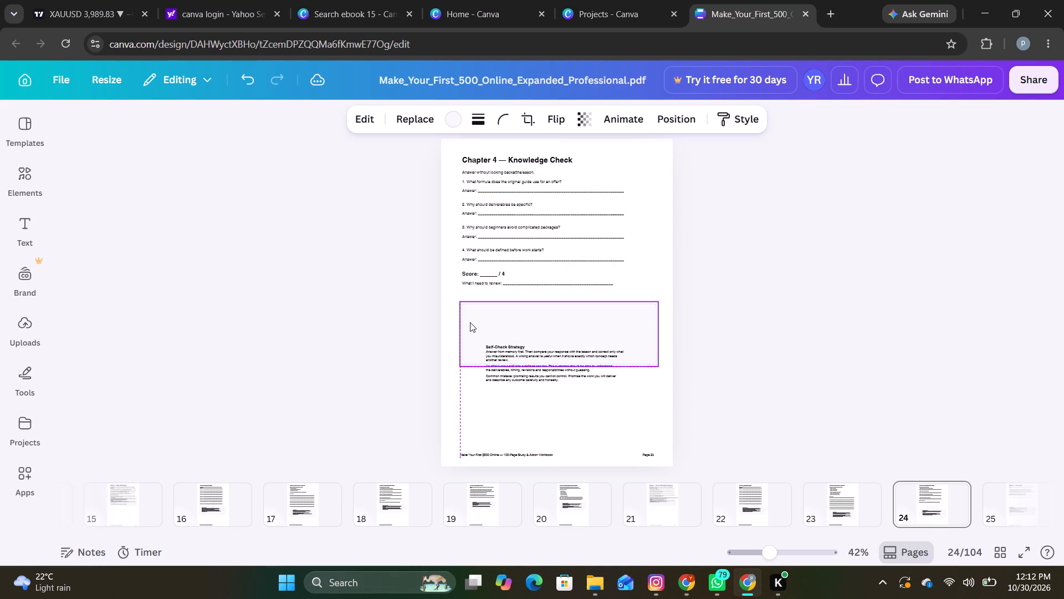
{"action": "left_click_drag", "start_coordinate": [521, 352], "coordinate": [528, 334]}
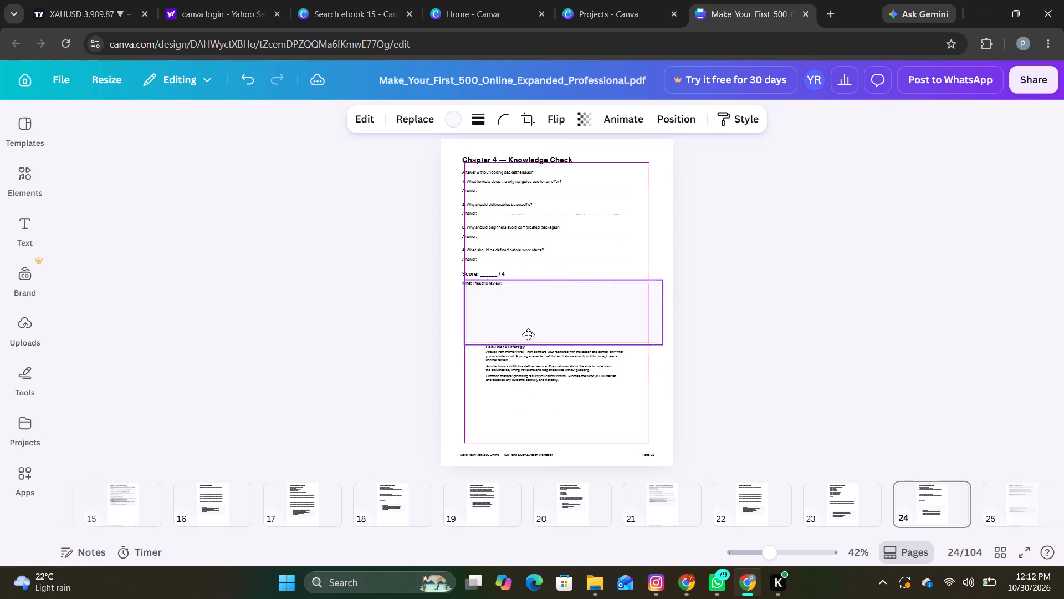
{"action": "left_click_drag", "start_coordinate": [528, 334], "coordinate": [522, 347]}
{"action": "left_click_drag", "start_coordinate": [526, 369], "coordinate": [530, 331]}
On page 25, Chapter 4 Answer Guide, move the shaded box up below the reflection lines and centre the Study Reminder text inside it.
{"action": "scroll", "coordinate": [868, 524], "scroll_direction": "left", "scroll_amount": 4}
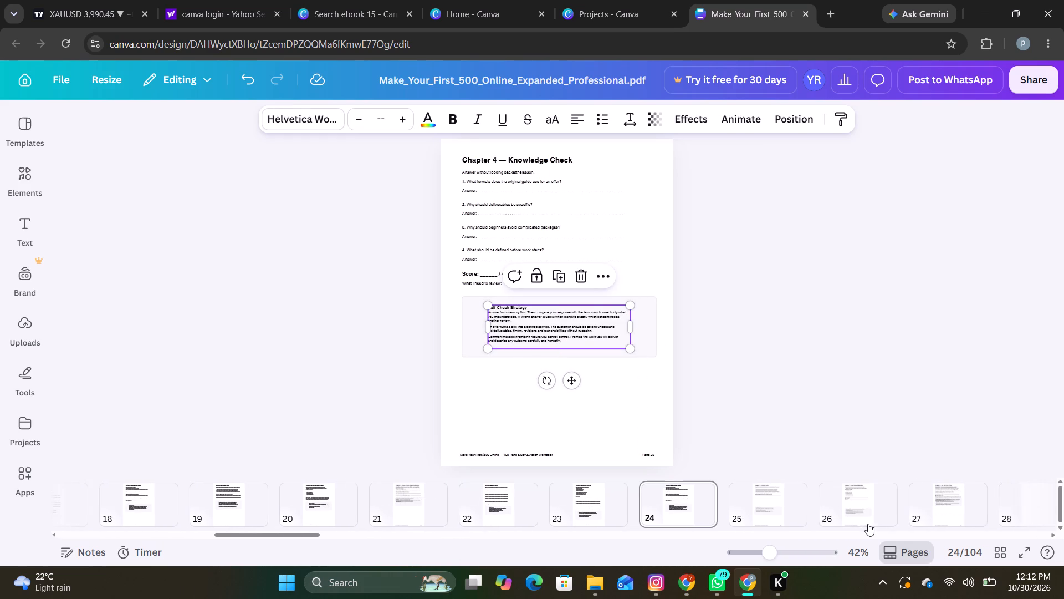
{"action": "left_click", "coordinate": [781, 506]}
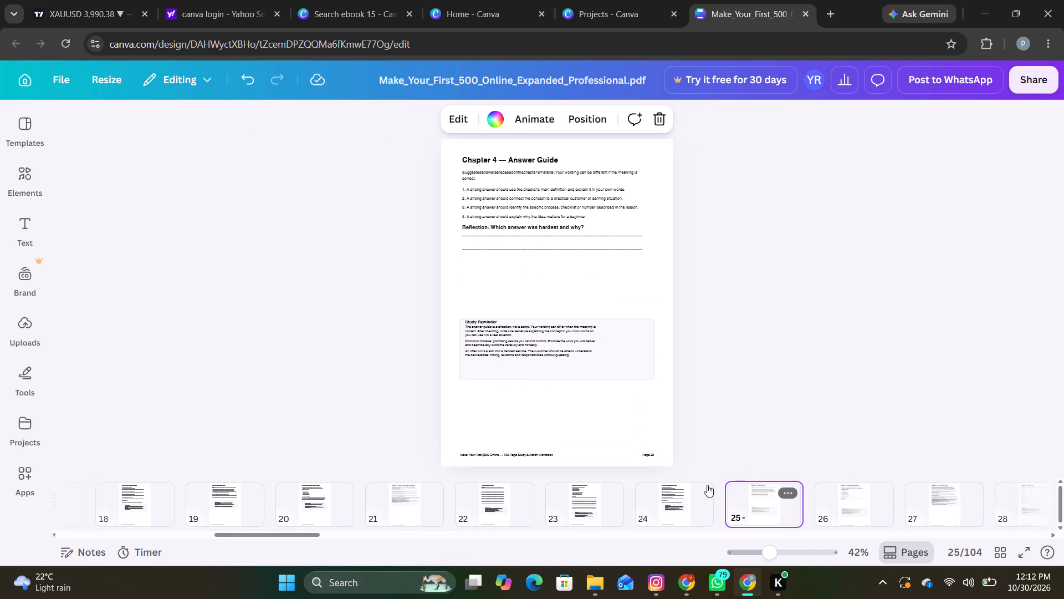
{"action": "left_click_drag", "start_coordinate": [512, 364], "coordinate": [518, 329]}
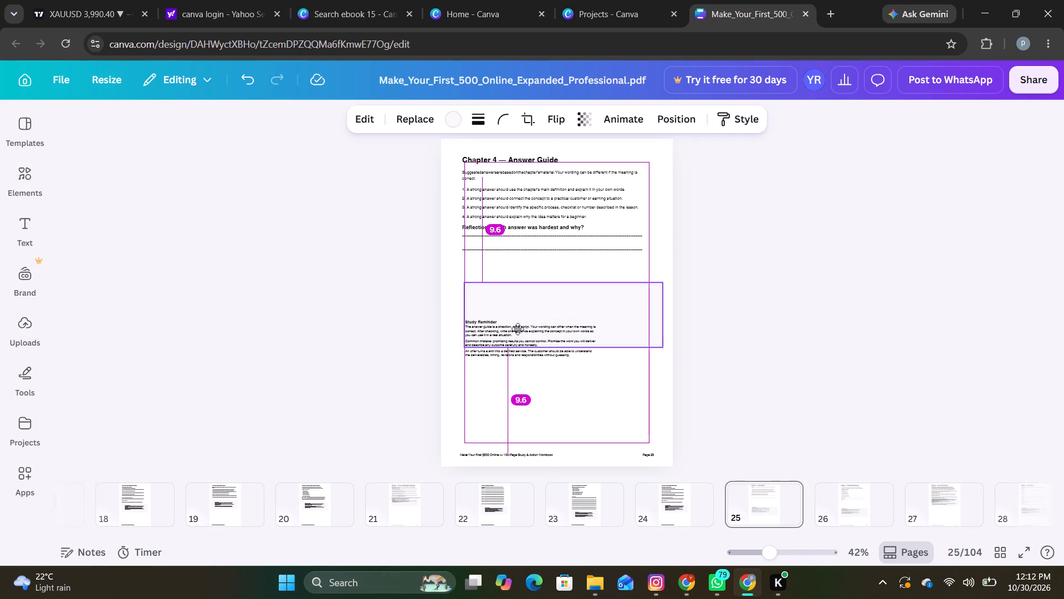
{"action": "left_click_drag", "start_coordinate": [518, 329], "coordinate": [513, 318]}
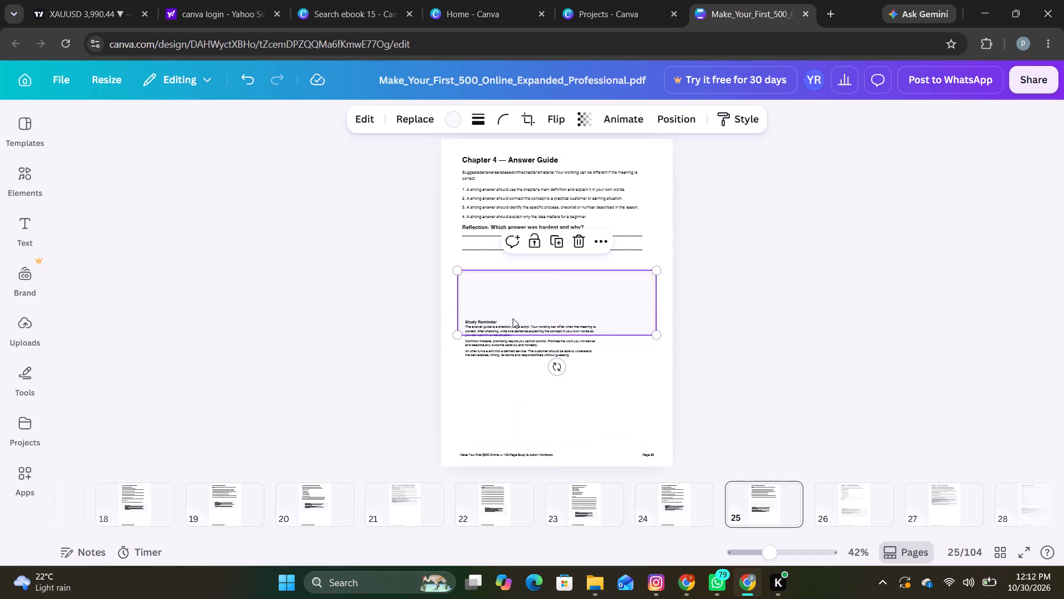
{"action": "left_click_drag", "start_coordinate": [516, 346], "coordinate": [542, 308]}
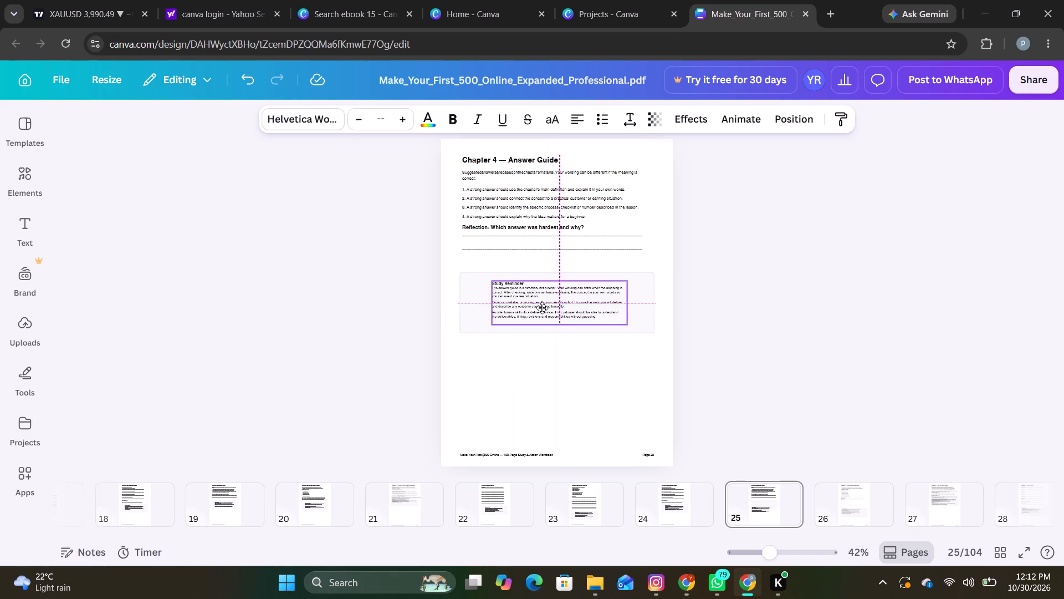
{"action": "left_click_drag", "start_coordinate": [542, 308], "coordinate": [542, 305]}
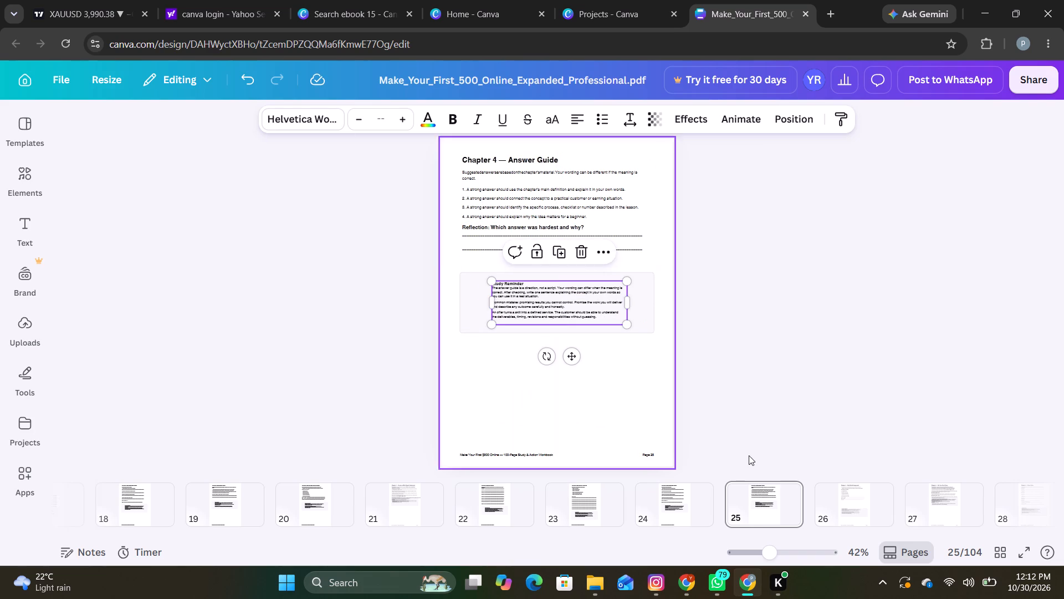
On page 26, Chapter 4 Real-World Assignment, move the shaded box up below the Next action line and centre the Completion Standard text inside it.
{"action": "left_click", "coordinate": [863, 505]}
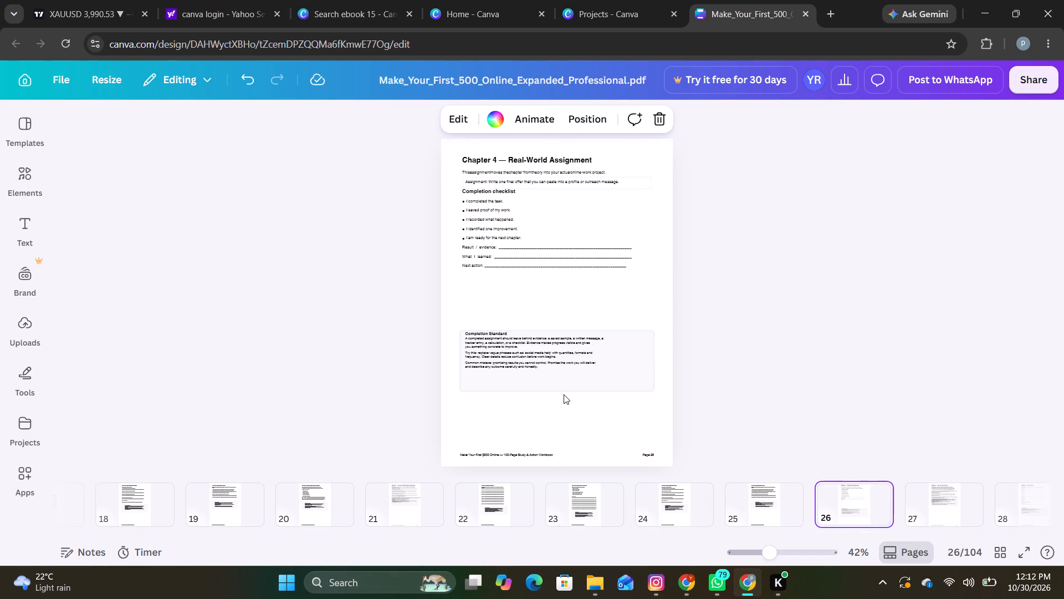
{"action": "left_click_drag", "start_coordinate": [535, 377], "coordinate": [534, 334]}
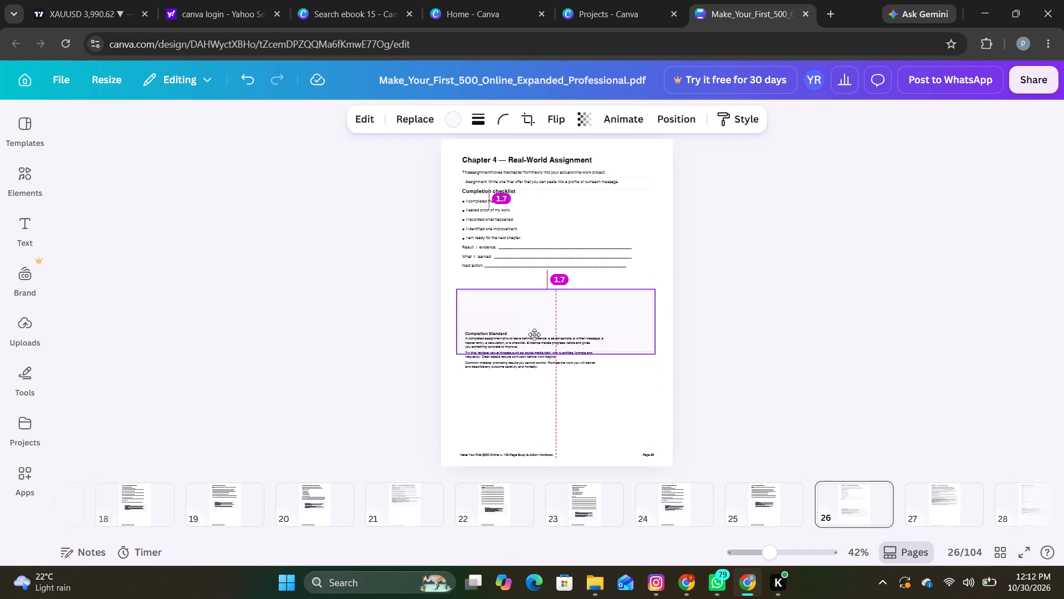
{"action": "left_click_drag", "start_coordinate": [534, 334], "coordinate": [534, 329]}
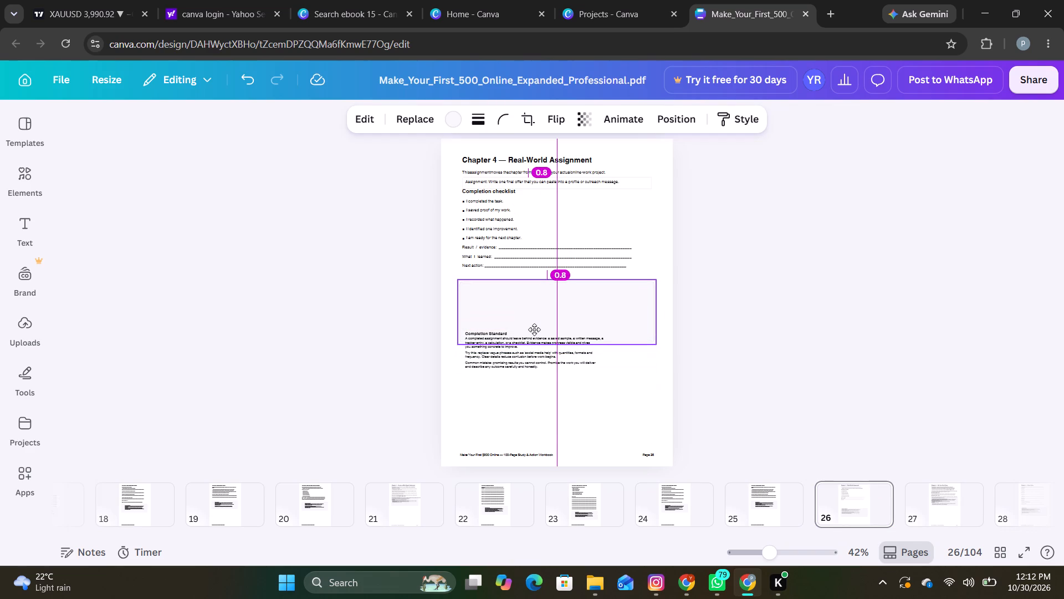
{"action": "left_click_drag", "start_coordinate": [534, 329], "coordinate": [534, 334]}
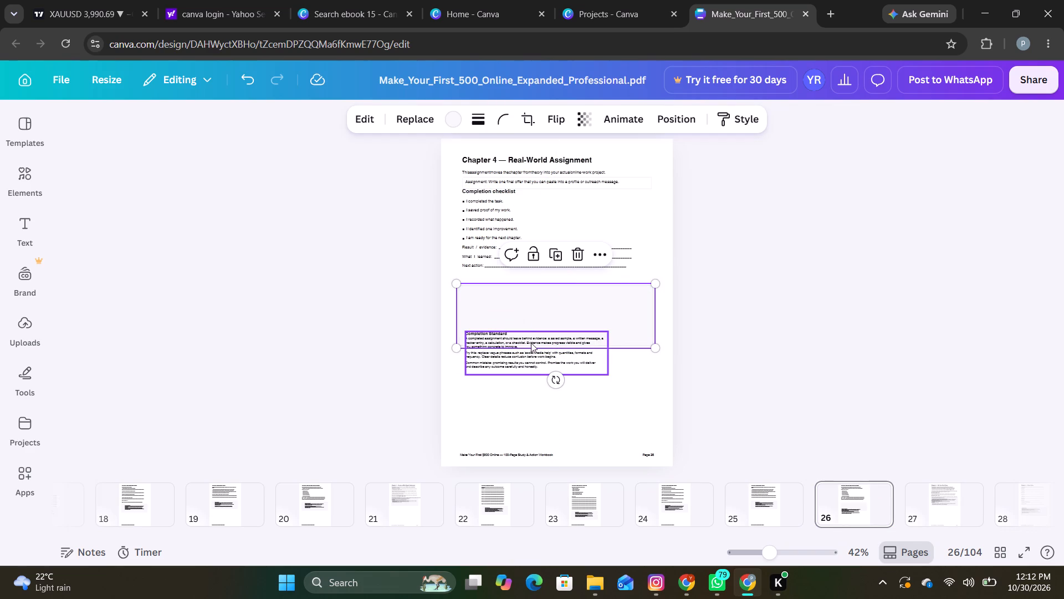
{"action": "left_click_drag", "start_coordinate": [530, 357], "coordinate": [538, 343]}
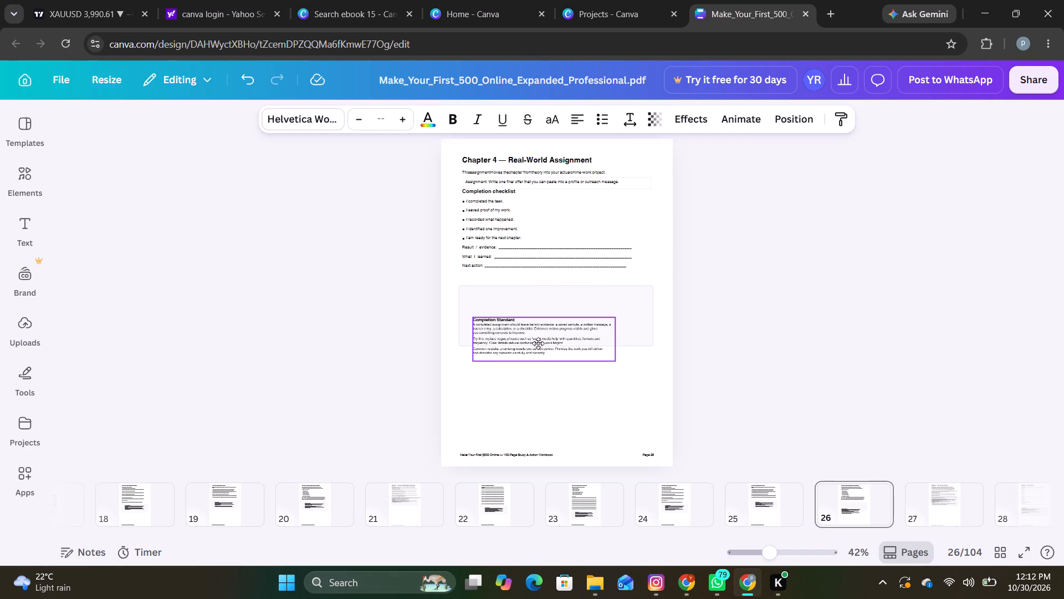
{"action": "left_click_drag", "start_coordinate": [538, 343], "coordinate": [551, 319]}
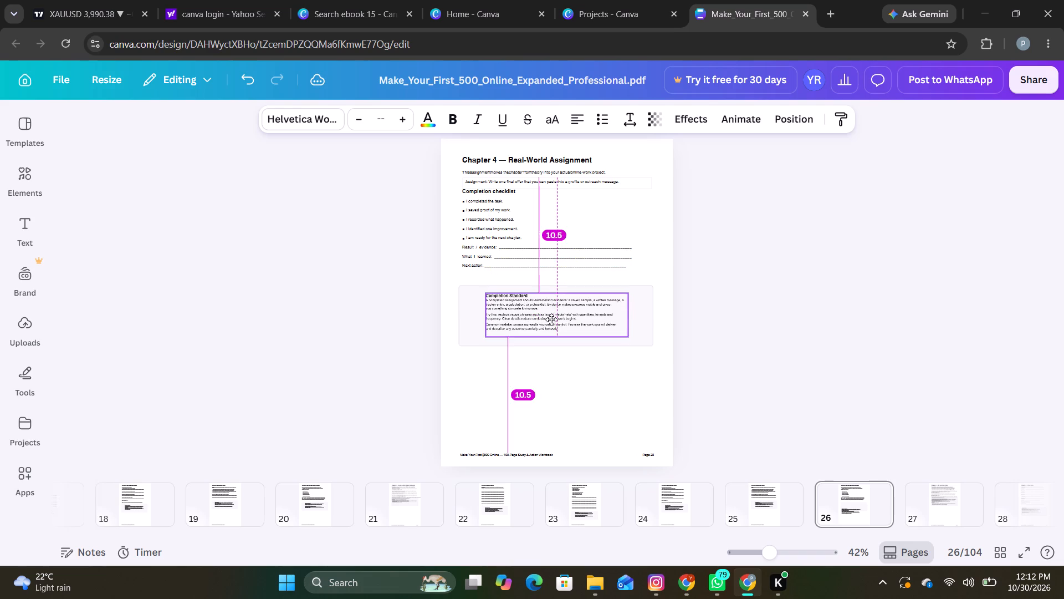
{"action": "left_click_drag", "start_coordinate": [551, 319], "coordinate": [553, 322]}
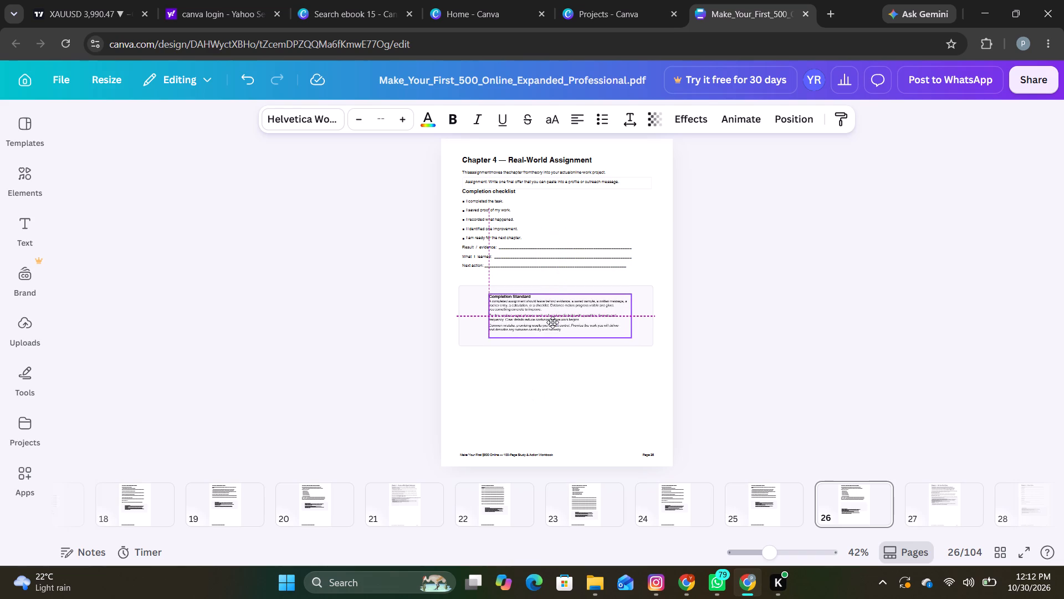
{"action": "left_click_drag", "start_coordinate": [553, 322], "coordinate": [551, 319]}
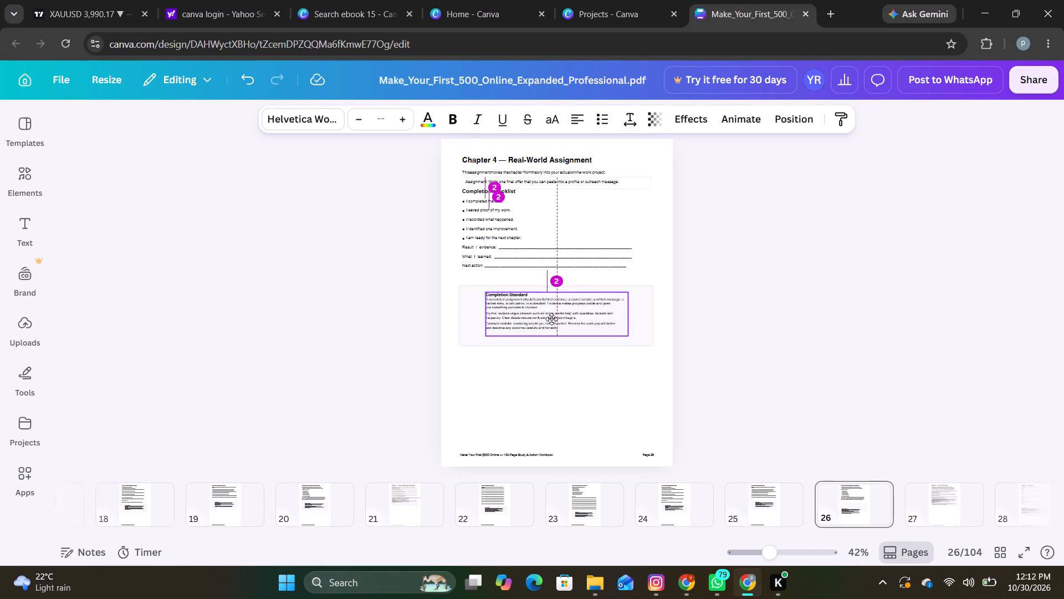
{"action": "left_click_drag", "start_coordinate": [551, 319], "coordinate": [553, 319]}
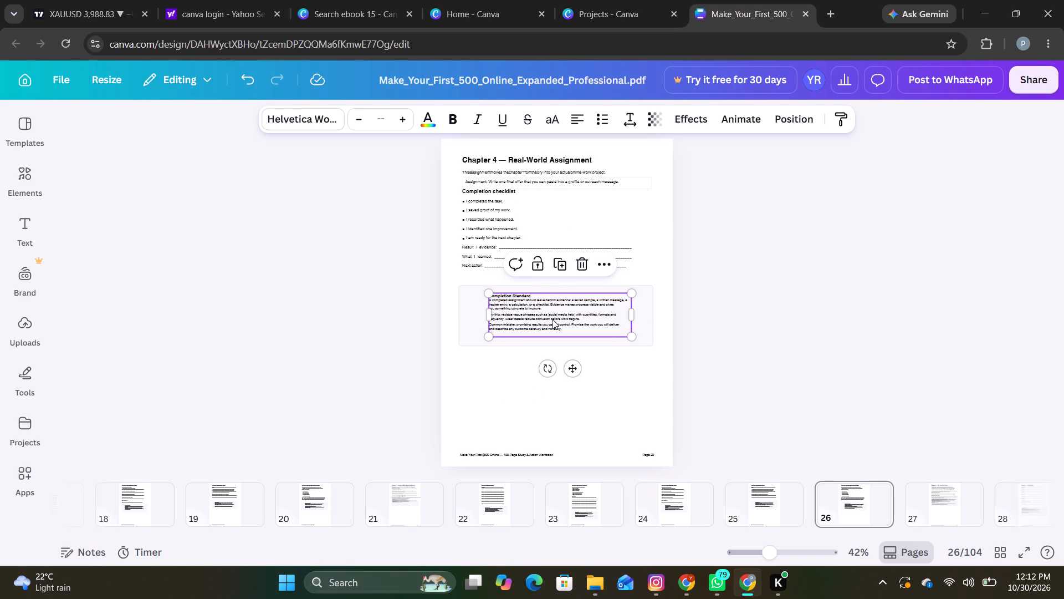
Skip page 27 and, on page 28, Chapter 5 Study Notes, centre the Reflection Builder text inside its shaded box.
{"action": "left_click", "coordinate": [936, 491]}
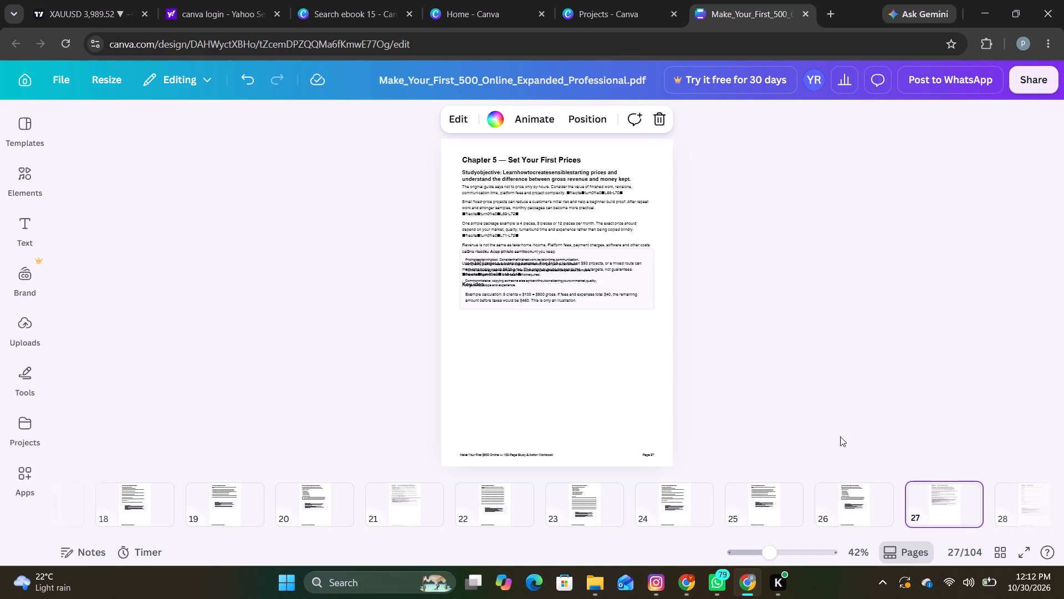
{"action": "scroll", "coordinate": [966, 496], "scroll_direction": "left", "scroll_amount": 4}
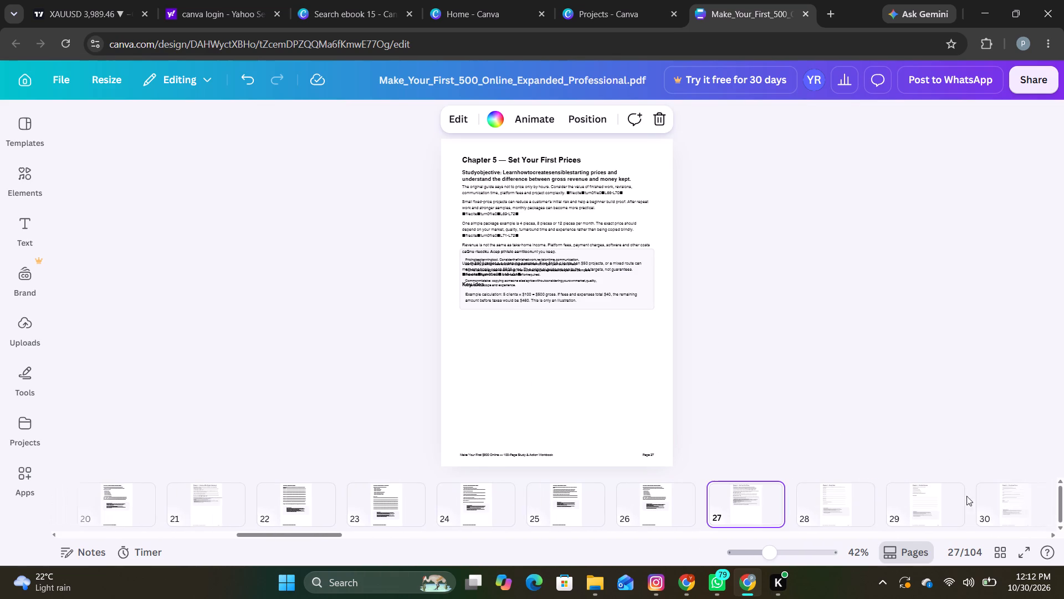
{"action": "scroll", "coordinate": [966, 496], "scroll_direction": "left", "scroll_amount": 1}
{"action": "left_click", "coordinate": [816, 512]}
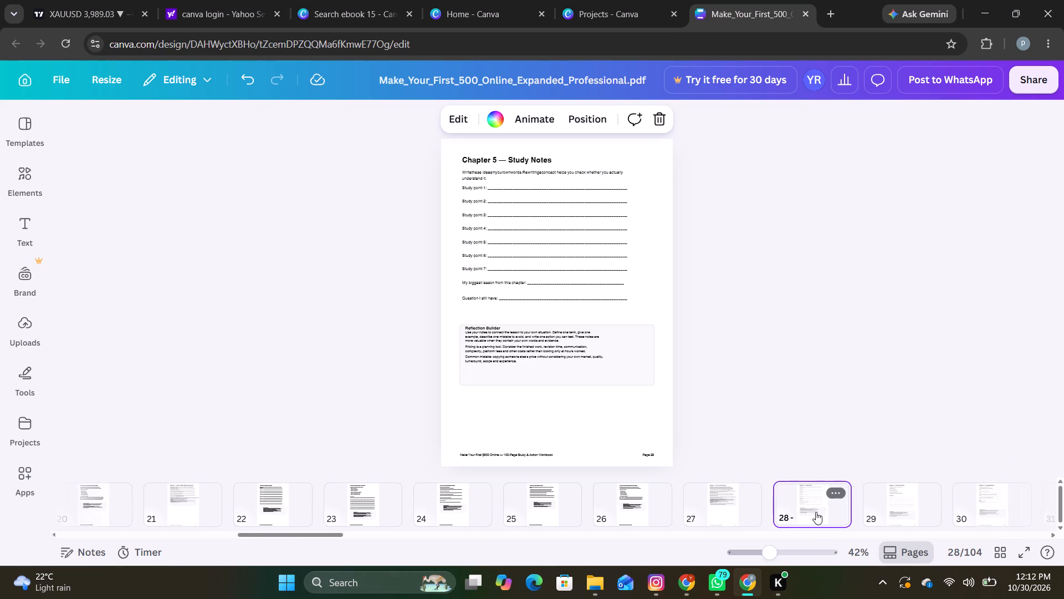
{"action": "left_click_drag", "start_coordinate": [519, 356], "coordinate": [536, 362]}
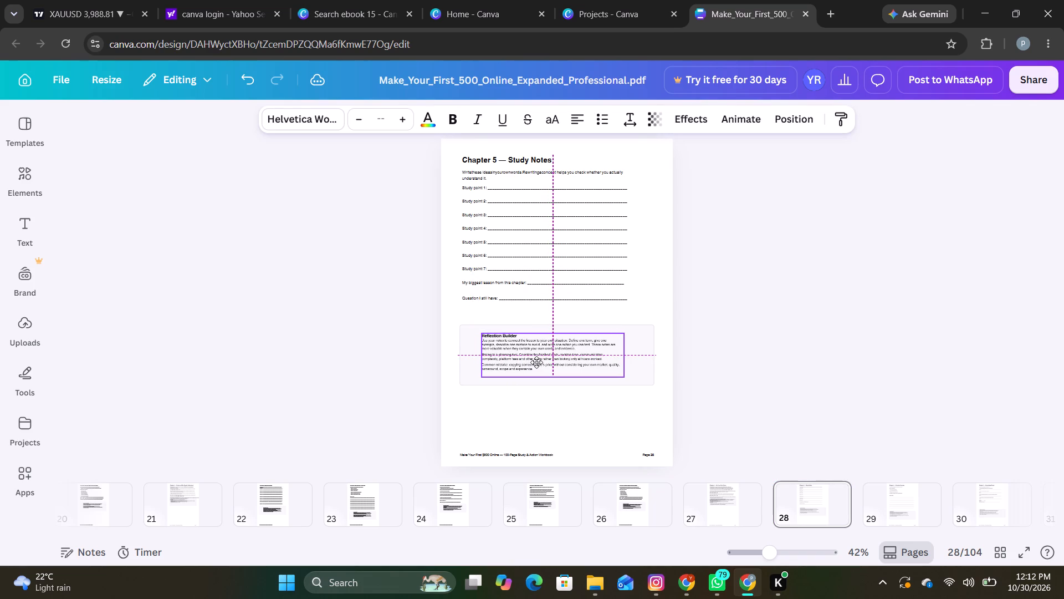
{"action": "left_click_drag", "start_coordinate": [536, 362], "coordinate": [539, 362]}
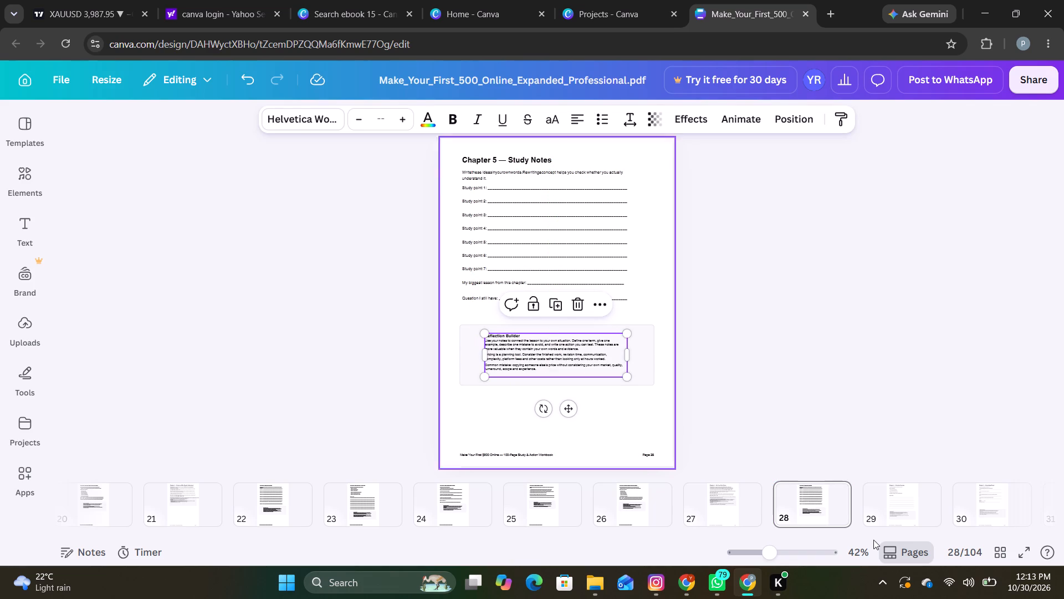
On page 29, Chapter 5 Practical Exercise, centre the Quality Check text inside its shaded box.
{"action": "left_click", "coordinate": [882, 505]}
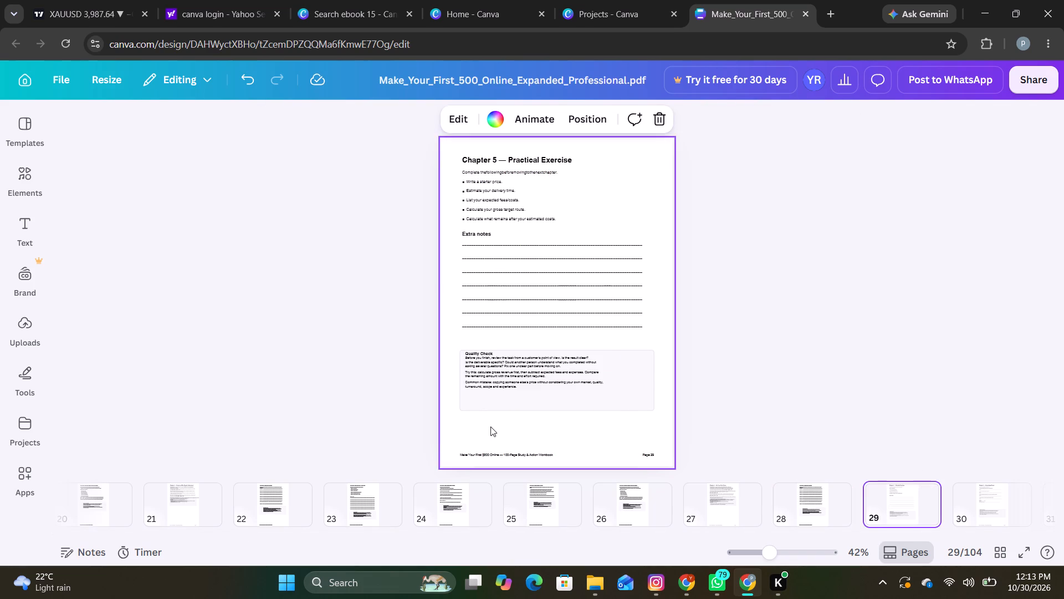
{"action": "left_click_drag", "start_coordinate": [495, 360], "coordinate": [514, 369]}
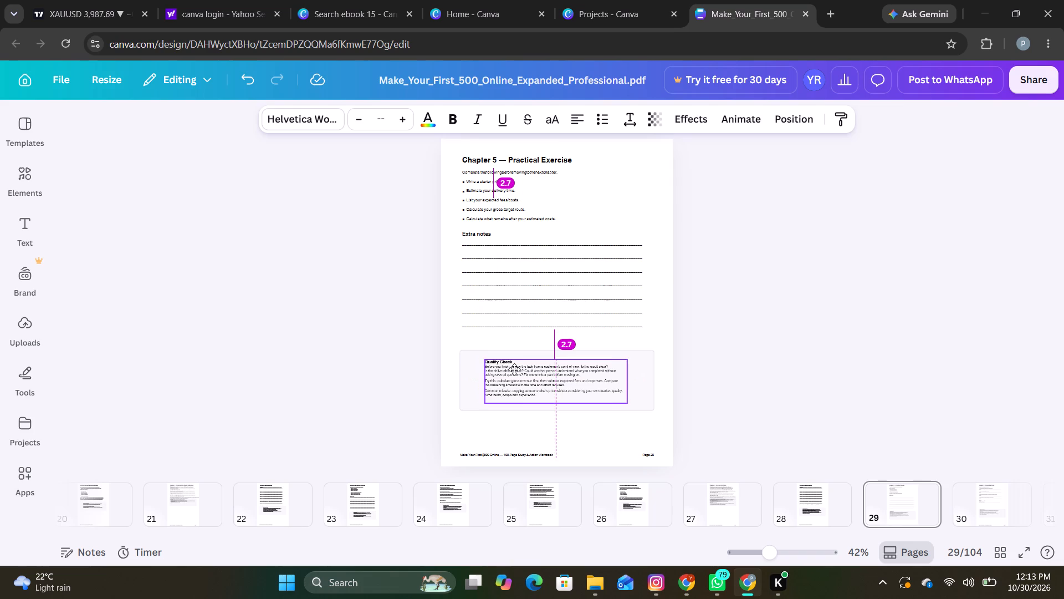
{"action": "left_click_drag", "start_coordinate": [514, 369], "coordinate": [516, 368]}
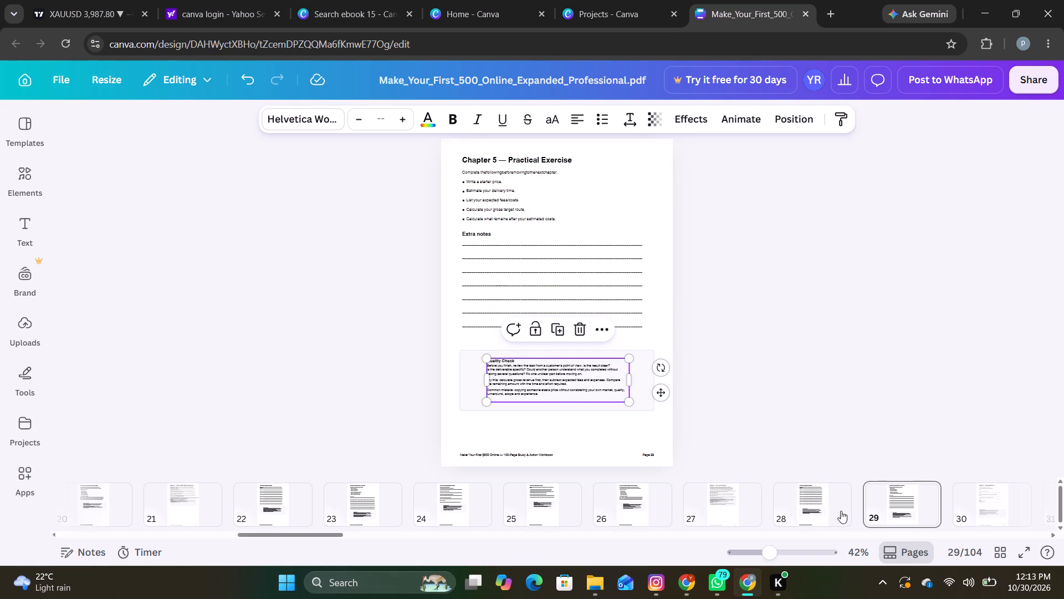
On page 30, Chapter 5 Knowledge Check, move the shaded box up below the review line and centre the Self-Check Strategy text inside it.
{"action": "scroll", "coordinate": [881, 520], "scroll_direction": "left", "scroll_amount": 4}
{"action": "left_click", "coordinate": [765, 499]}
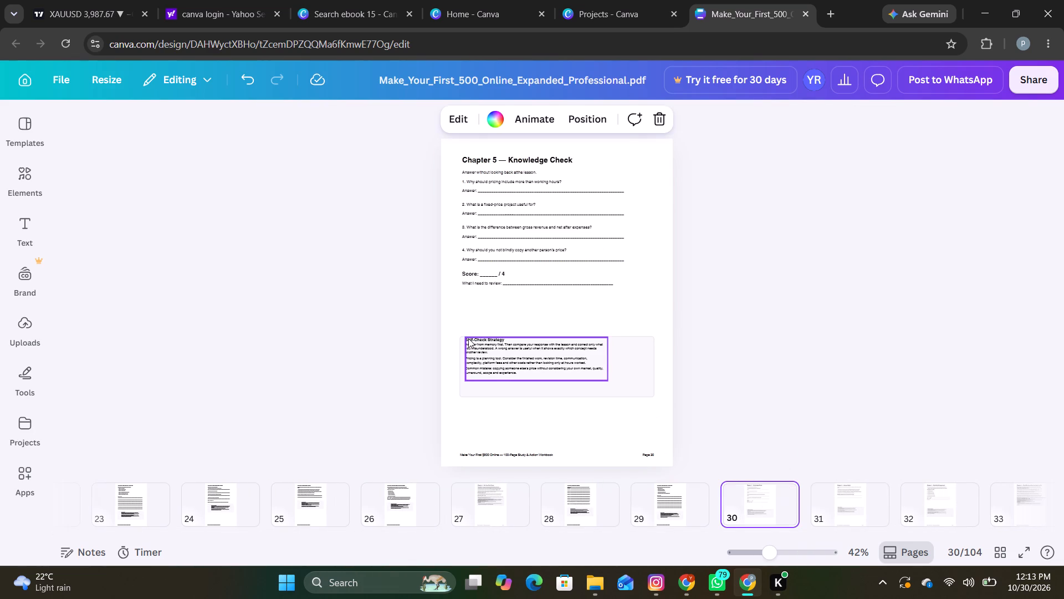
{"action": "left_click_drag", "start_coordinate": [468, 338], "coordinate": [492, 344]}
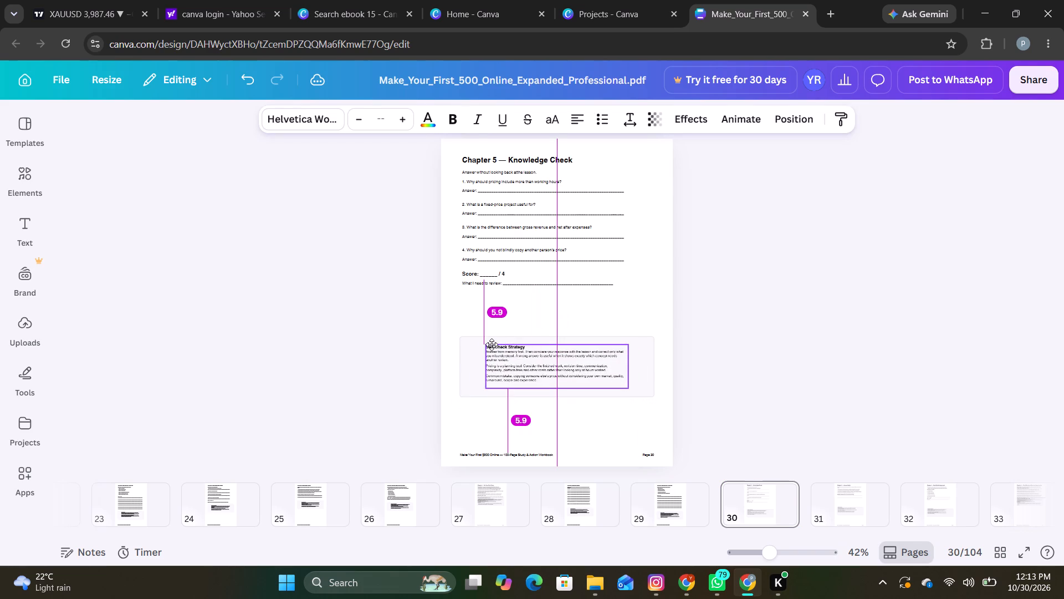
{"action": "left_click_drag", "start_coordinate": [492, 344], "coordinate": [492, 344]}
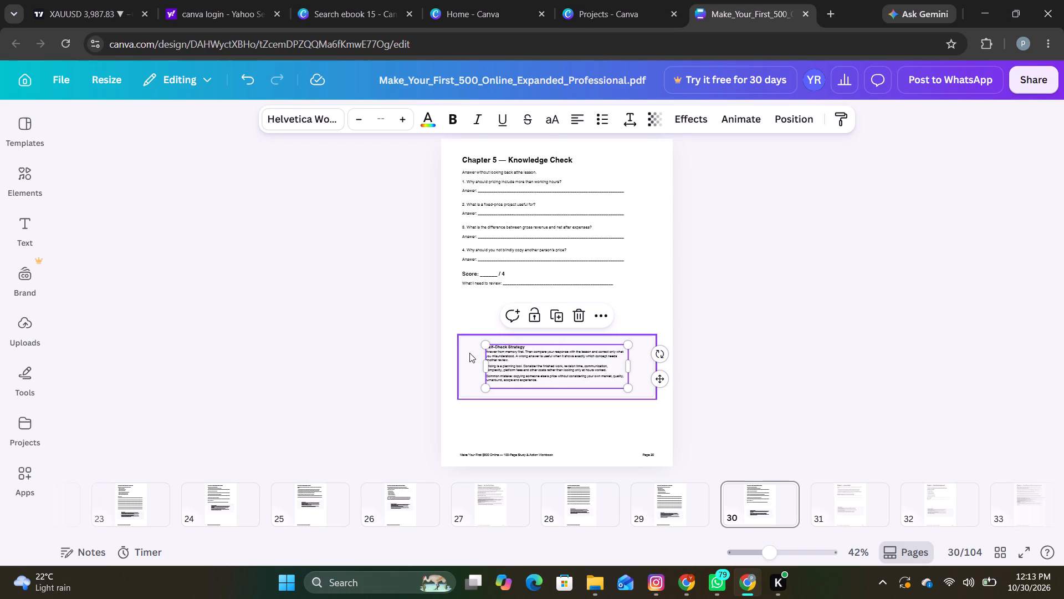
{"action": "left_click_drag", "start_coordinate": [469, 353], "coordinate": [464, 311]}
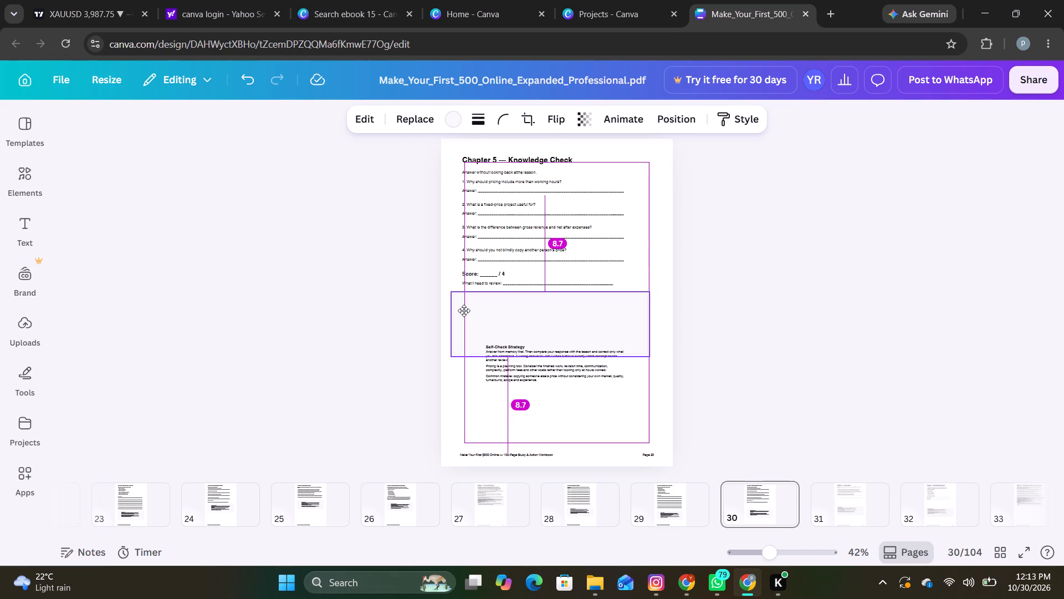
{"action": "left_click_drag", "start_coordinate": [464, 311], "coordinate": [463, 314]}
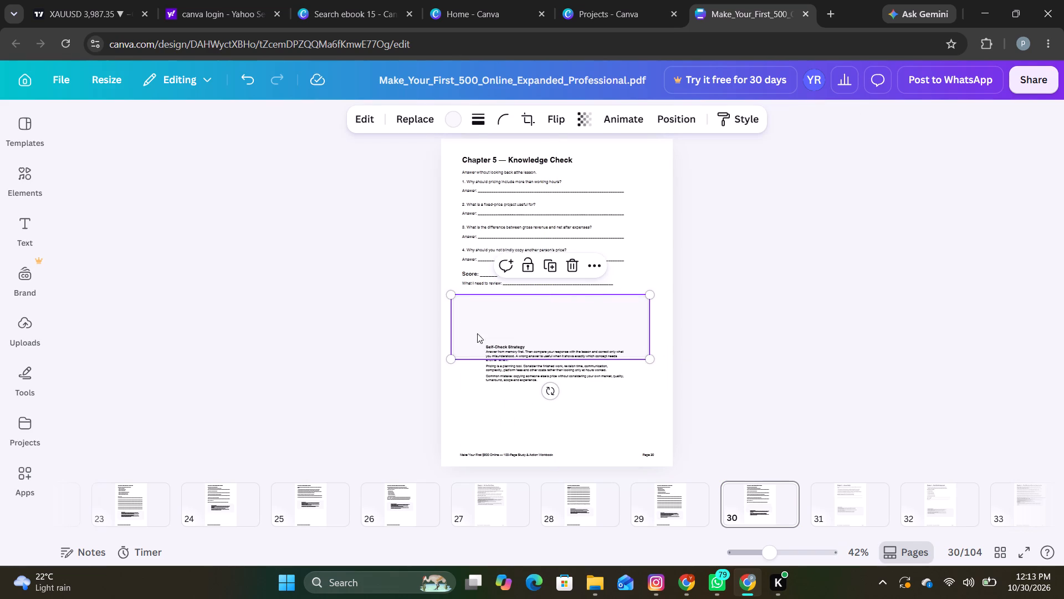
{"action": "left_click_drag", "start_coordinate": [514, 366], "coordinate": [511, 321]}
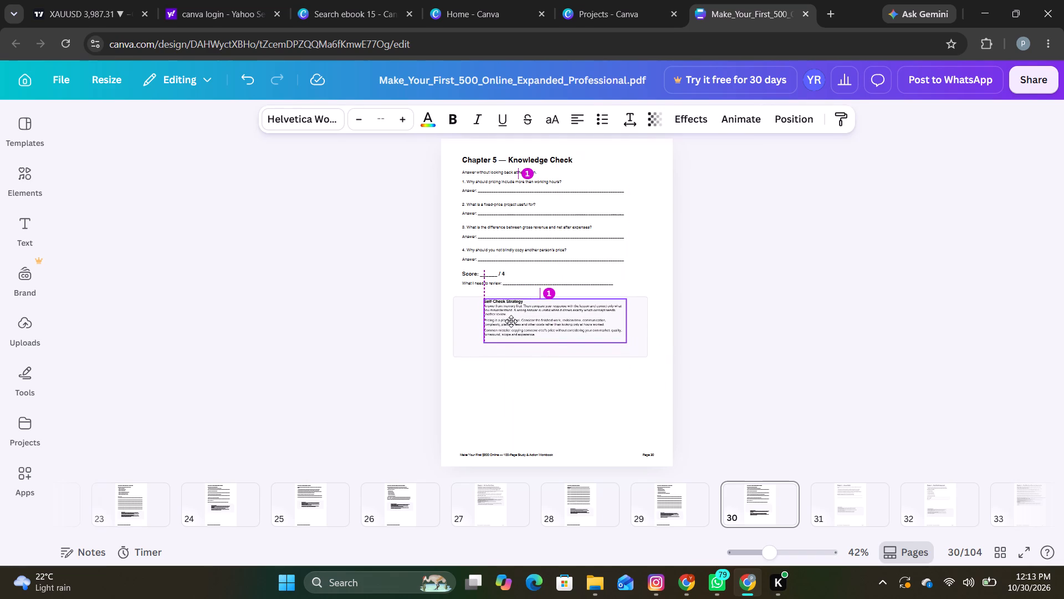
{"action": "left_click_drag", "start_coordinate": [511, 321], "coordinate": [511, 325]}
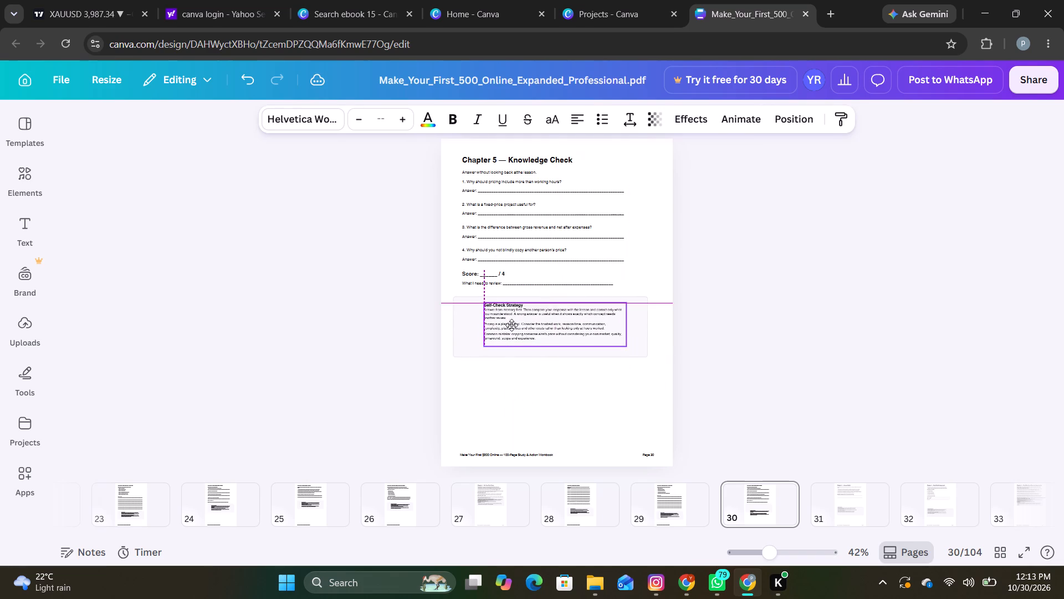
{"action": "left_click_drag", "start_coordinate": [511, 325], "coordinate": [512, 325]}
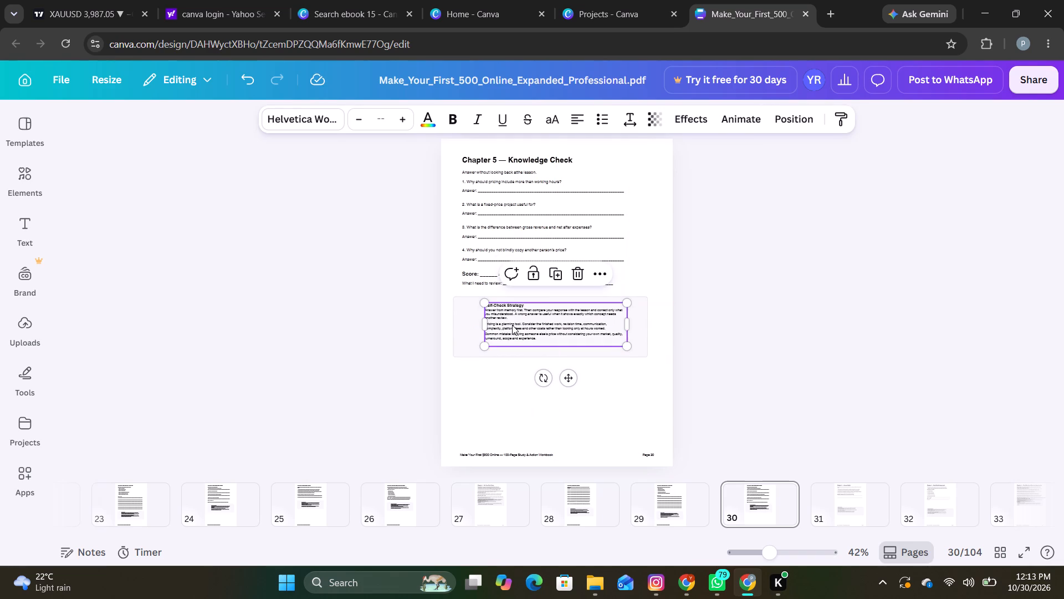
On page 31, Chapter 5 Answer Guide, move the shaded box up below the reflection lines and centre the Study Reminder text inside it.
{"action": "left_click", "coordinate": [831, 491]}
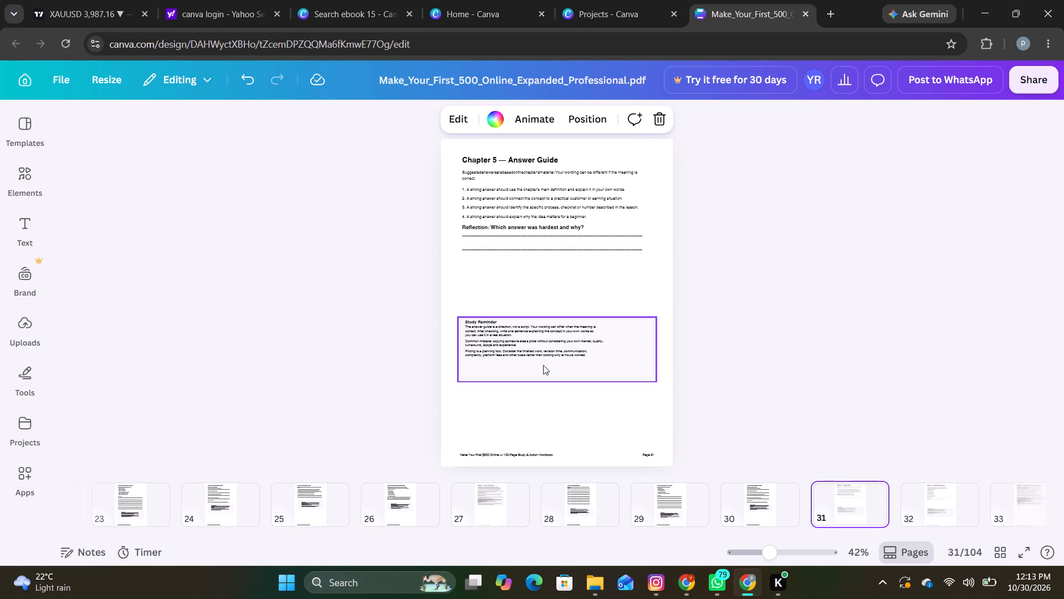
{"action": "left_click_drag", "start_coordinate": [541, 373], "coordinate": [541, 348]}
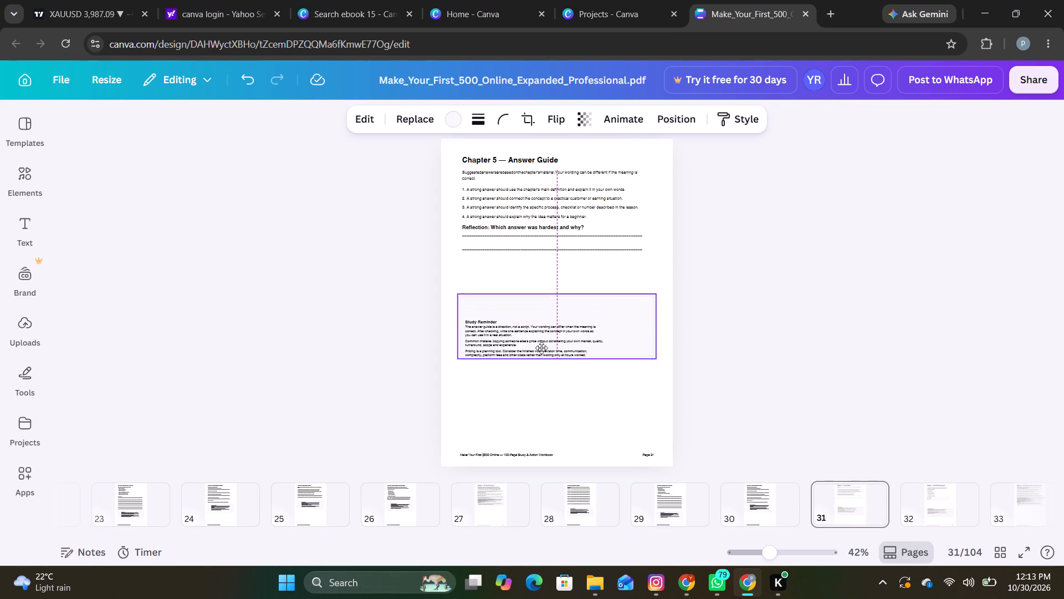
{"action": "left_click_drag", "start_coordinate": [541, 348], "coordinate": [538, 323]}
{"action": "left_click_drag", "start_coordinate": [541, 350], "coordinate": [561, 309]}
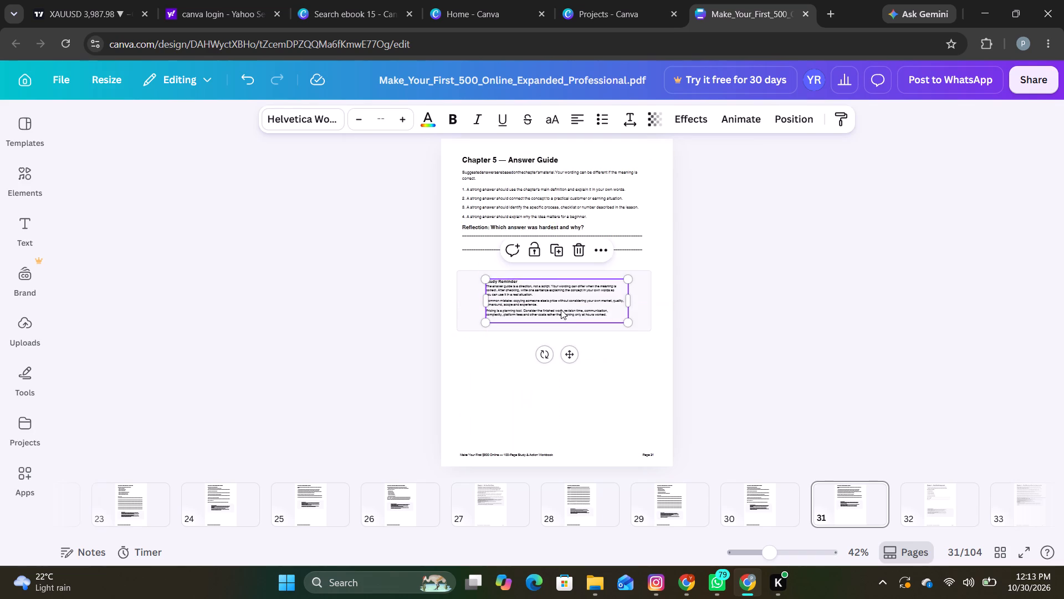
{"action": "left_click", "coordinate": [589, 398]}
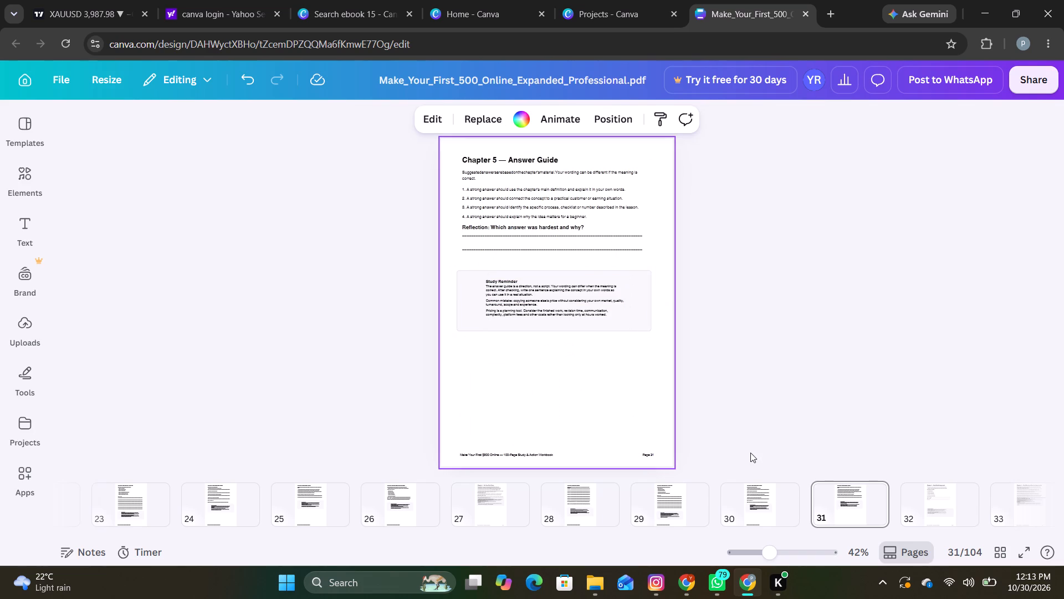
On page 32, Chapter 5 Real-World Assignment, move the shaded box up below the Next action line and centre the Completion Standard text inside it.
{"action": "left_click", "coordinate": [936, 519]}
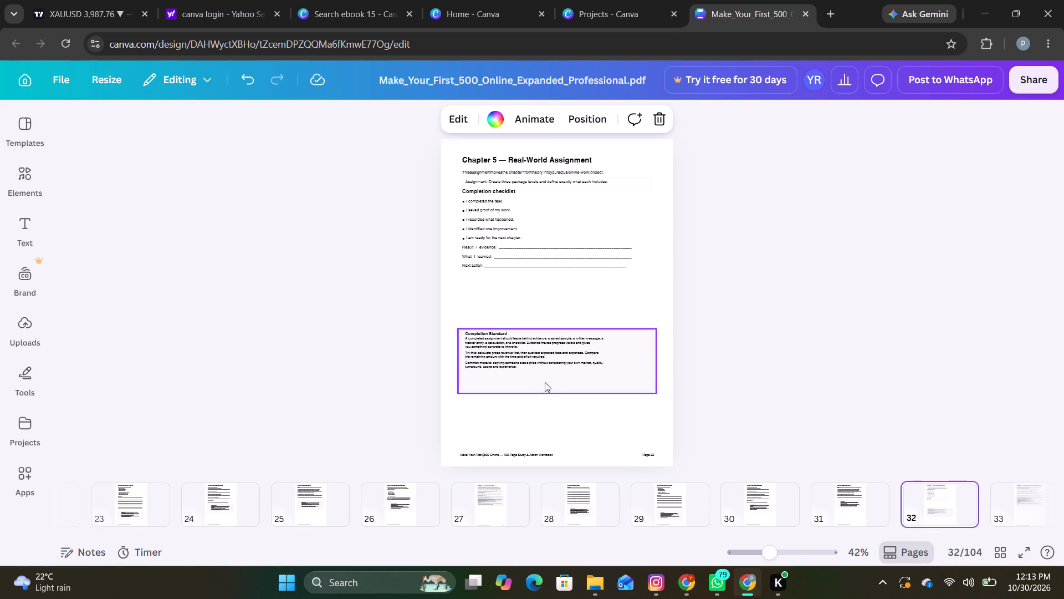
{"action": "left_click_drag", "start_coordinate": [544, 390], "coordinate": [545, 358]}
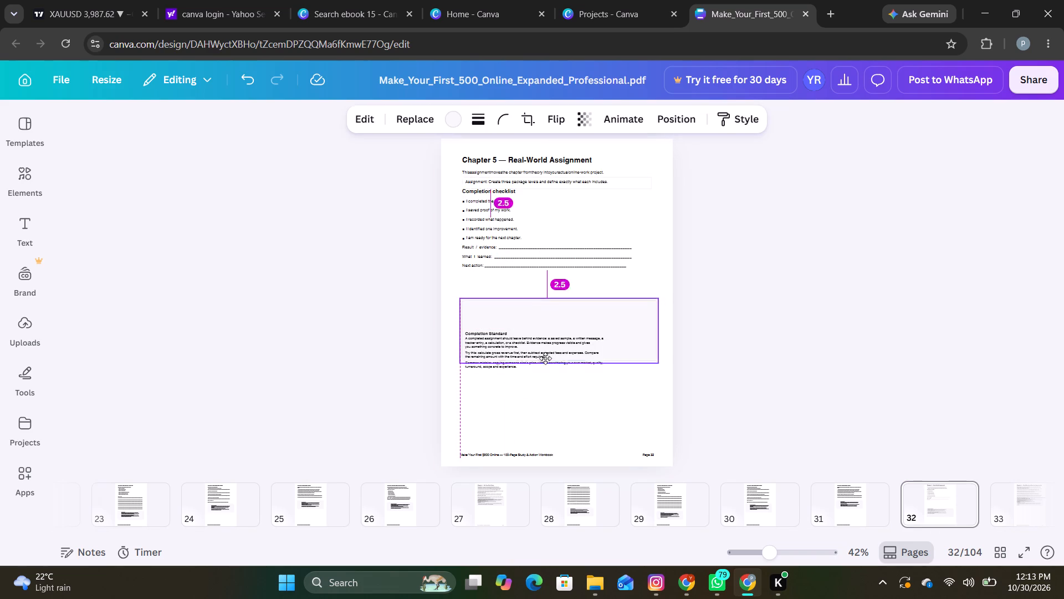
{"action": "left_click_drag", "start_coordinate": [545, 358], "coordinate": [542, 345]}
{"action": "left_click_drag", "start_coordinate": [540, 355], "coordinate": [557, 313]}
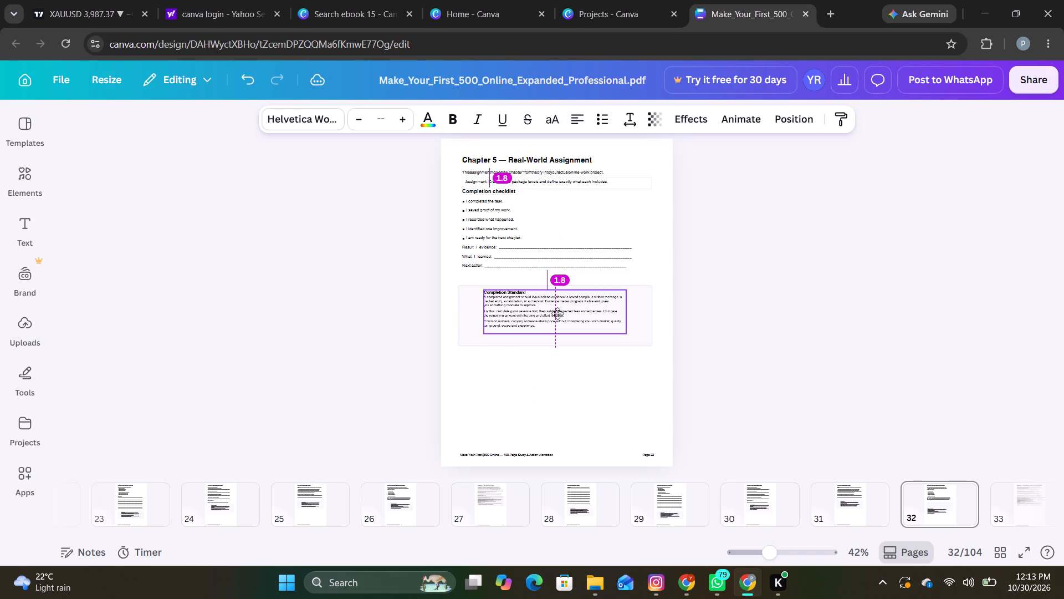
{"action": "left_click_drag", "start_coordinate": [557, 313], "coordinate": [557, 317]}
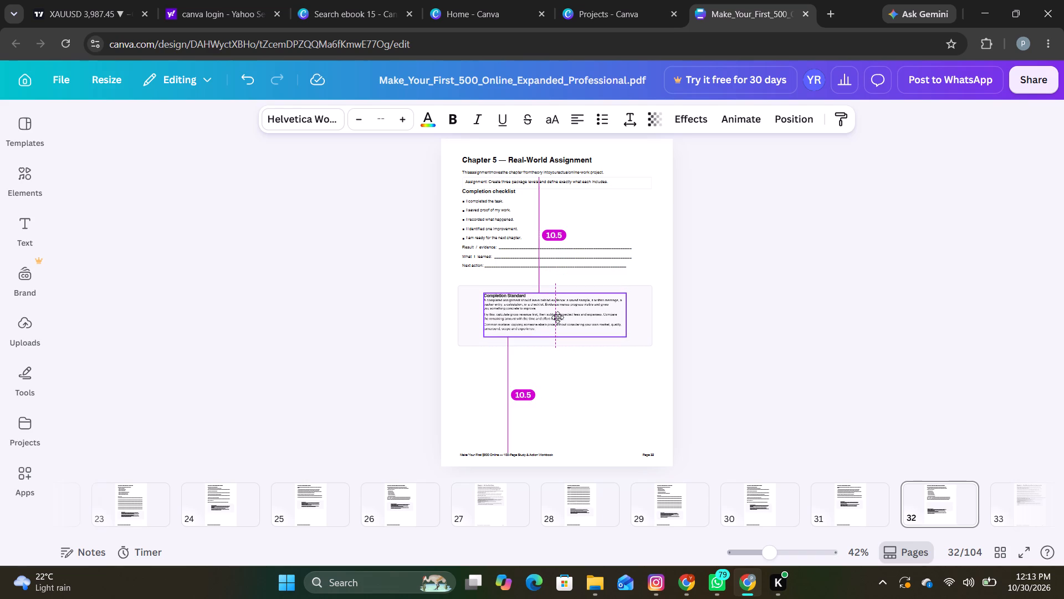
{"action": "left_click_drag", "start_coordinate": [557, 317], "coordinate": [558, 317]}
{"action": "left_click_drag", "start_coordinate": [558, 317], "coordinate": [558, 318]}
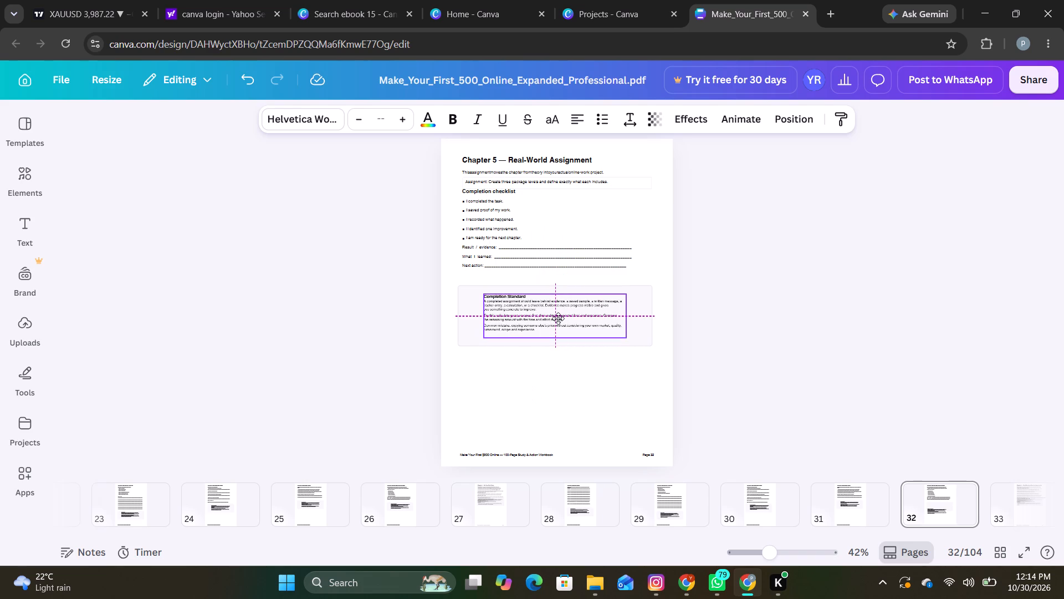
{"action": "left_click_drag", "start_coordinate": [558, 318], "coordinate": [558, 318]}
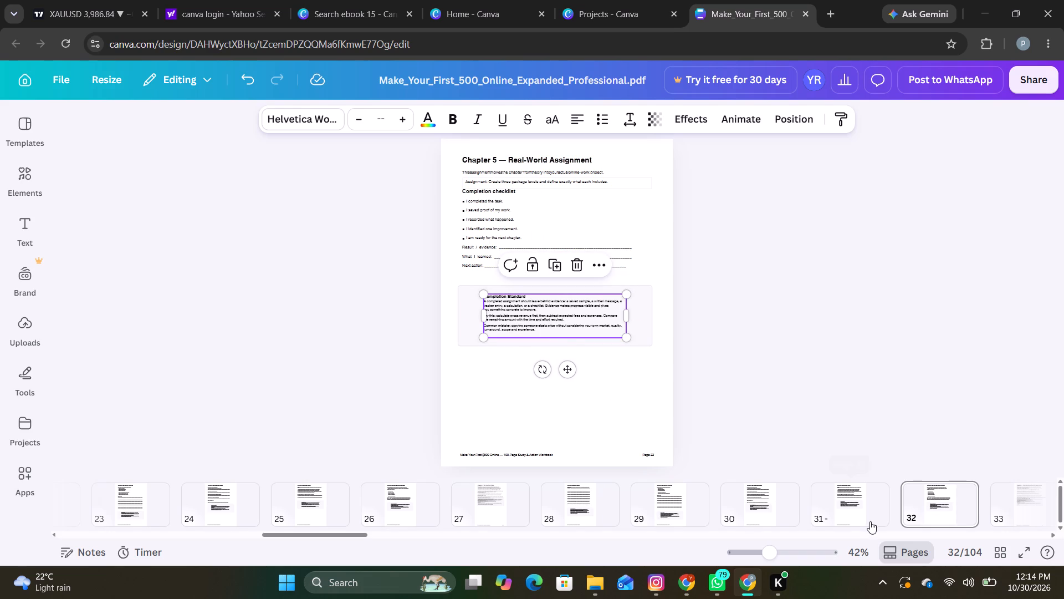
On page 33, Chapter 6 Find Clients and Earning Opportunities, move the shaded box slightly down behind the overlapping text.
{"action": "scroll", "coordinate": [864, 517], "scroll_direction": "left", "scroll_amount": 5}
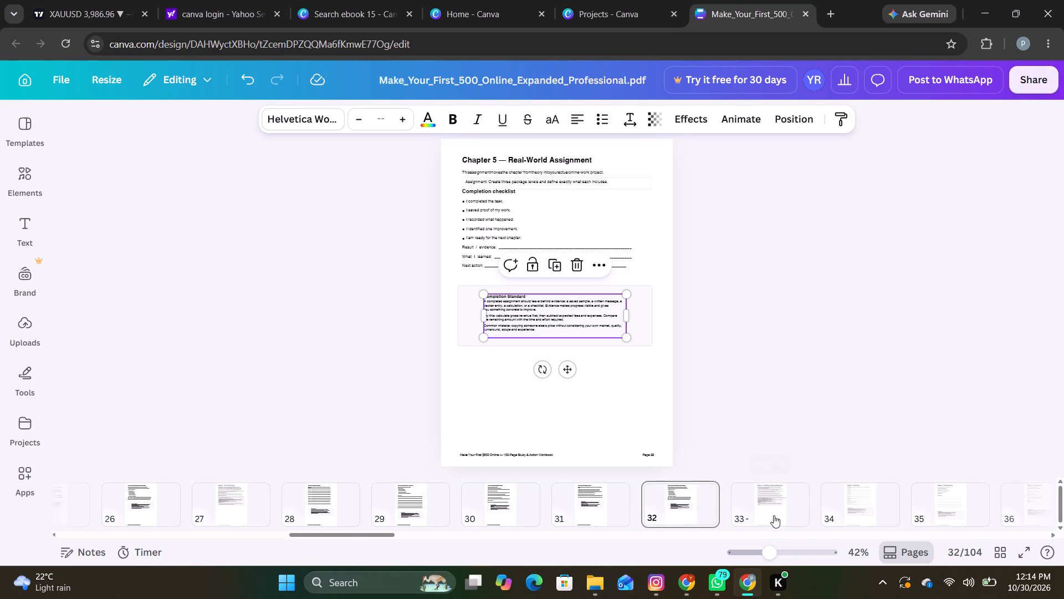
{"action": "left_click", "coordinate": [773, 514]}
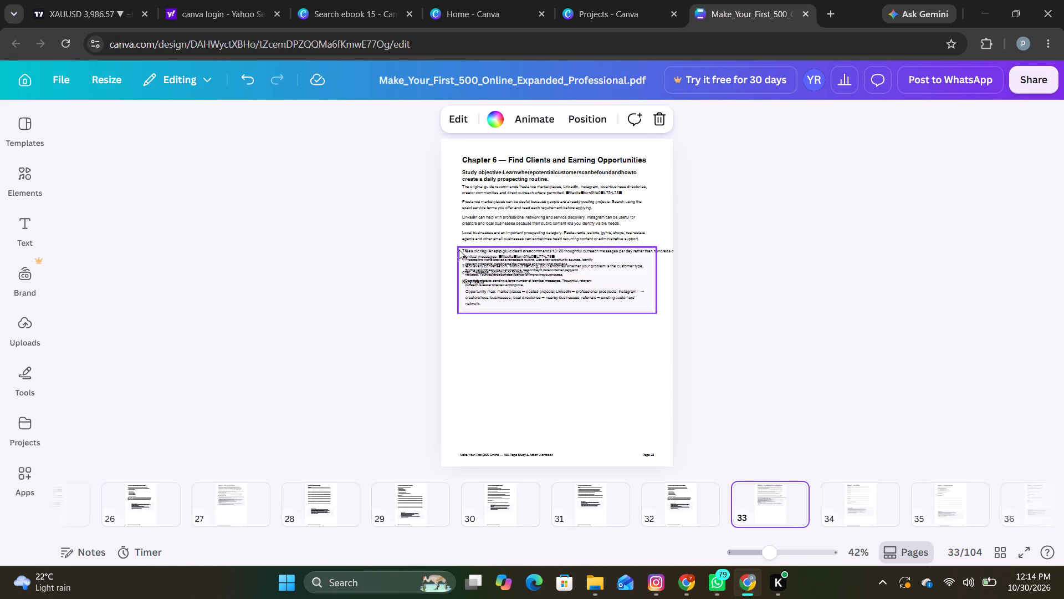
{"action": "left_click_drag", "start_coordinate": [459, 249], "coordinate": [459, 247]}
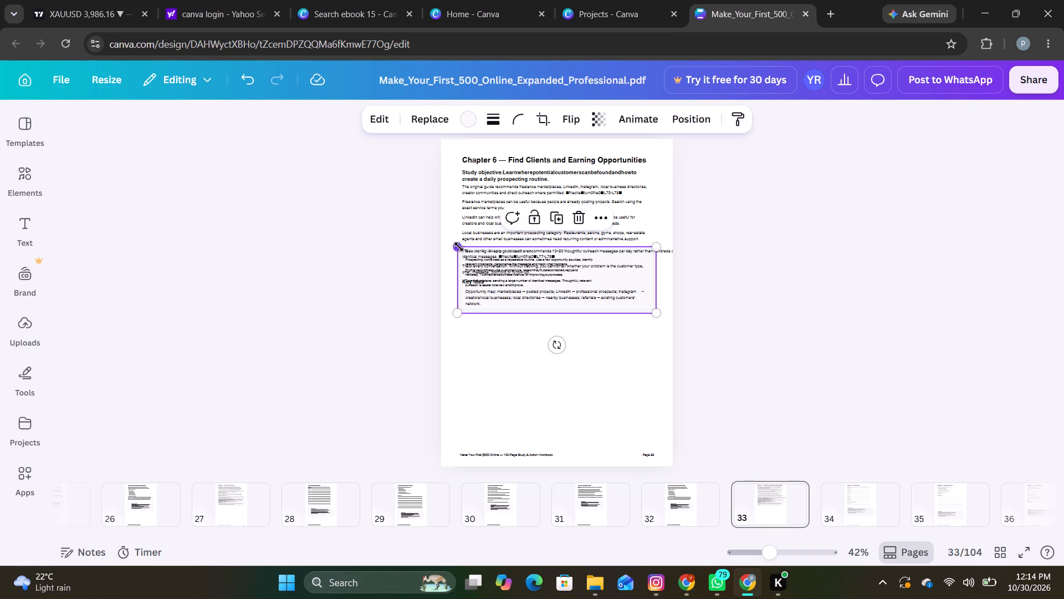
{"action": "left_click_drag", "start_coordinate": [459, 247], "coordinate": [456, 282]}
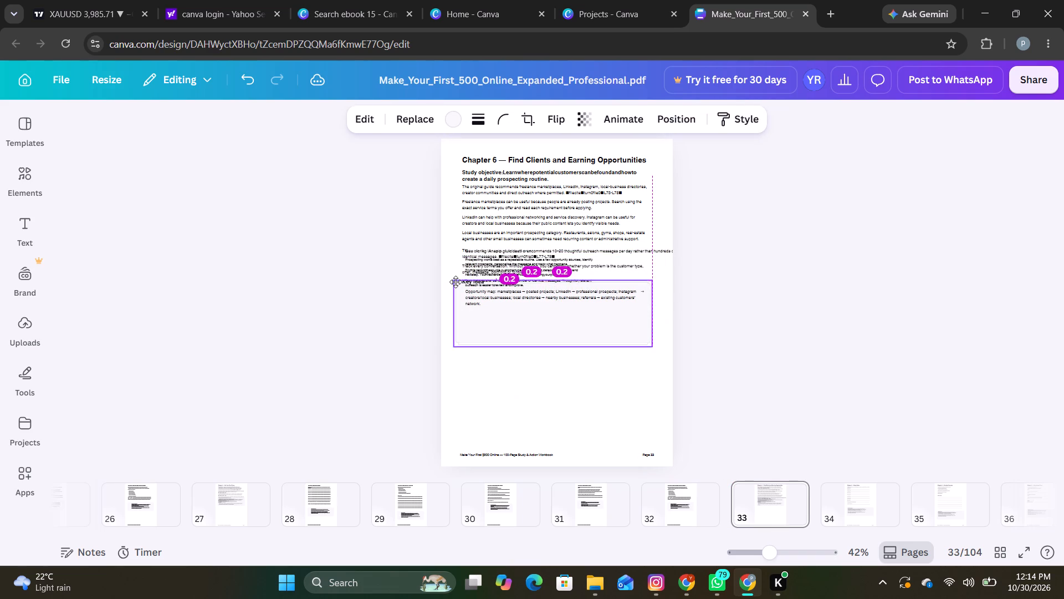
{"action": "left_click_drag", "start_coordinate": [456, 282], "coordinate": [459, 268]}
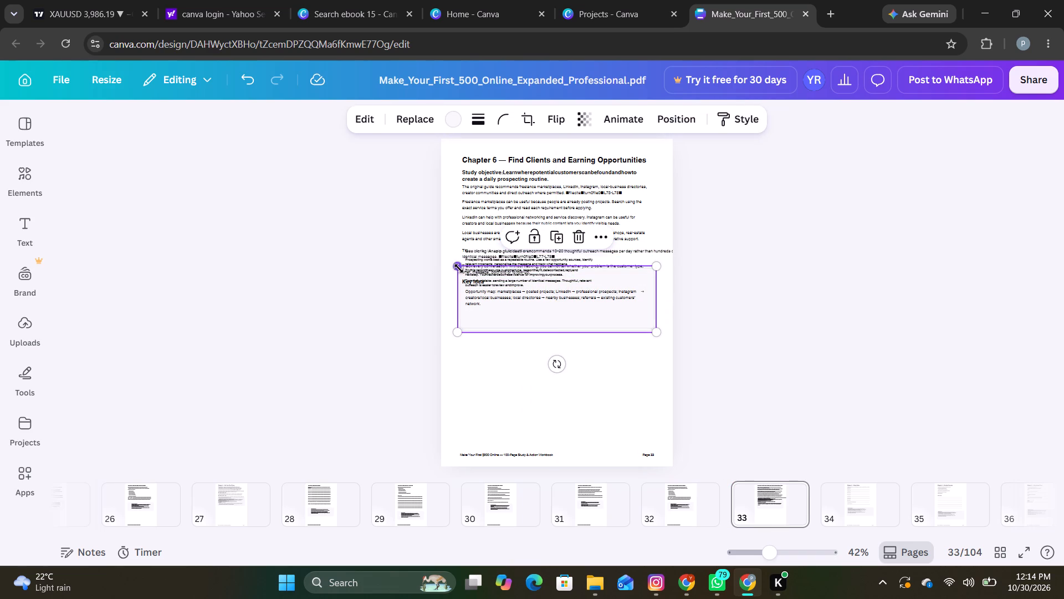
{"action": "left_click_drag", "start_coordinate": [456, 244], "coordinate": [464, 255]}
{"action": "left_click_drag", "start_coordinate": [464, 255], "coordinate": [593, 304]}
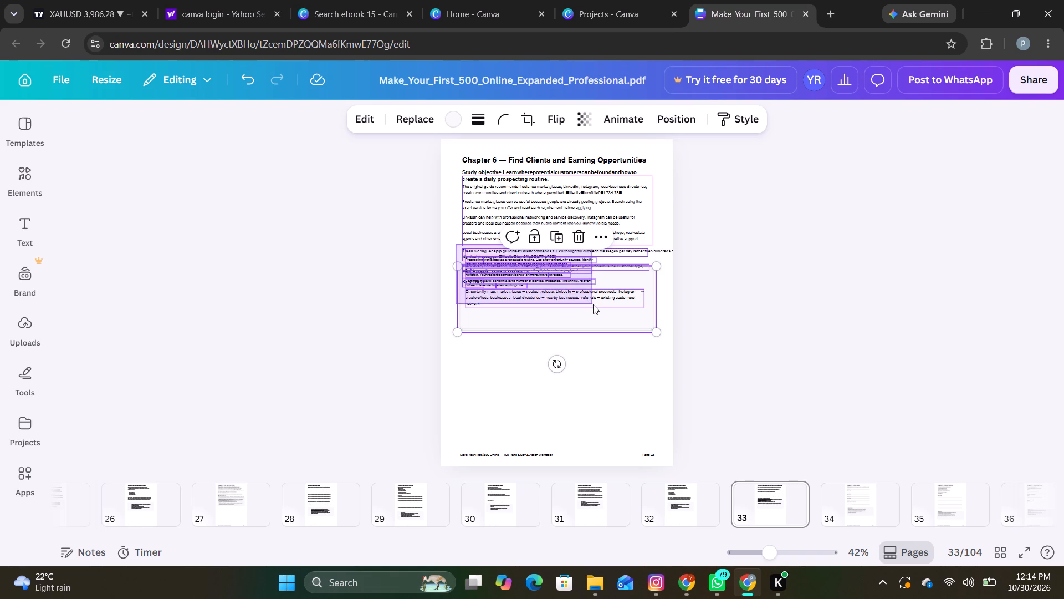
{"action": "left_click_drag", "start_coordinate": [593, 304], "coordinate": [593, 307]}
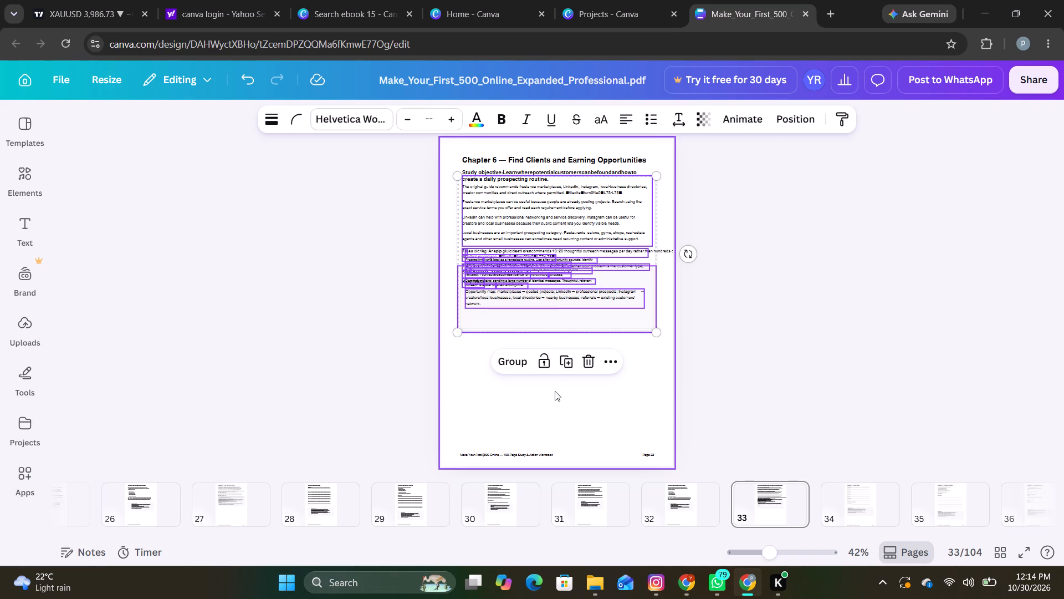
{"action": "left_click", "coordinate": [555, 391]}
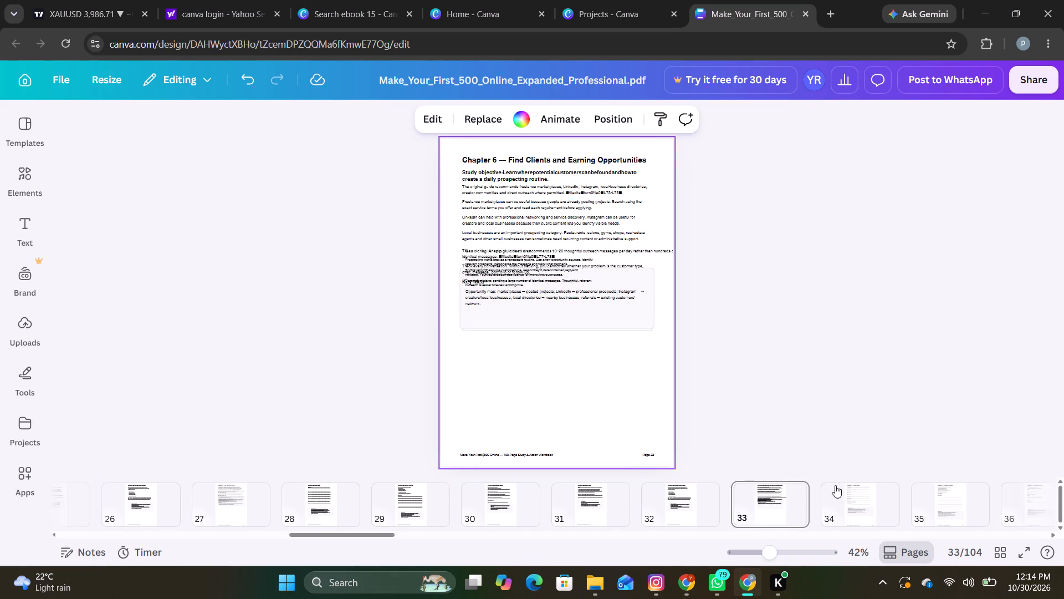
On page 34, Chapter 6 Study Notes, centre the Reflection Builder text inside its shaded box.
{"action": "left_click", "coordinate": [850, 512]}
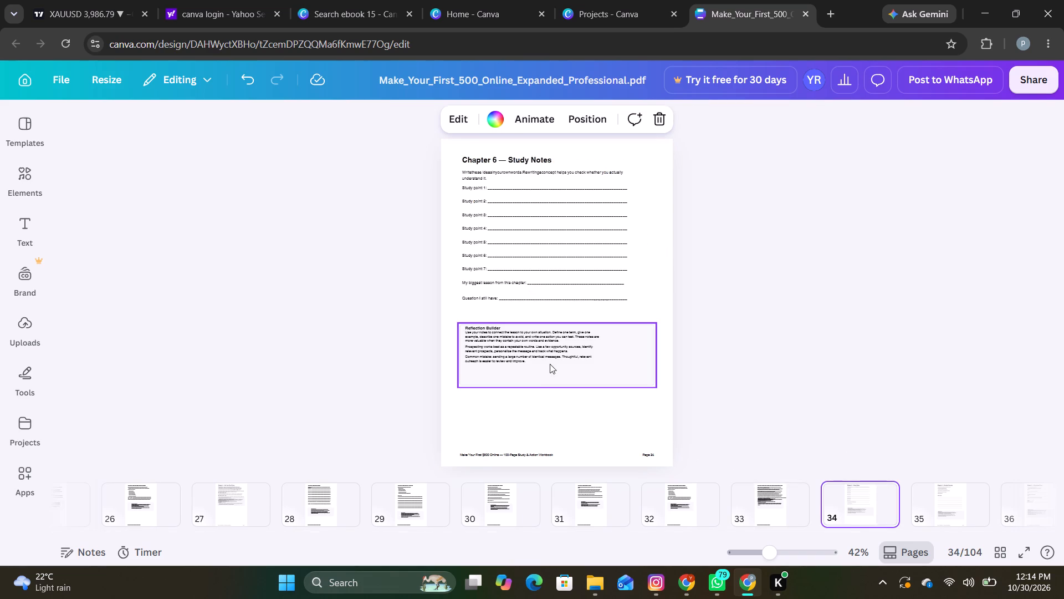
{"action": "left_click_drag", "start_coordinate": [534, 356], "coordinate": [559, 362]}
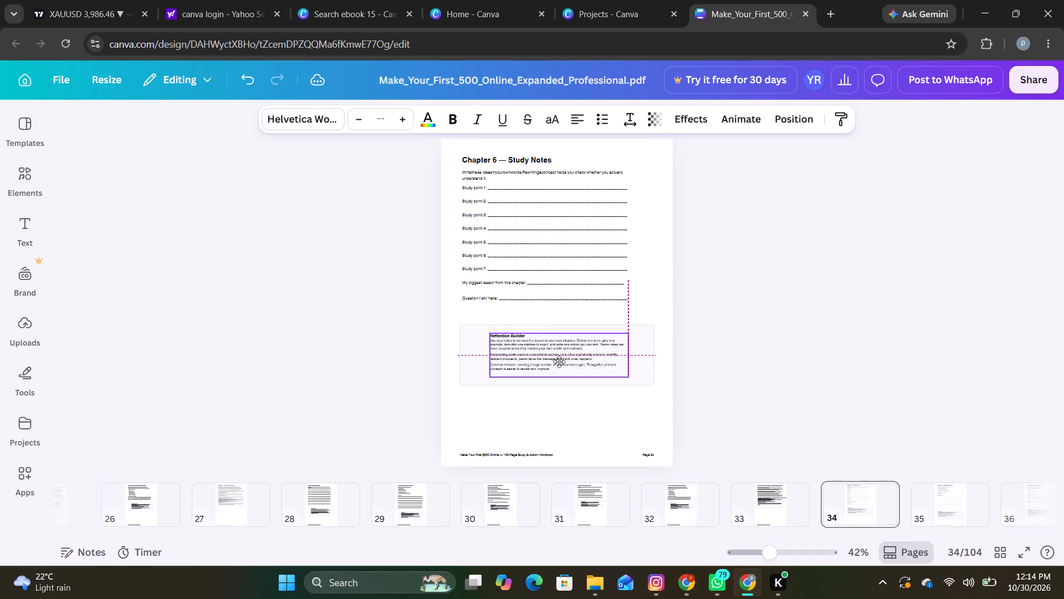
{"action": "left_click_drag", "start_coordinate": [559, 362], "coordinate": [556, 360]}
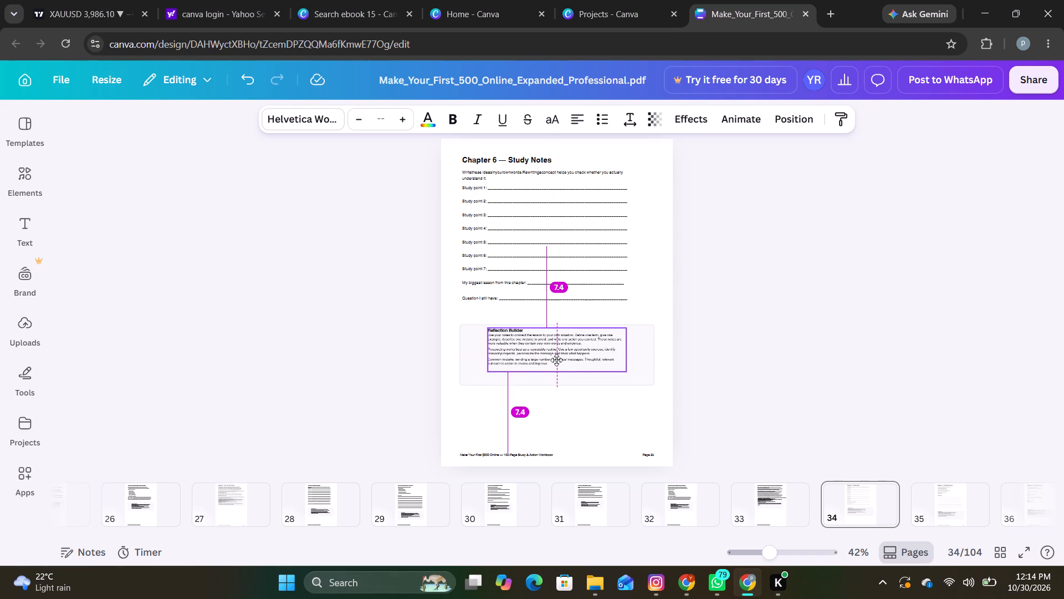
{"action": "left_click_drag", "start_coordinate": [556, 360], "coordinate": [558, 361]}
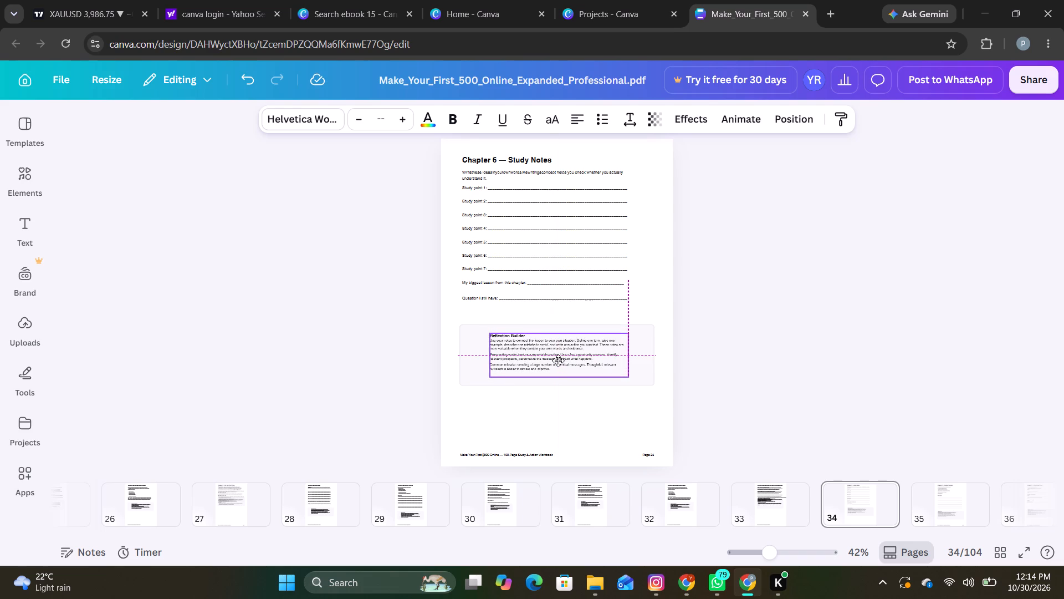
{"action": "left_click_drag", "start_coordinate": [558, 361], "coordinate": [559, 360]}
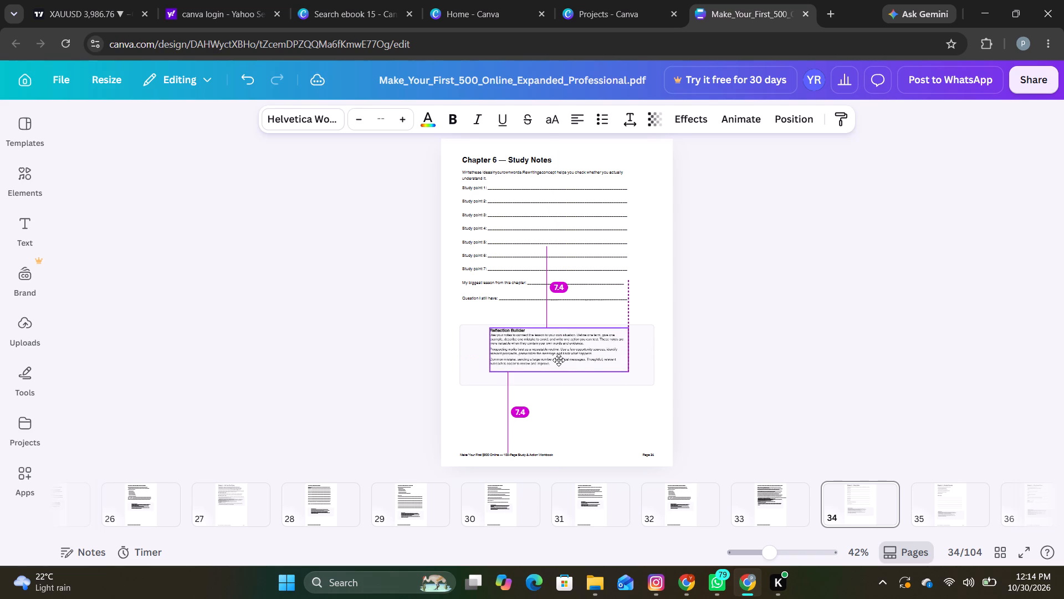
{"action": "left_click_drag", "start_coordinate": [559, 360], "coordinate": [557, 361]}
{"action": "left_click", "coordinate": [581, 425]}
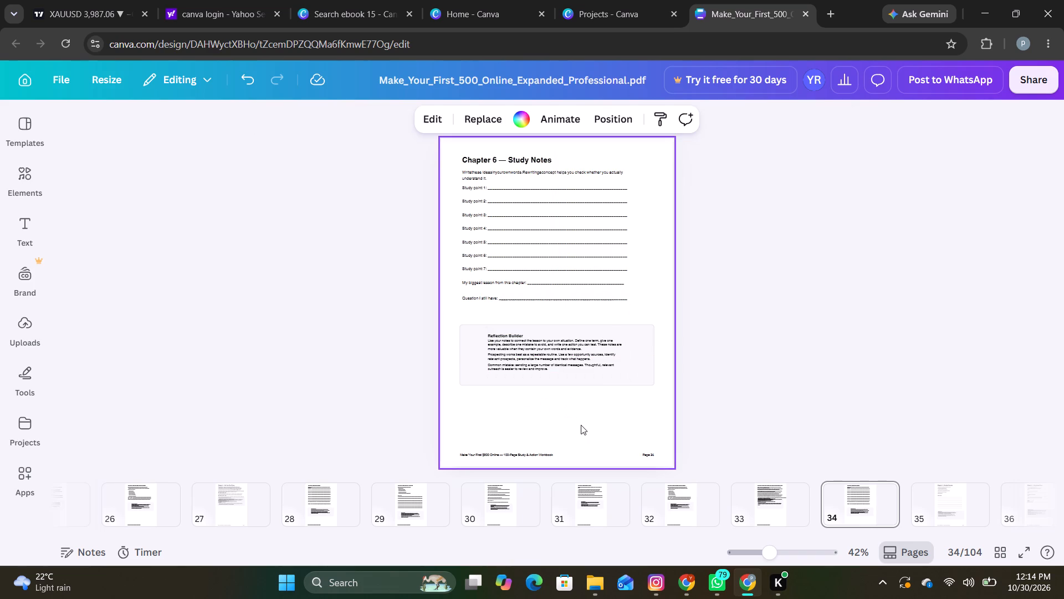
On page 35, Chapter 6 Practical Exercise, centre the Quality Check text inside its shaded box.
{"action": "scroll", "coordinate": [892, 489], "scroll_direction": "left", "scroll_amount": 5}
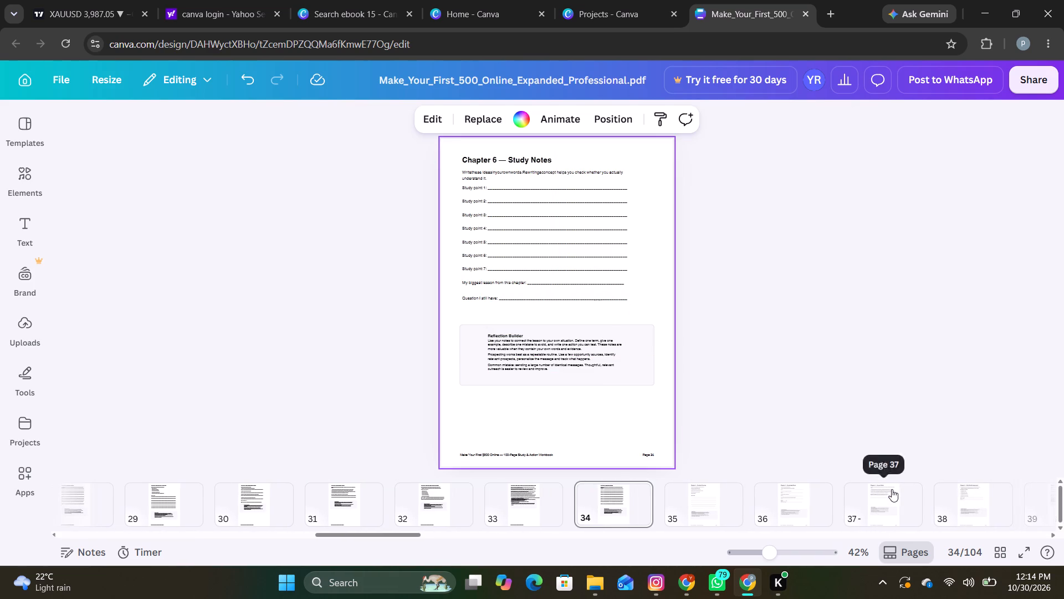
{"action": "left_click", "coordinate": [699, 504]}
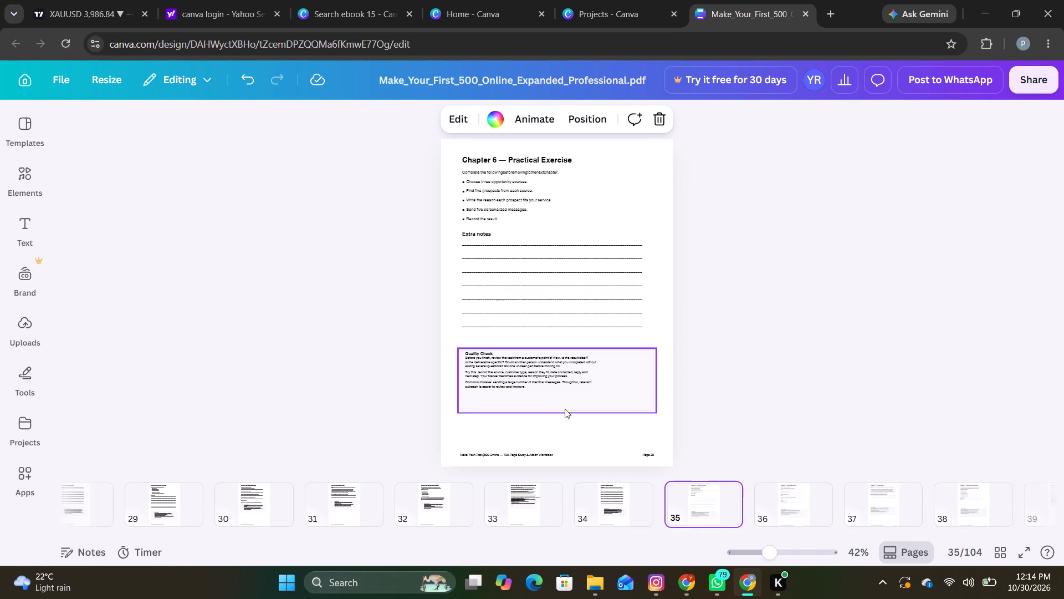
{"action": "left_click_drag", "start_coordinate": [534, 378], "coordinate": [535, 378]}
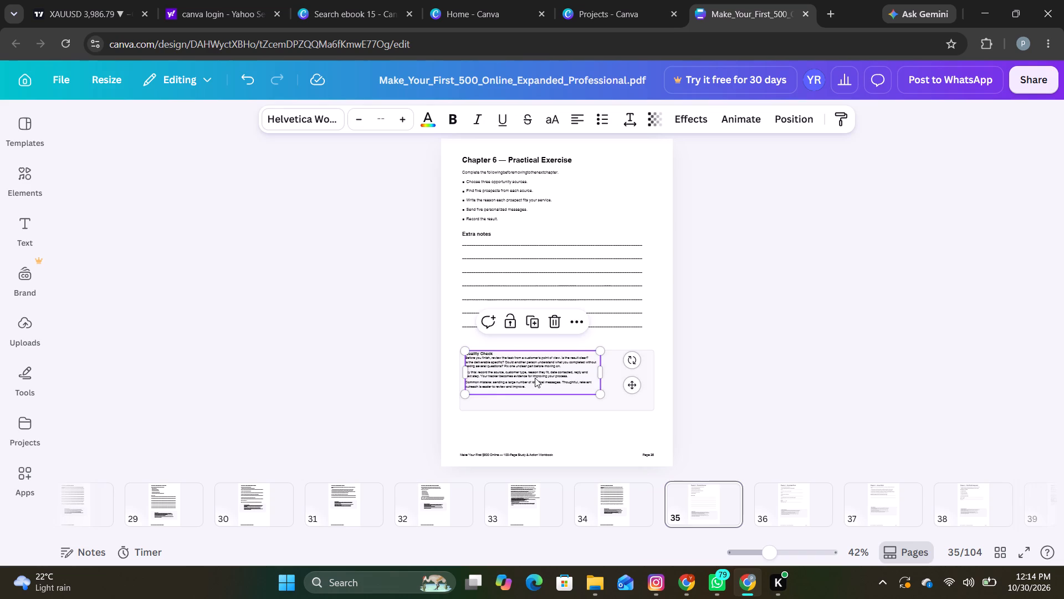
{"action": "left_click_drag", "start_coordinate": [535, 378], "coordinate": [560, 385]}
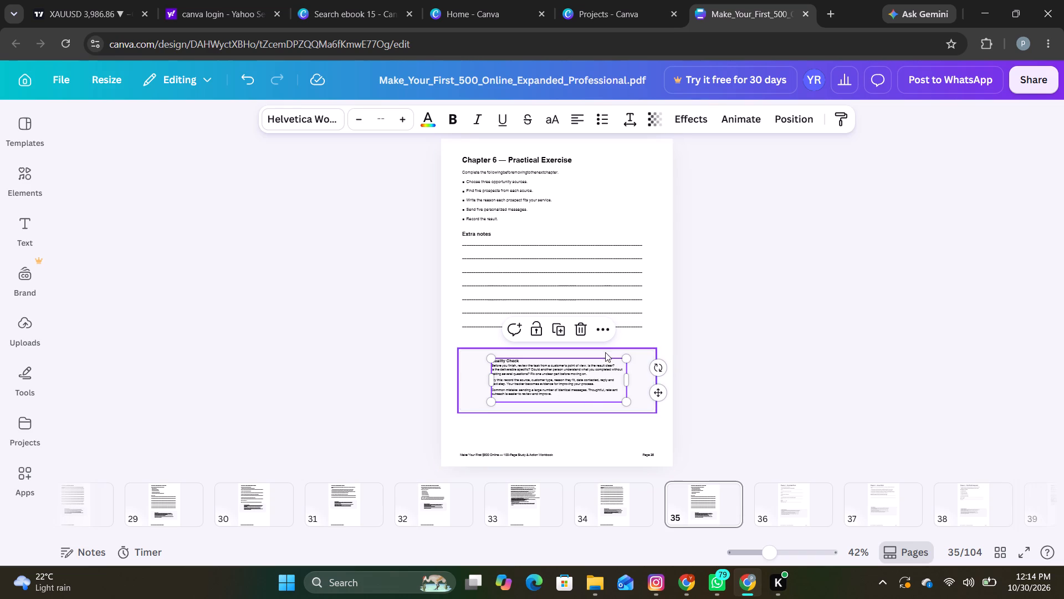
{"action": "left_click", "coordinate": [737, 402]}
On page 36, Chapter 6 Knowledge Check, centre the Self-Check Strategy text inside its shaded box.
{"action": "left_click", "coordinate": [765, 492]}
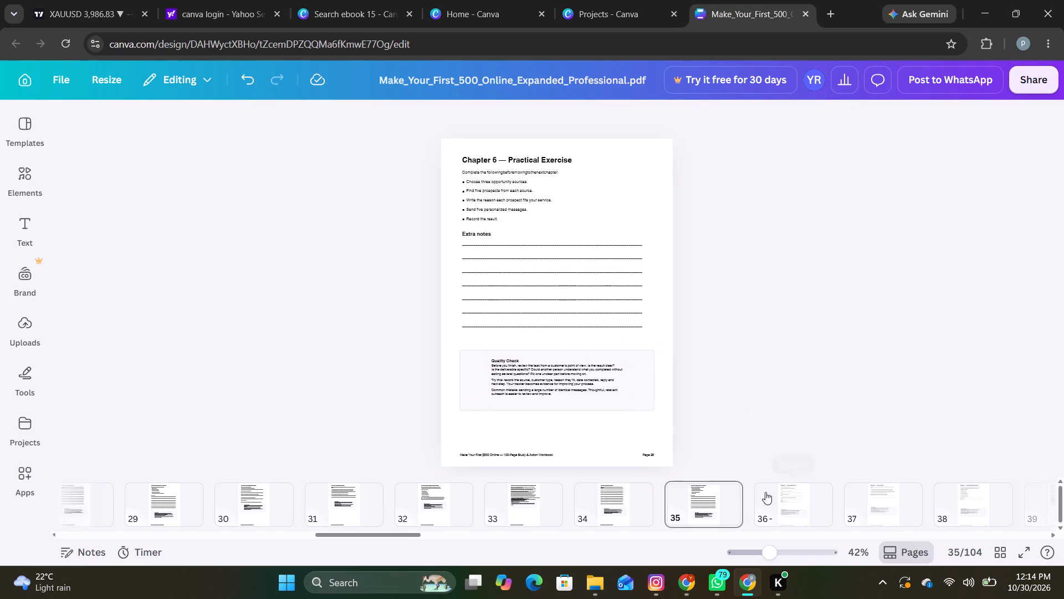
{"action": "left_click_drag", "start_coordinate": [538, 356], "coordinate": [559, 365]}
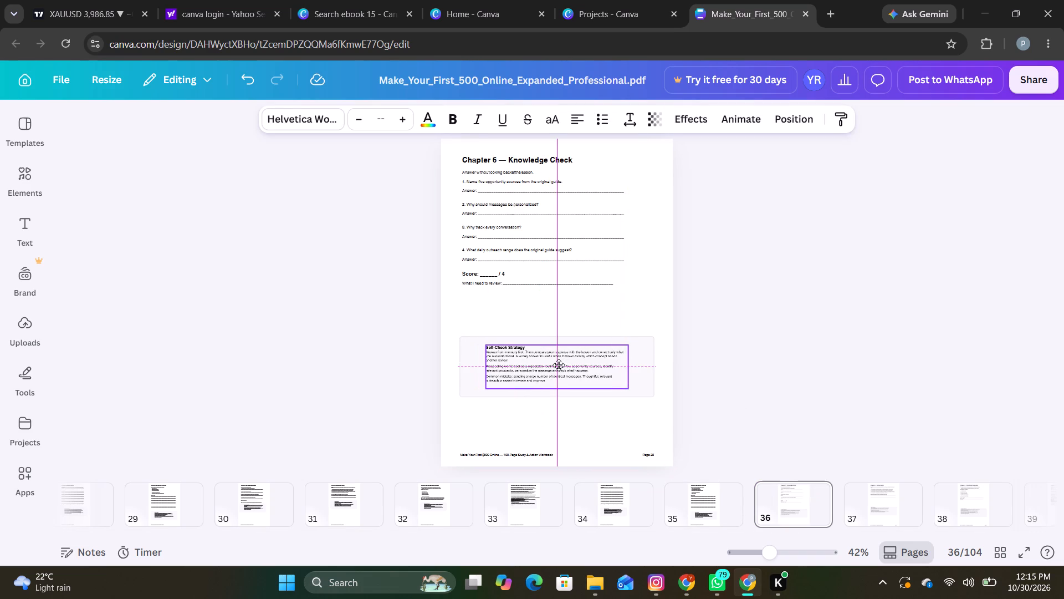
{"action": "left_click_drag", "start_coordinate": [559, 365], "coordinate": [557, 365]}
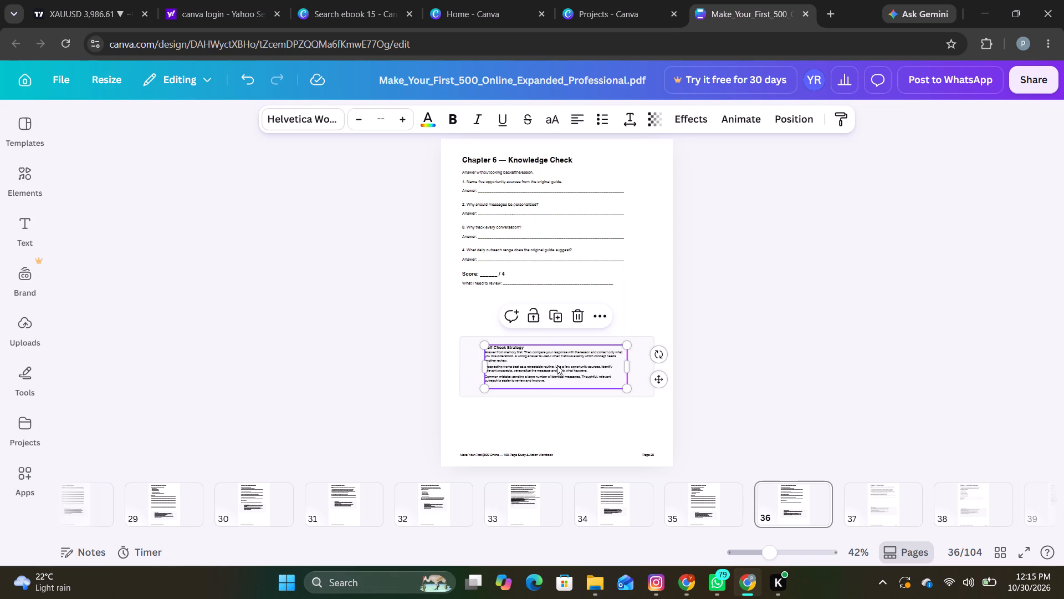
On page 37, Chapter 6 Answer Guide, centre the Study Reminder text inside its shaded box.
{"action": "left_click", "coordinate": [880, 503]}
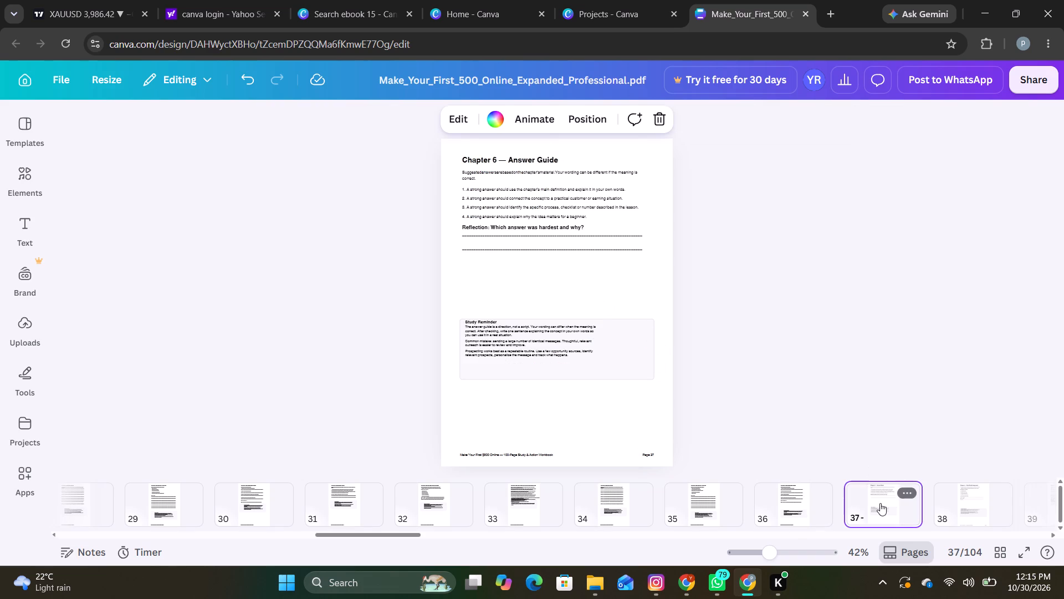
{"action": "left_click_drag", "start_coordinate": [545, 347], "coordinate": [564, 358]}
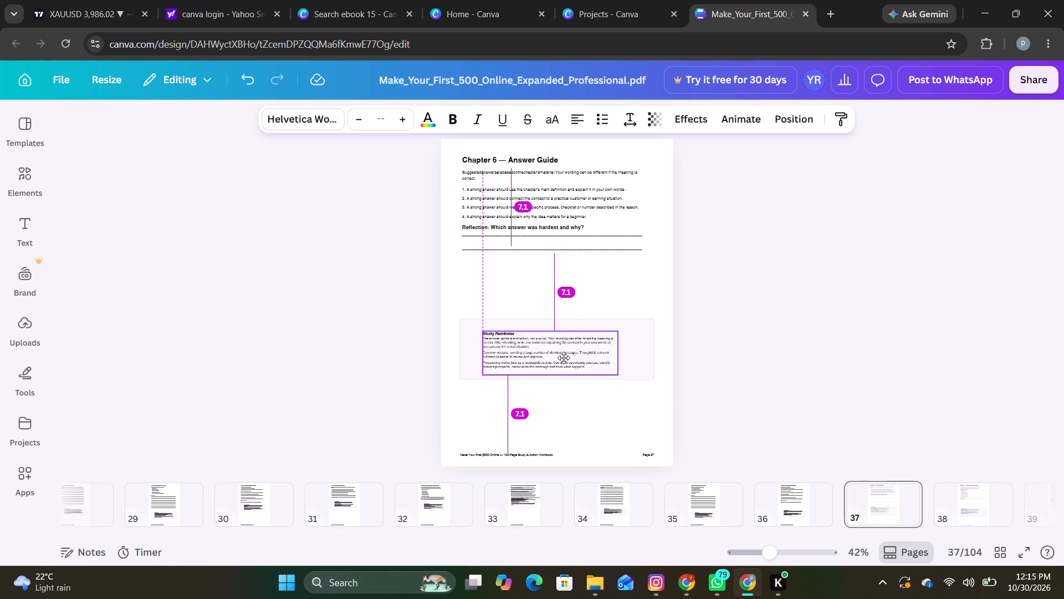
{"action": "left_click_drag", "start_coordinate": [564, 358], "coordinate": [567, 353]}
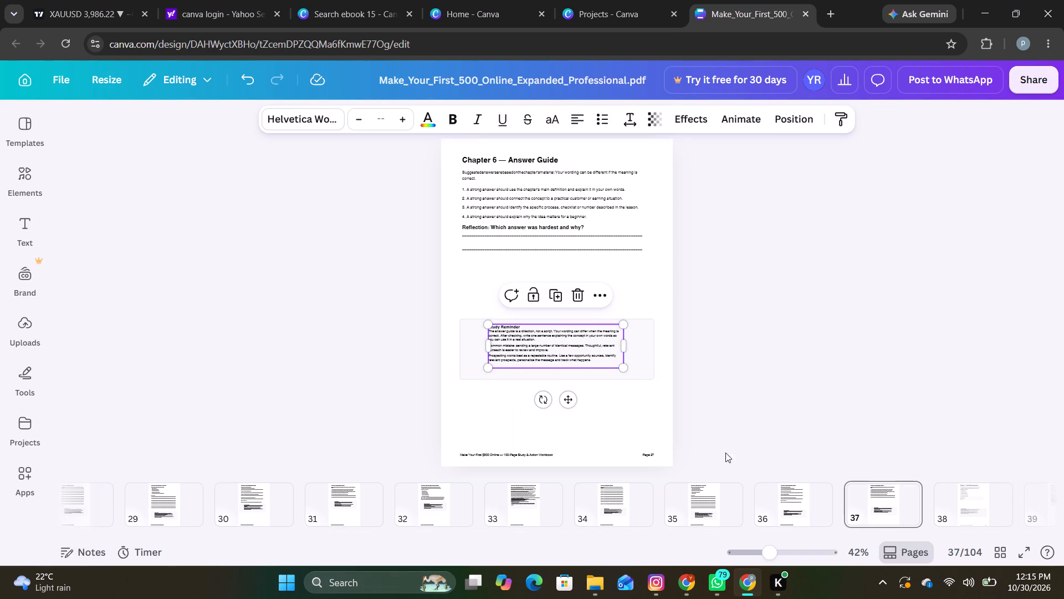
On page 38, Chapter 6 Real-World Assignment, centre the Completion Standard text inside its shaded box.
{"action": "scroll", "coordinate": [821, 492], "scroll_direction": "left", "scroll_amount": 4}
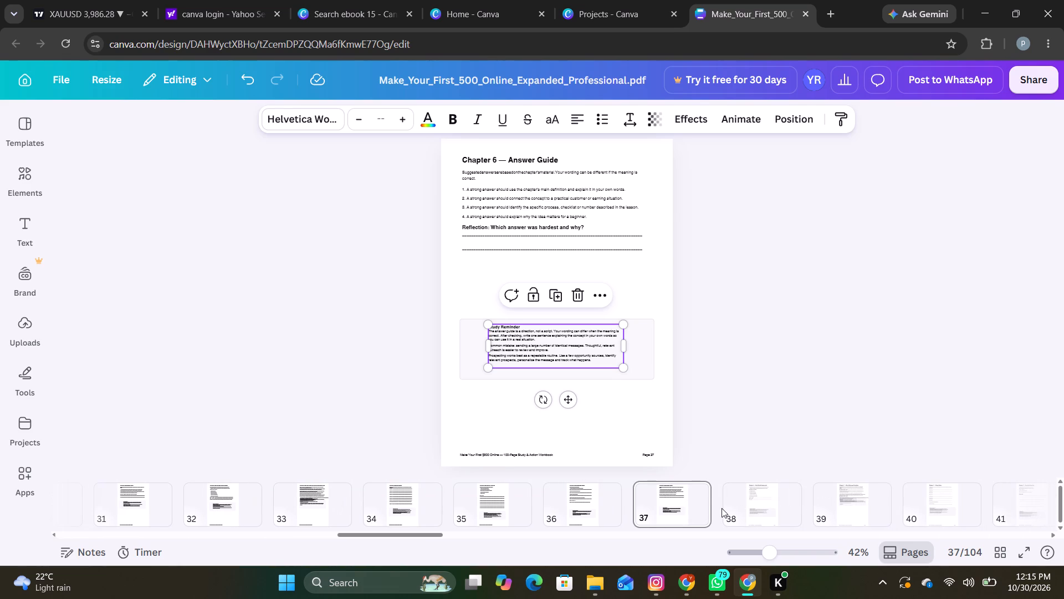
{"action": "left_click", "coordinate": [730, 508]}
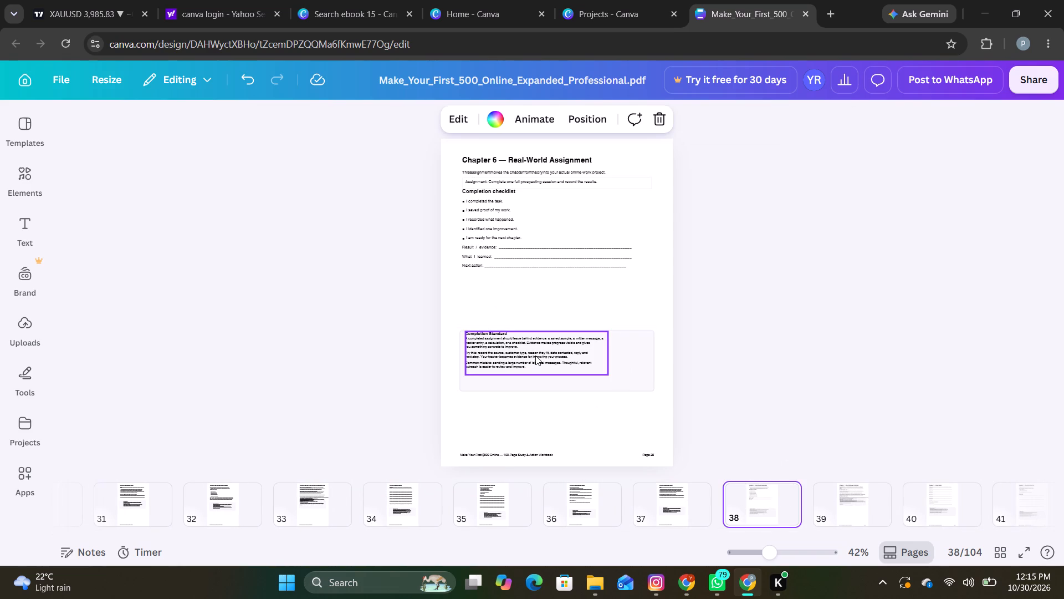
{"action": "left_click_drag", "start_coordinate": [535, 356], "coordinate": [561, 363]}
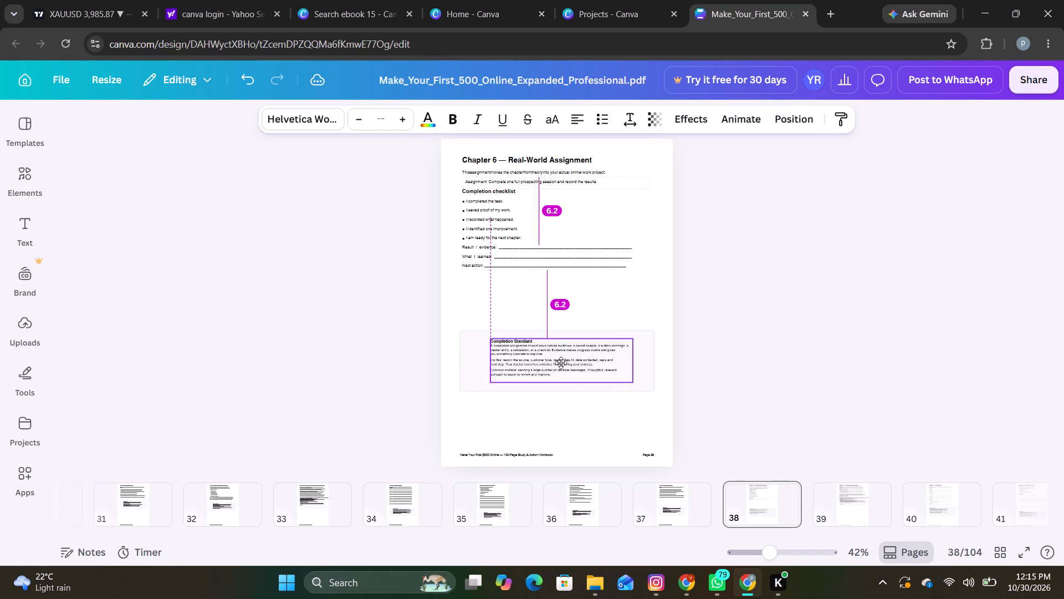
{"action": "left_click_drag", "start_coordinate": [561, 363], "coordinate": [557, 363]}
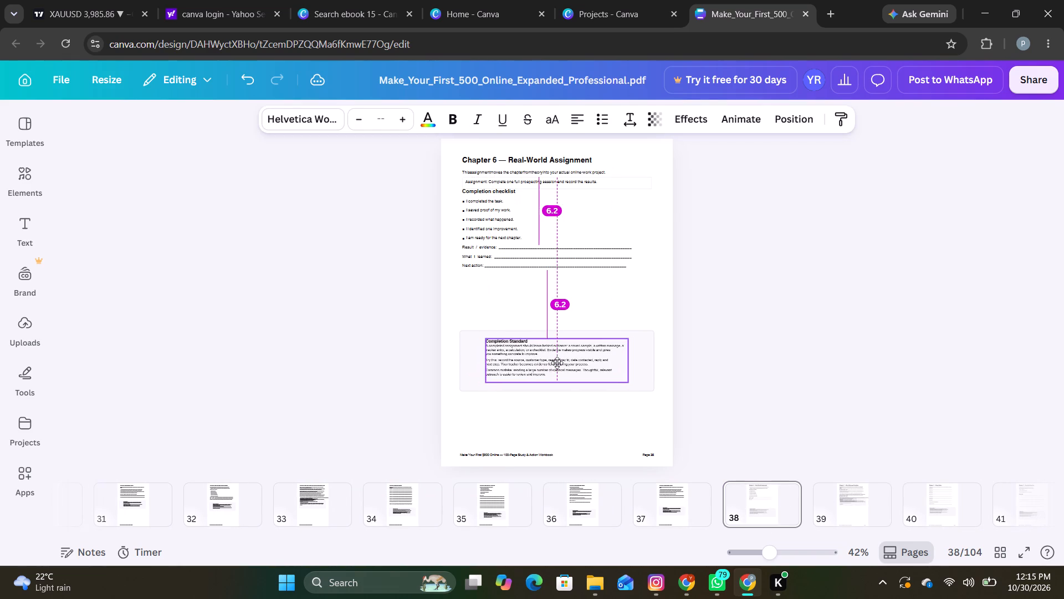
{"action": "left_click_drag", "start_coordinate": [557, 363], "coordinate": [555, 362]}
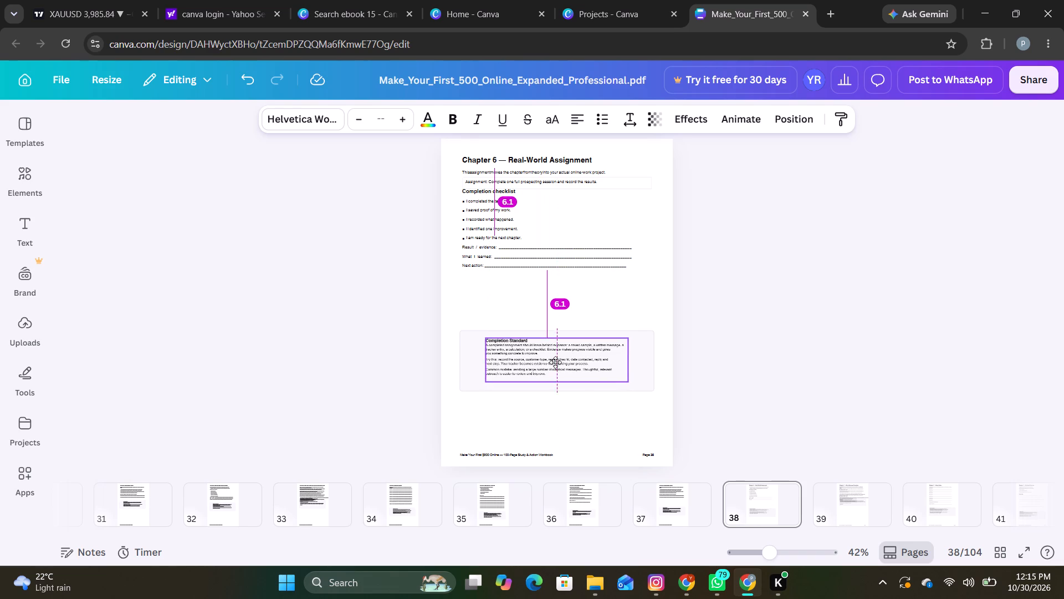
{"action": "left_click_drag", "start_coordinate": [555, 362], "coordinate": [554, 363]}
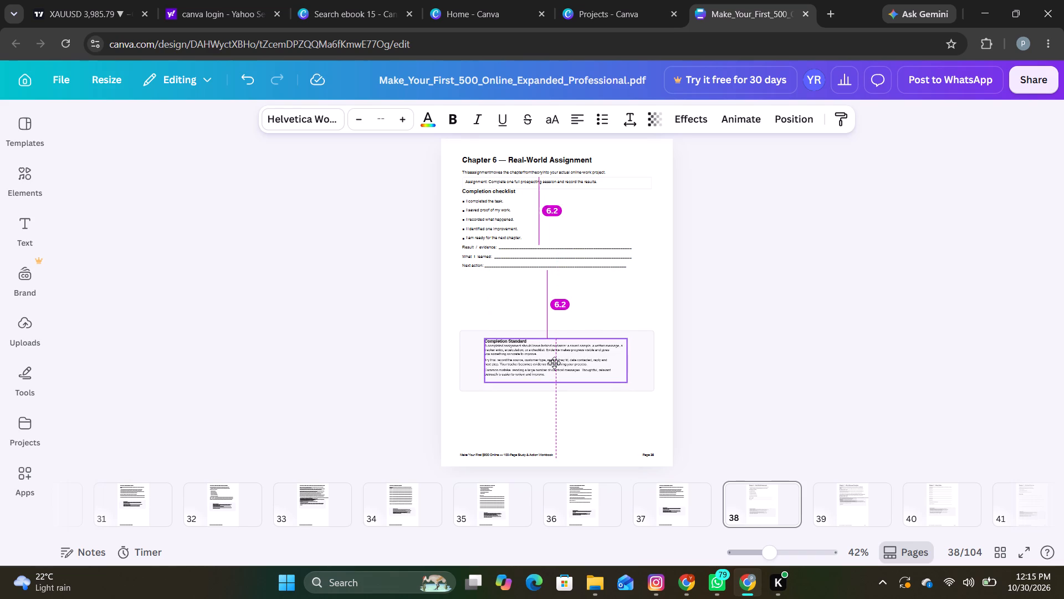
{"action": "left_click_drag", "start_coordinate": [554, 363], "coordinate": [553, 365]}
Skip page 39 and, on page 40, Chapter 7 Study Notes, centre the Reflection Builder text inside its shaded box.
{"action": "left_click", "coordinate": [857, 516]}
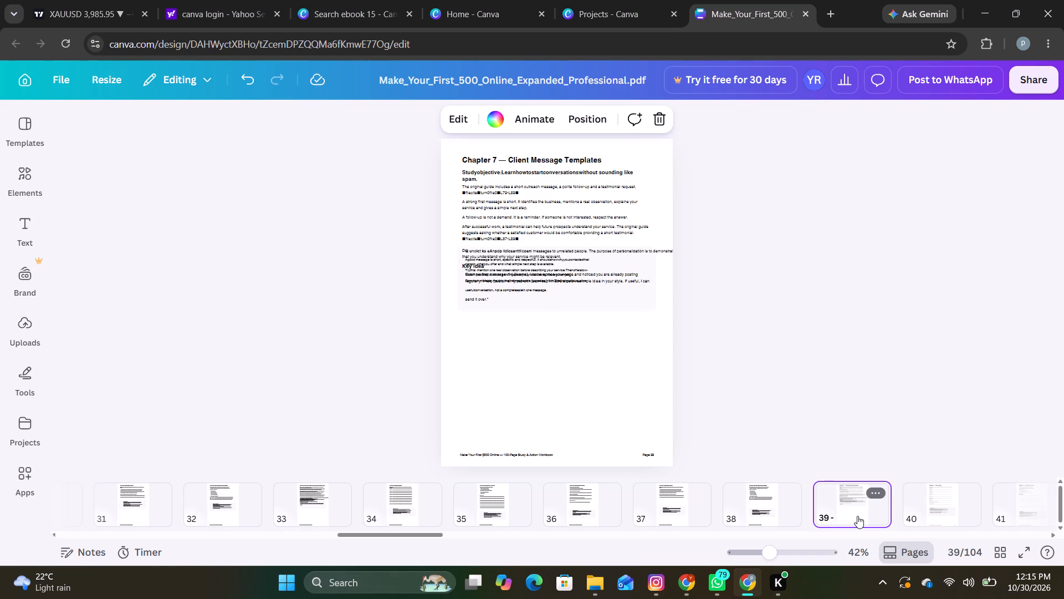
{"action": "left_click", "coordinate": [952, 515]}
{"action": "left_click_drag", "start_coordinate": [529, 352], "coordinate": [546, 359]}
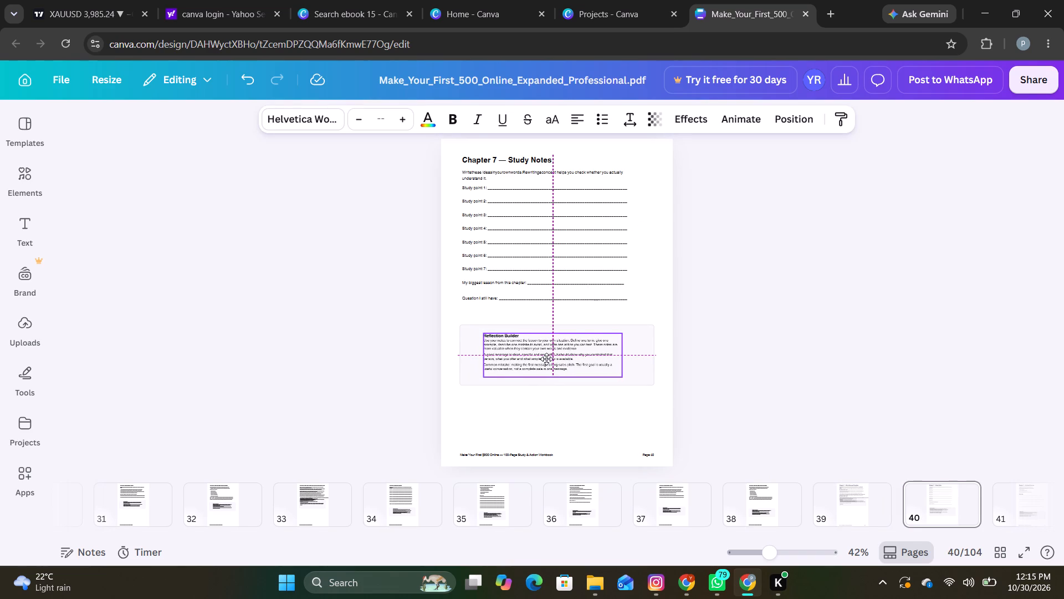
{"action": "left_click_drag", "start_coordinate": [546, 359], "coordinate": [545, 357]}
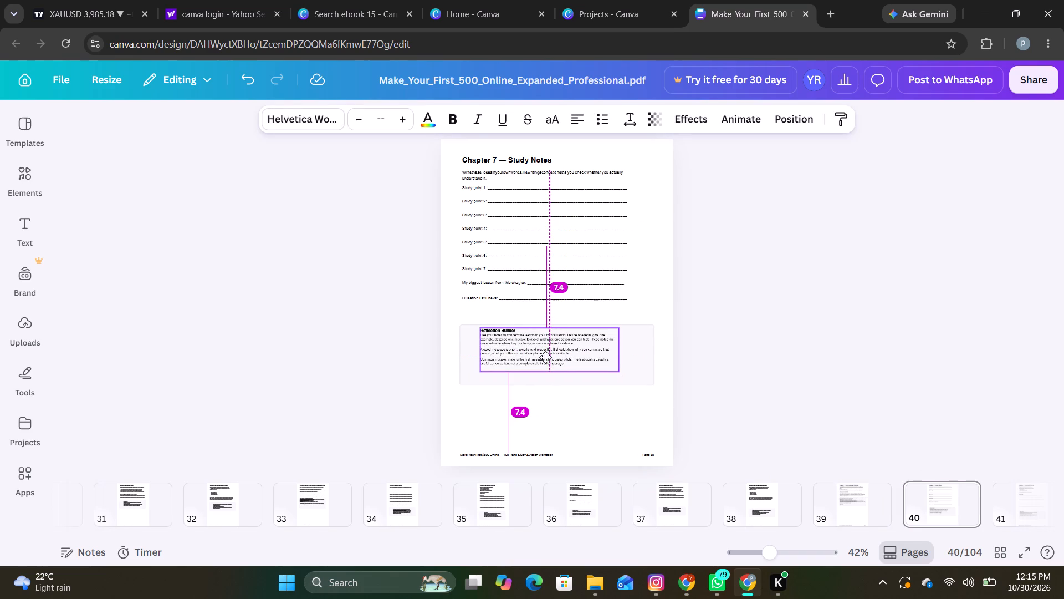
{"action": "left_click_drag", "start_coordinate": [545, 357], "coordinate": [545, 359]}
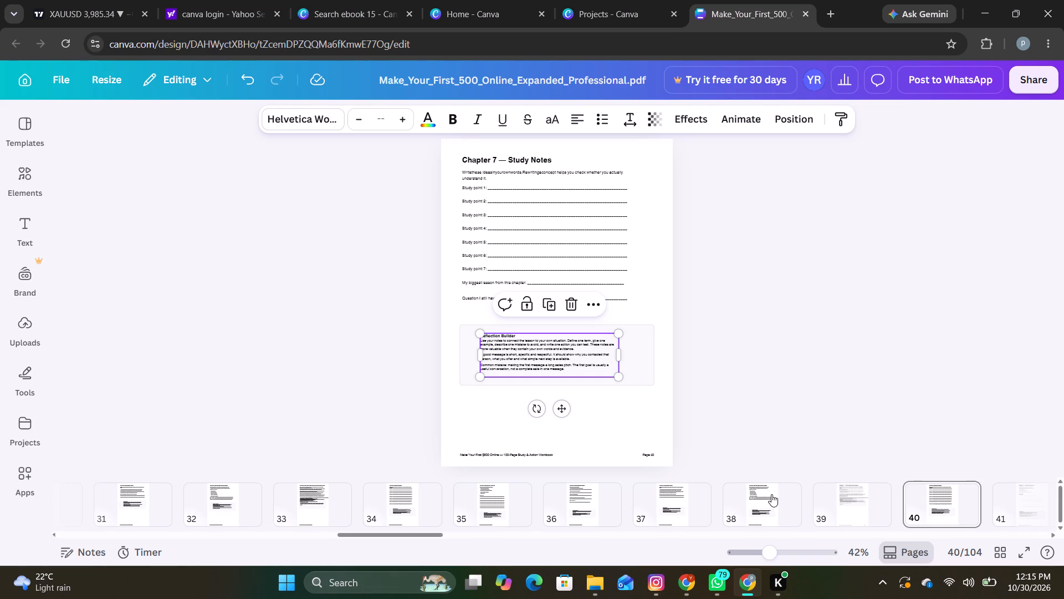
On page 41, Chapter 7 Practical Exercise, centre the Quality Check text inside its shaded box.
{"action": "scroll", "coordinate": [942, 509], "scroll_direction": "left", "scroll_amount": 4}
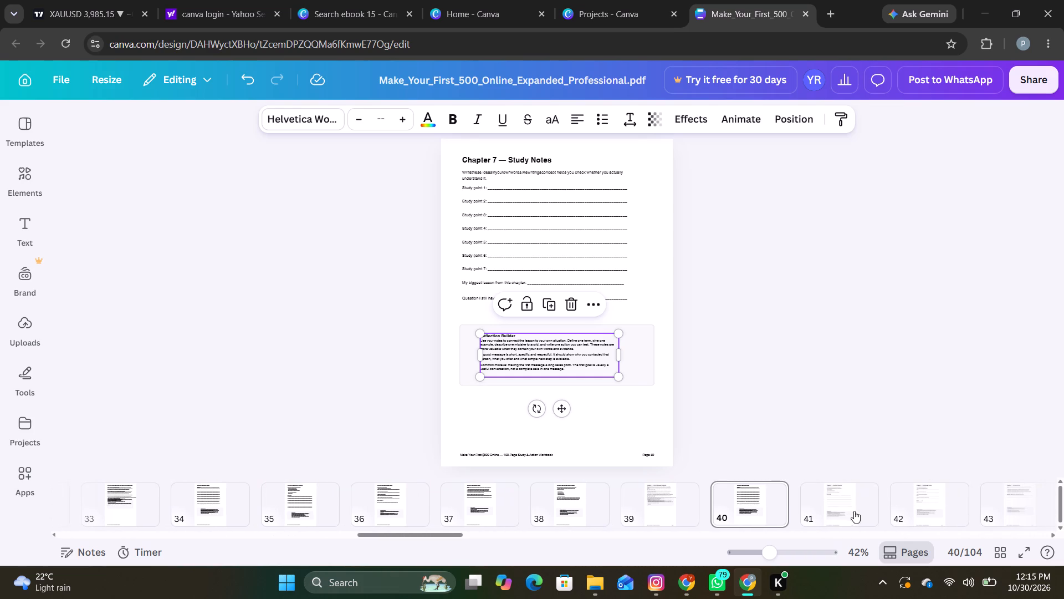
{"action": "left_click", "coordinate": [838, 507]}
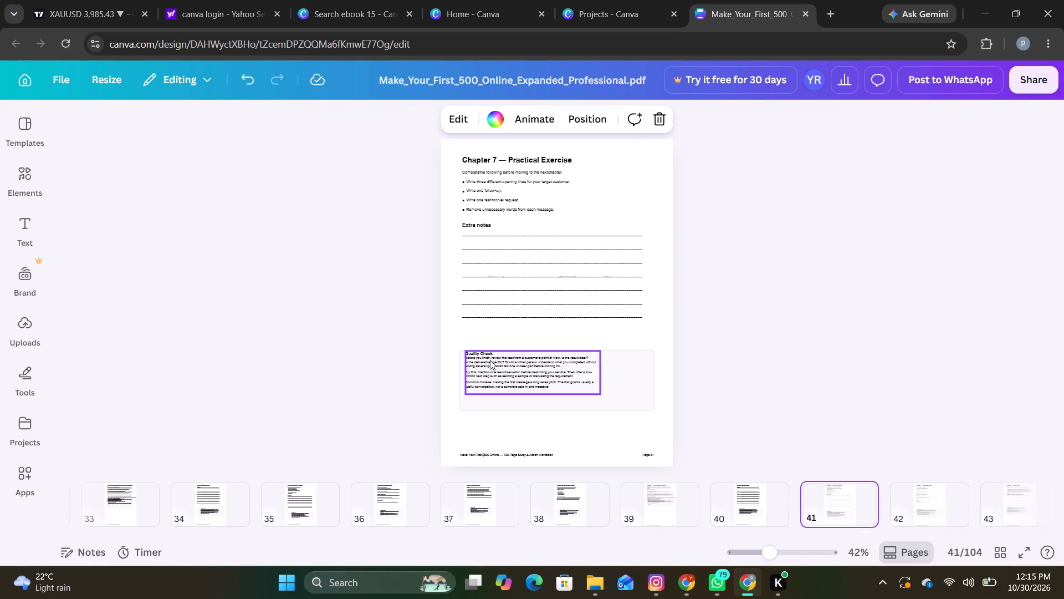
{"action": "left_click_drag", "start_coordinate": [490, 360], "coordinate": [508, 369]}
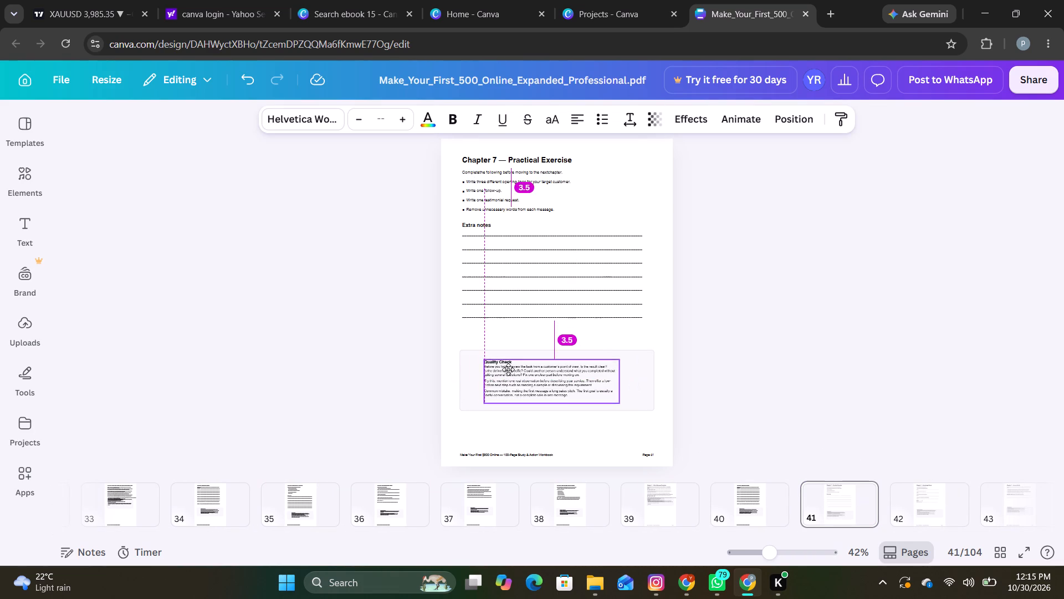
{"action": "left_click_drag", "start_coordinate": [508, 369], "coordinate": [513, 367]}
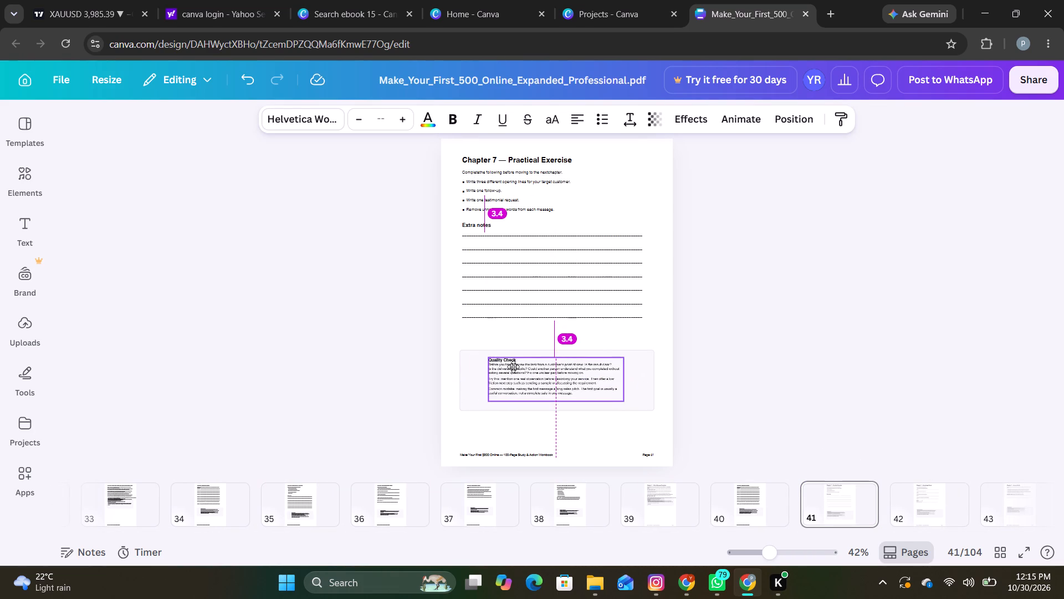
{"action": "left_click_drag", "start_coordinate": [513, 367], "coordinate": [513, 366]}
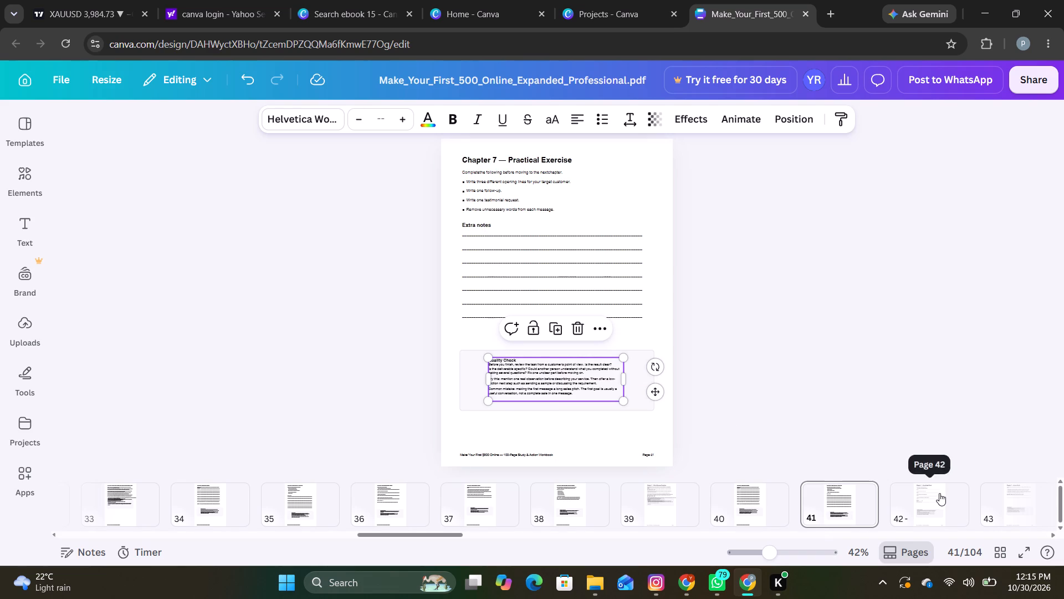
On page 42, Chapter 7 Knowledge Check, centre the Self-Check Strategy text inside its shaded box.
{"action": "left_click", "coordinate": [939, 493]}
{"action": "left_click_drag", "start_coordinate": [489, 337], "coordinate": [492, 339]}
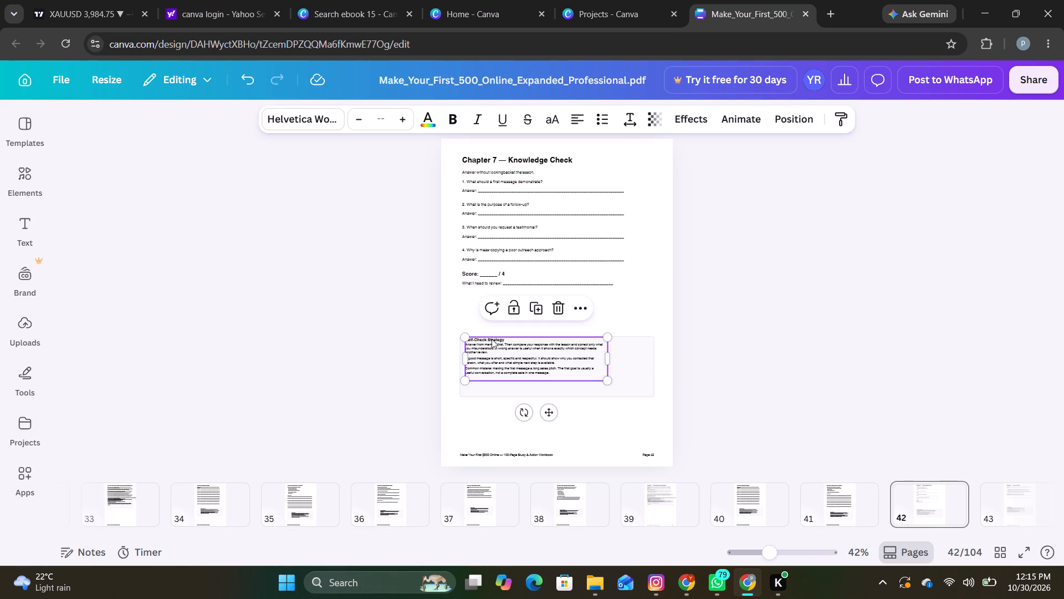
{"action": "left_click_drag", "start_coordinate": [492, 339], "coordinate": [526, 359]}
{"action": "left_click_drag", "start_coordinate": [507, 357], "coordinate": [535, 367]}
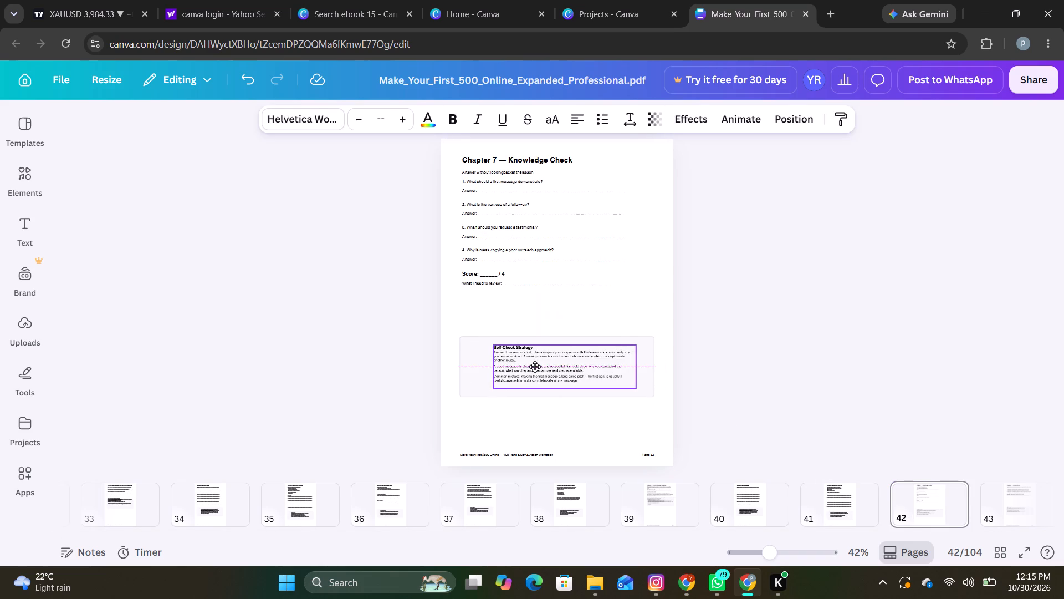
{"action": "left_click_drag", "start_coordinate": [535, 367], "coordinate": [530, 362]}
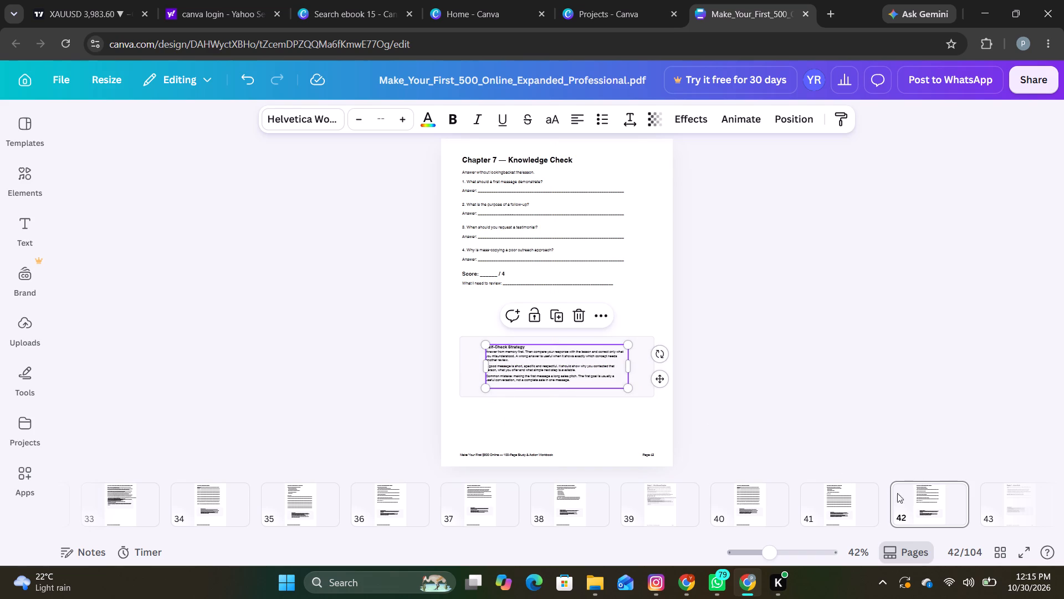
On page 43, Chapter 7 Answer Guide, centre the Study Reminder text inside its shaded box.
{"action": "left_click", "coordinate": [1009, 511]}
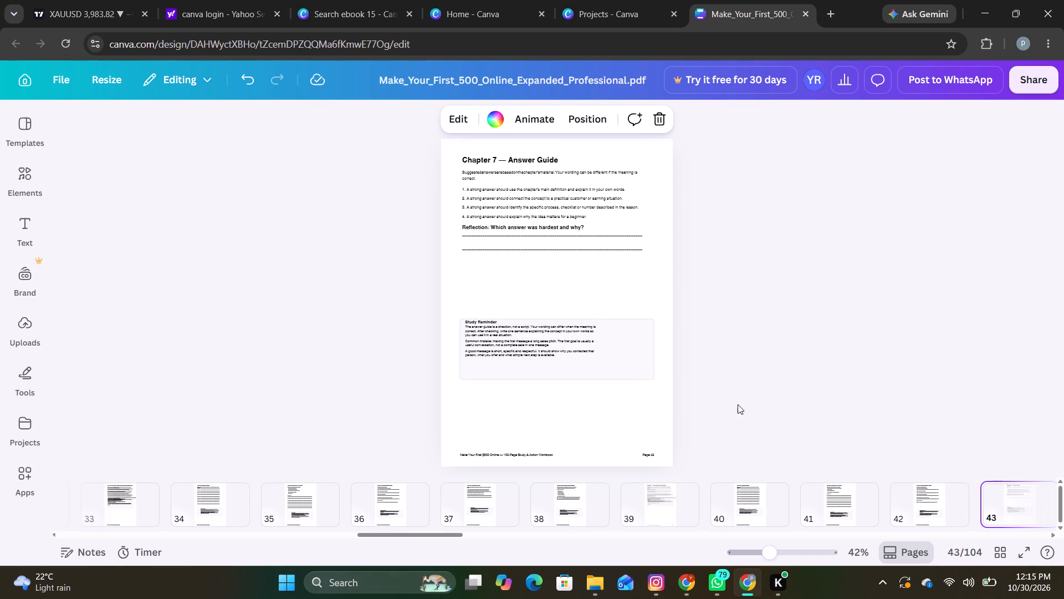
{"action": "left_click_drag", "start_coordinate": [516, 341], "coordinate": [519, 344]}
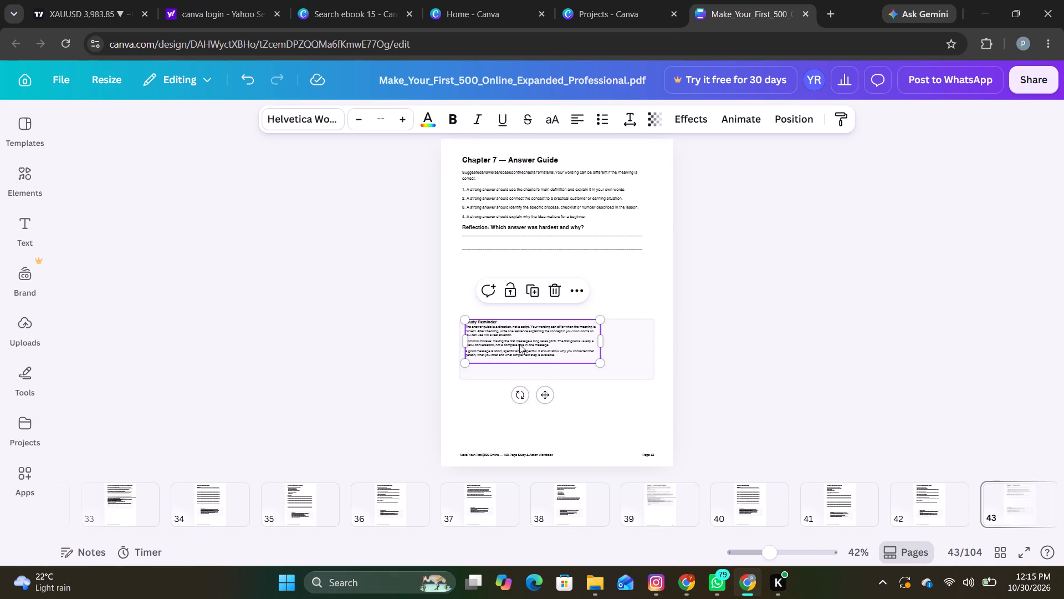
{"action": "left_click_drag", "start_coordinate": [519, 344], "coordinate": [536, 349]}
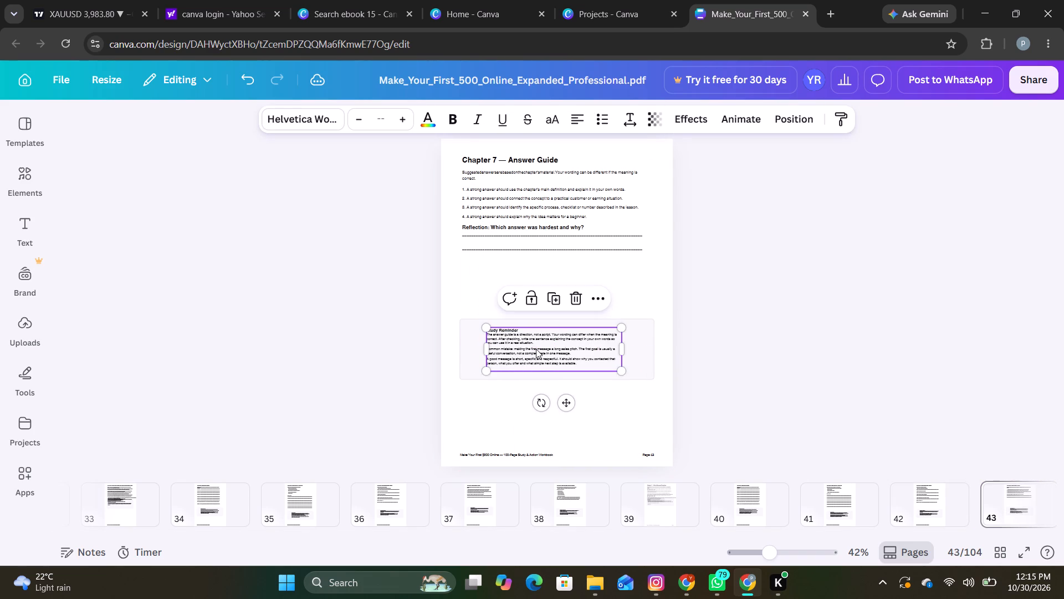
On page 44, Chapter 7 Real-World Assignment, centre the Completion Standard text inside its shaded box.
{"action": "scroll", "coordinate": [869, 496], "scroll_direction": "left", "scroll_amount": 7}
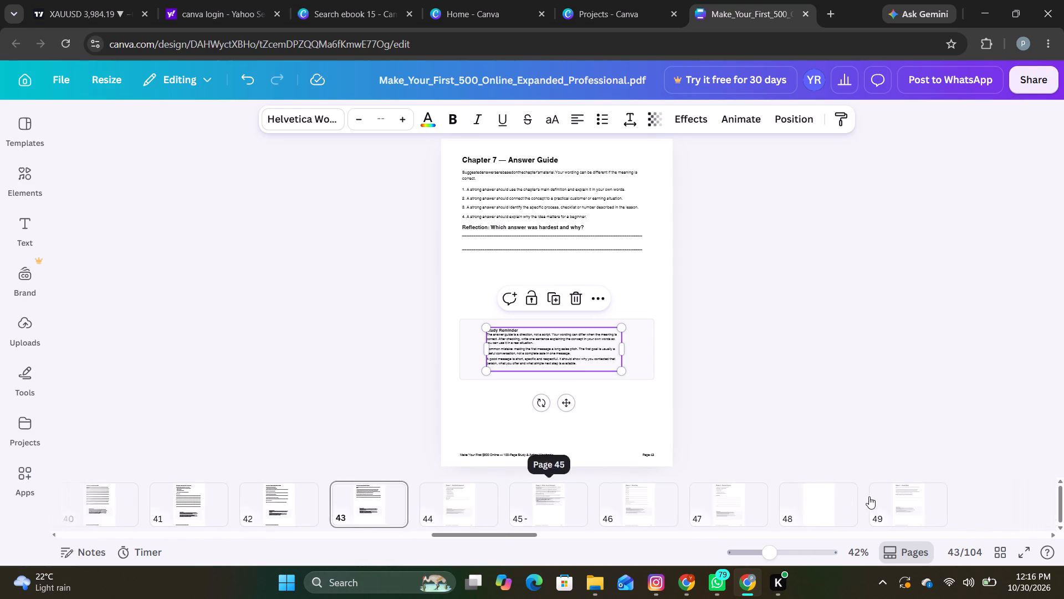
{"action": "scroll", "coordinate": [869, 496], "scroll_direction": "left", "scroll_amount": 1}
{"action": "left_click", "coordinate": [381, 511]}
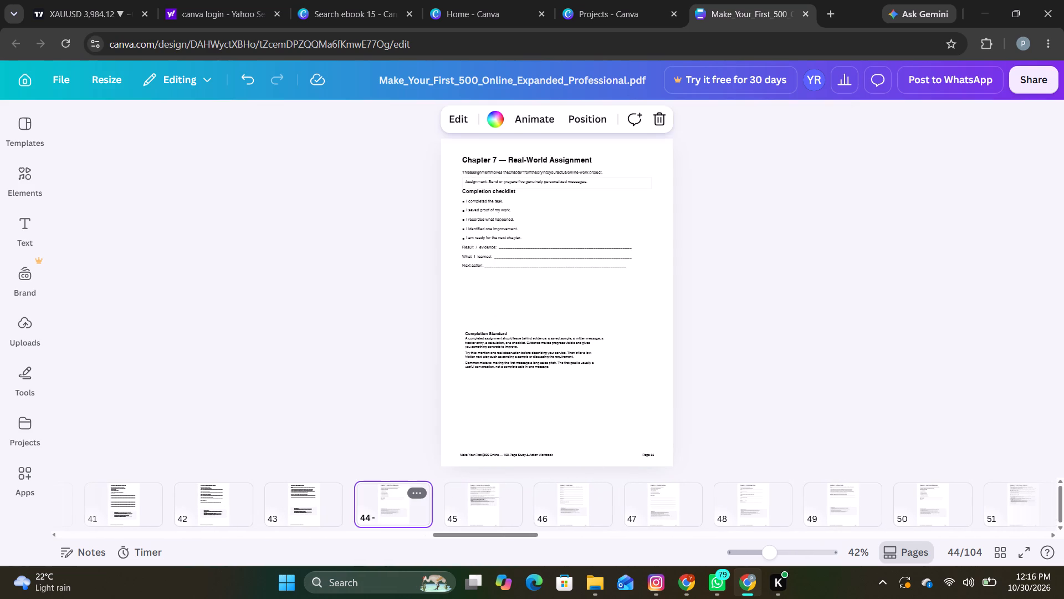
{"action": "left_click_drag", "start_coordinate": [524, 344], "coordinate": [525, 347]}
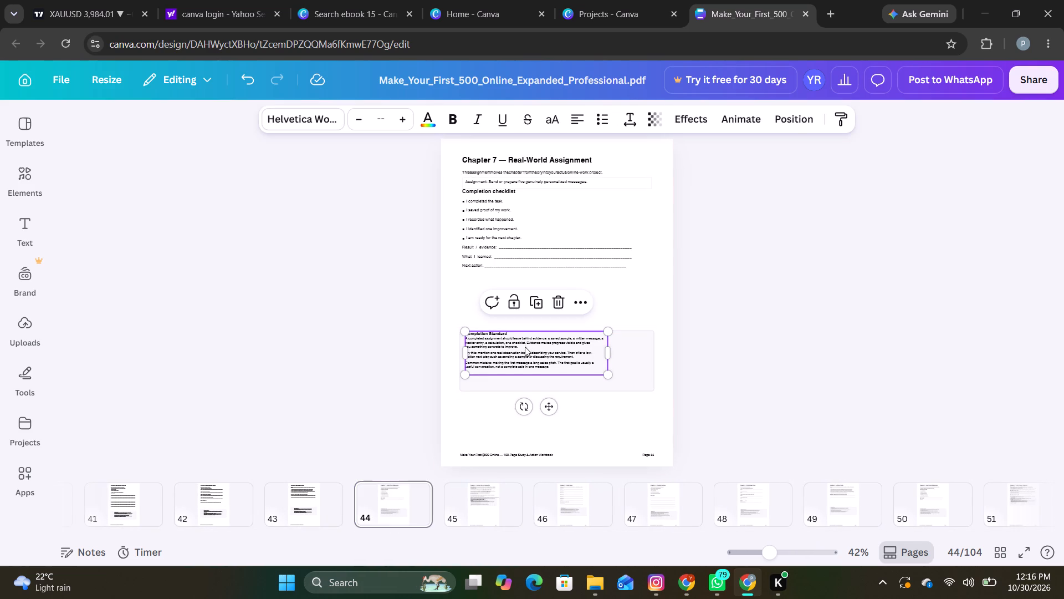
{"action": "left_click_drag", "start_coordinate": [525, 347], "coordinate": [543, 347]}
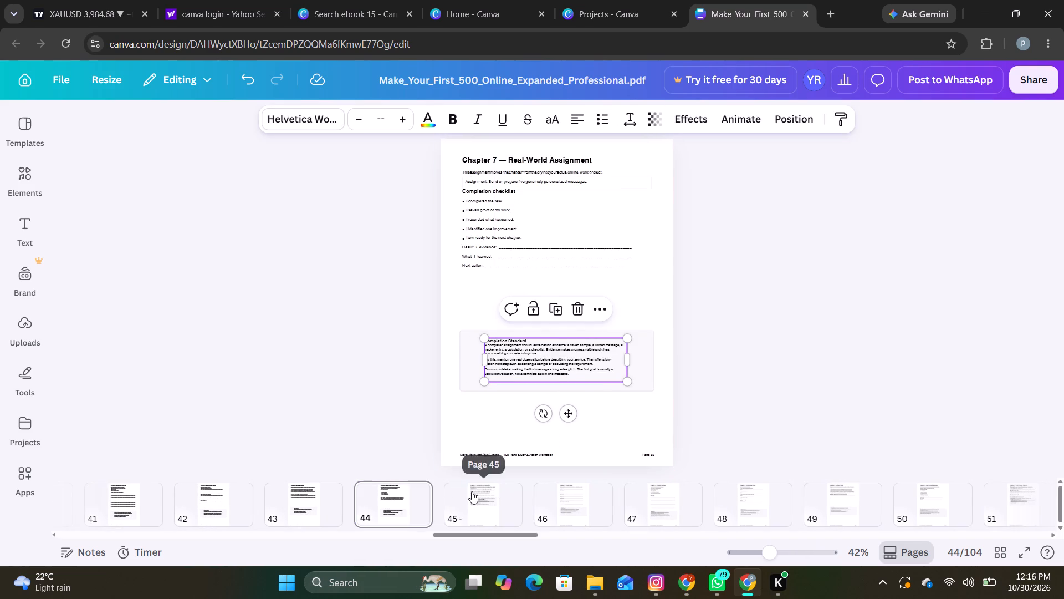
Skip page 45 and, on page 46, Chapter 8 Study Notes, centre the Reflection Builder text inside its shaded box.
{"action": "left_click", "coordinate": [472, 491]}
{"action": "left_click", "coordinate": [553, 517]}
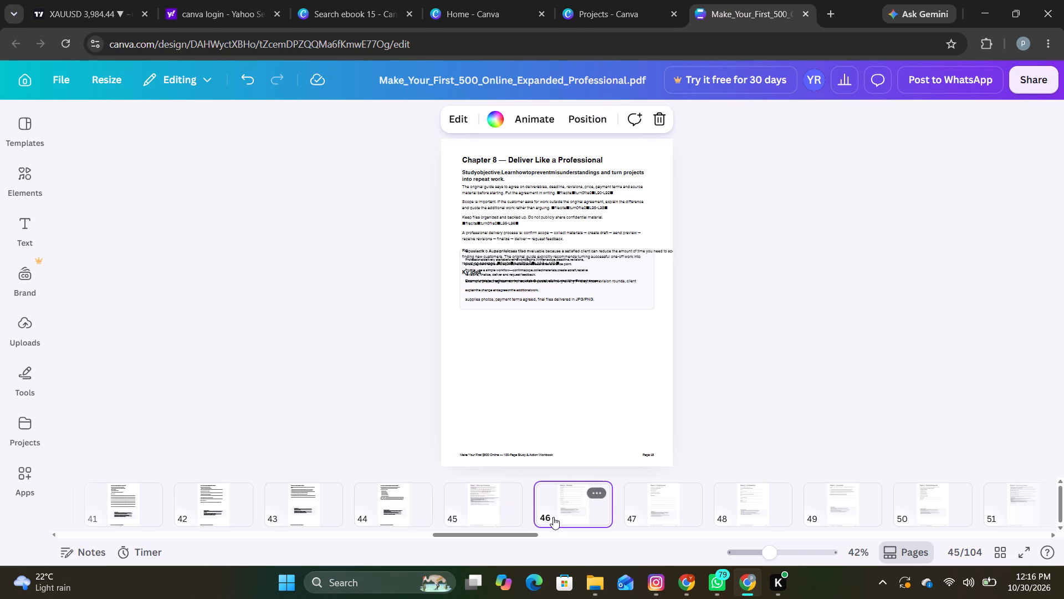
{"action": "left_click", "coordinate": [553, 517]}
{"action": "left_click_drag", "start_coordinate": [511, 356], "coordinate": [521, 357]}
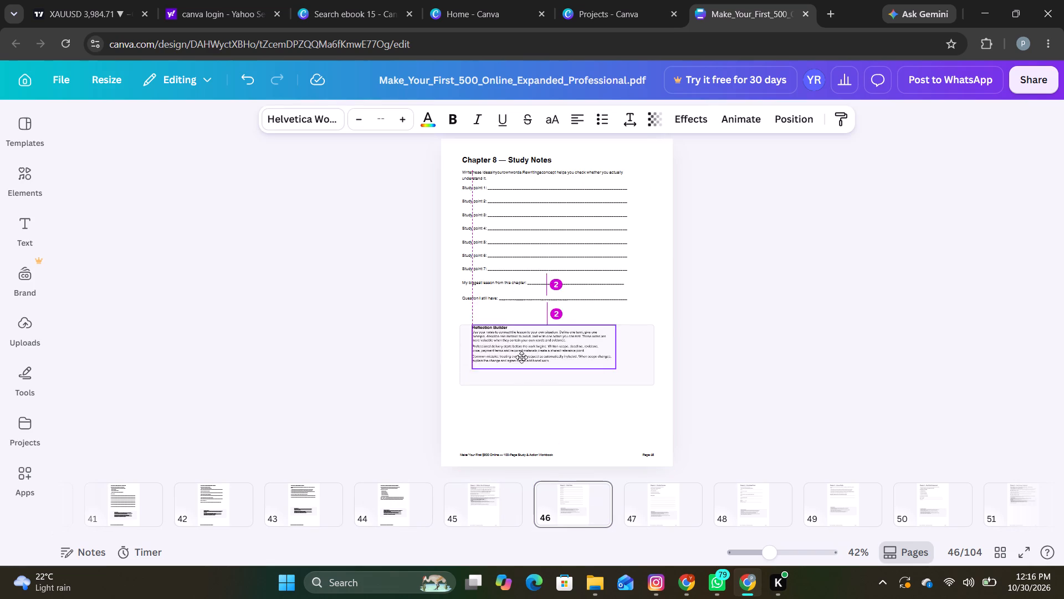
{"action": "left_click_drag", "start_coordinate": [521, 357], "coordinate": [532, 364]}
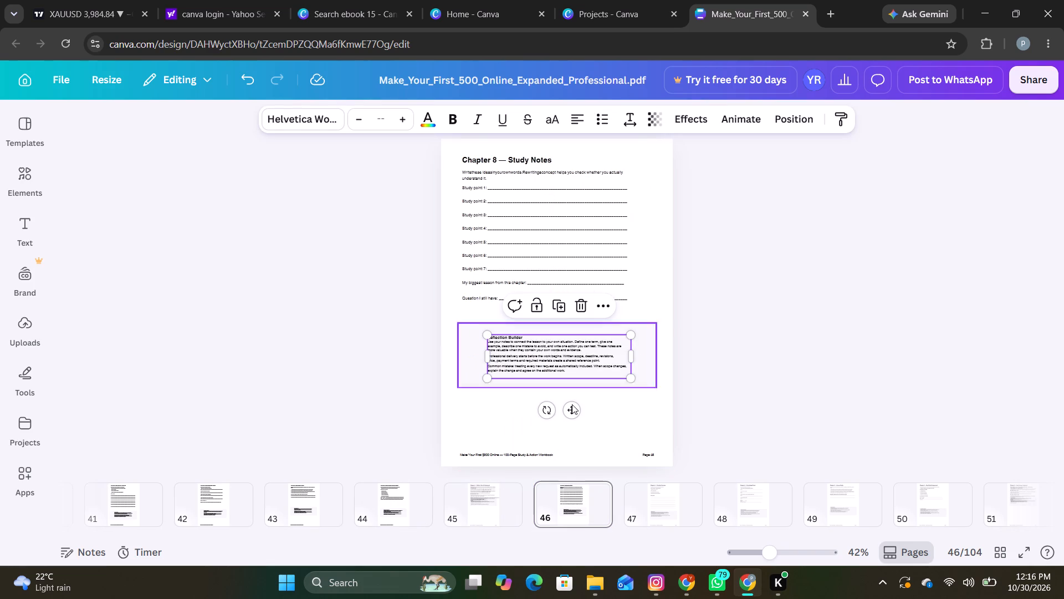
On page 47, Chapter 8 Practical Exercise, centre the Quality Check text inside its shaded box.
{"action": "left_click", "coordinate": [646, 505]}
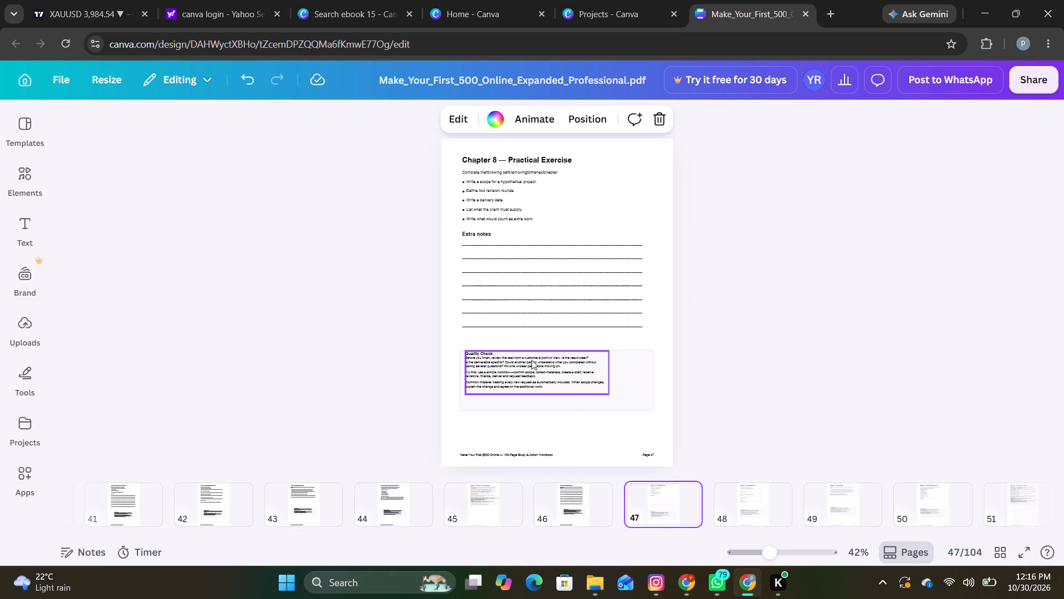
{"action": "left_click_drag", "start_coordinate": [531, 360], "coordinate": [549, 369]}
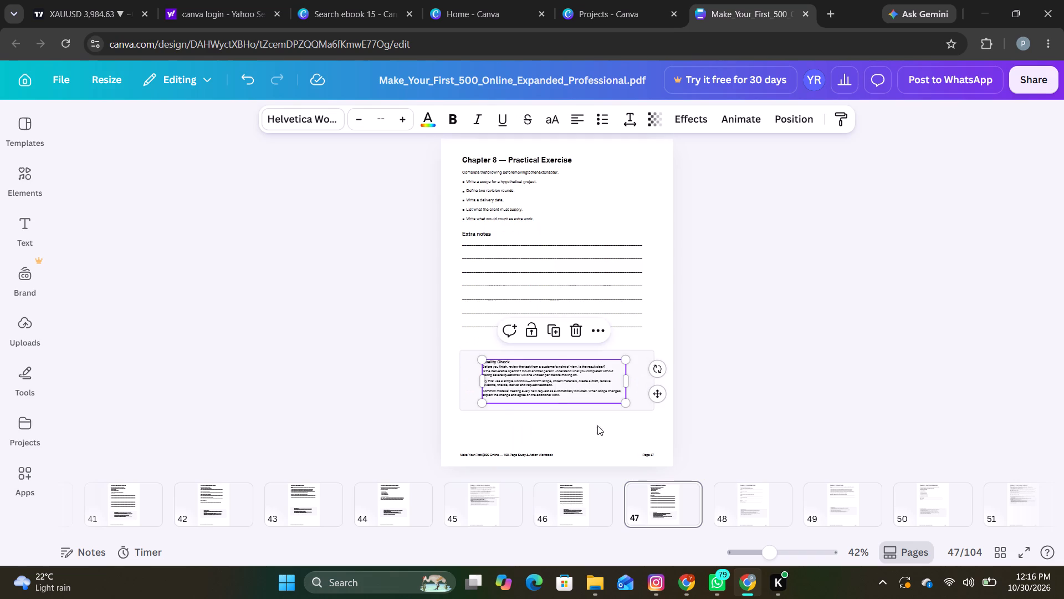
On page 48, Chapter 8 Knowledge Check, move the Self-Check Strategy text toward the middle of its shaded box.
{"action": "left_click", "coordinate": [733, 514]}
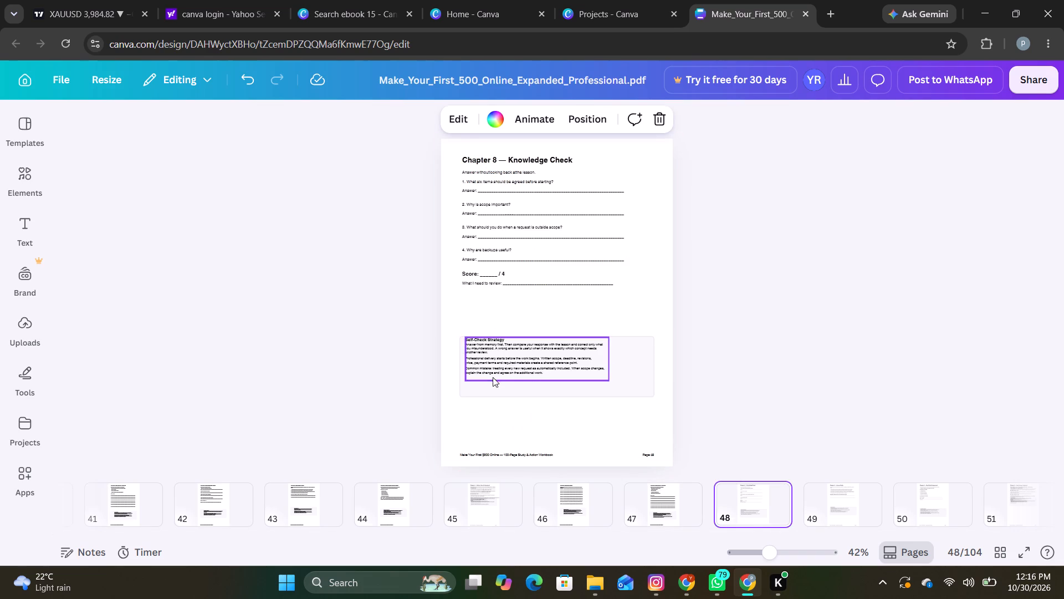
{"action": "left_click_drag", "start_coordinate": [493, 368], "coordinate": [516, 375]}
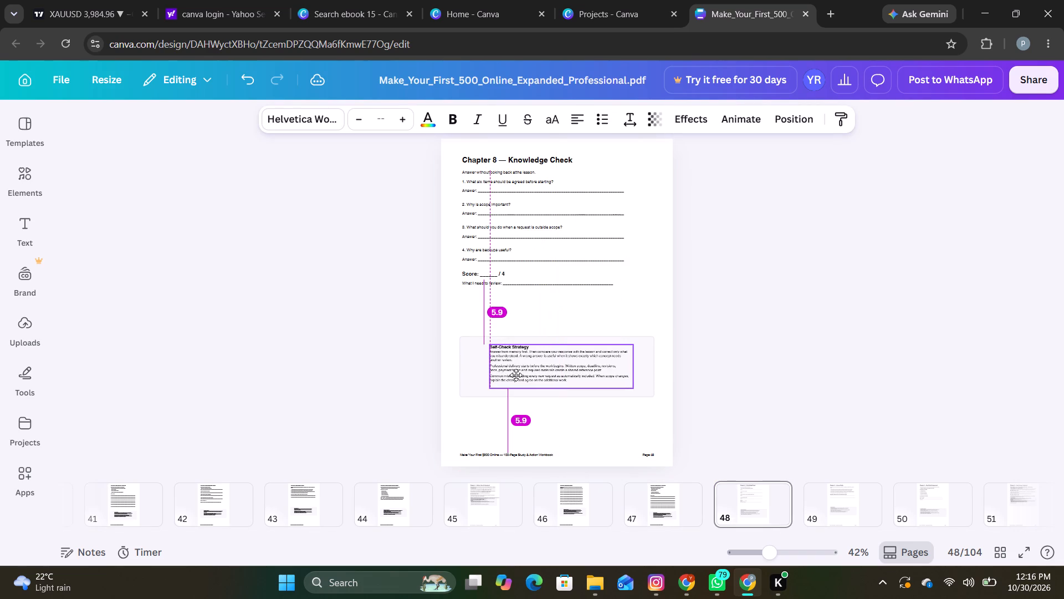
{"action": "left_click_drag", "start_coordinate": [516, 375], "coordinate": [517, 374]}
On page 49, Chapter 8 Answer Guide, centre the Study Reminder text inside its shaded box.
{"action": "left_click", "coordinate": [847, 495]}
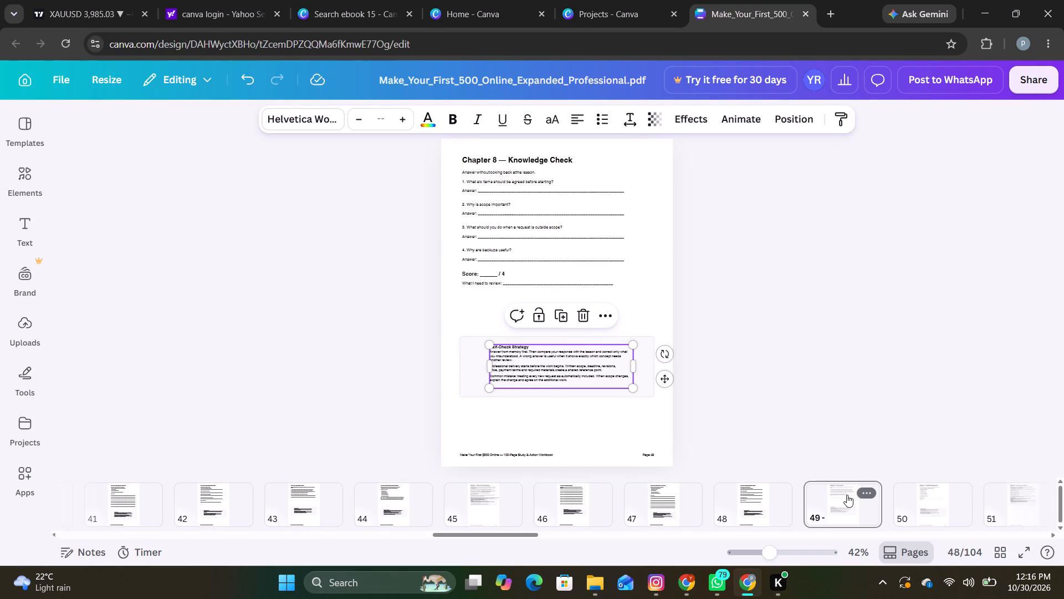
{"action": "left_click_drag", "start_coordinate": [534, 333], "coordinate": [563, 343]}
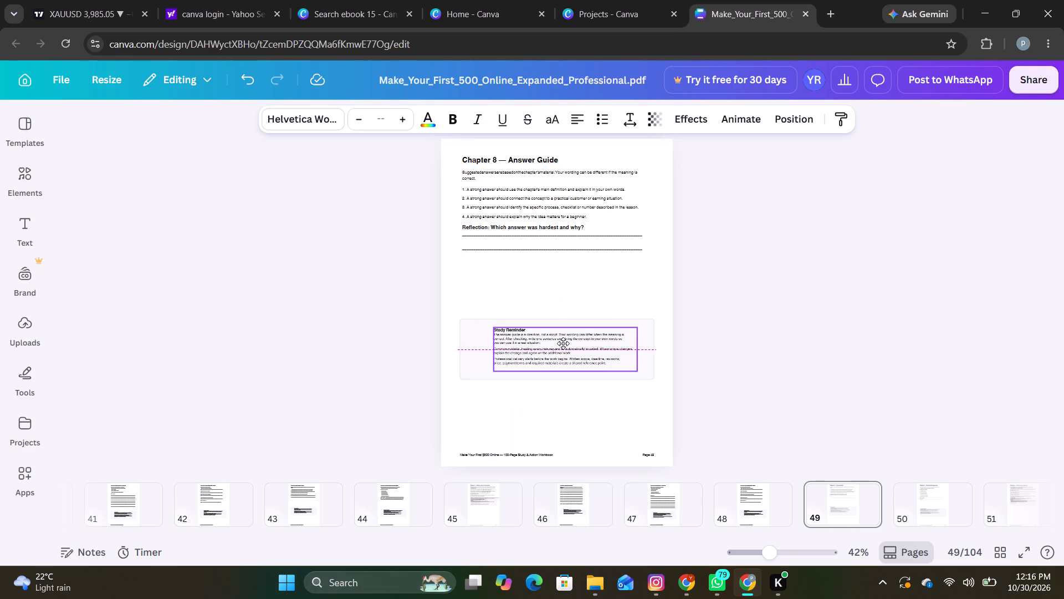
{"action": "left_click_drag", "start_coordinate": [563, 343], "coordinate": [560, 340]}
On page 50, Chapter 8 Real-World Assignment, centre the Completion Standard text inside its shaded box.
{"action": "left_click", "coordinate": [909, 500]}
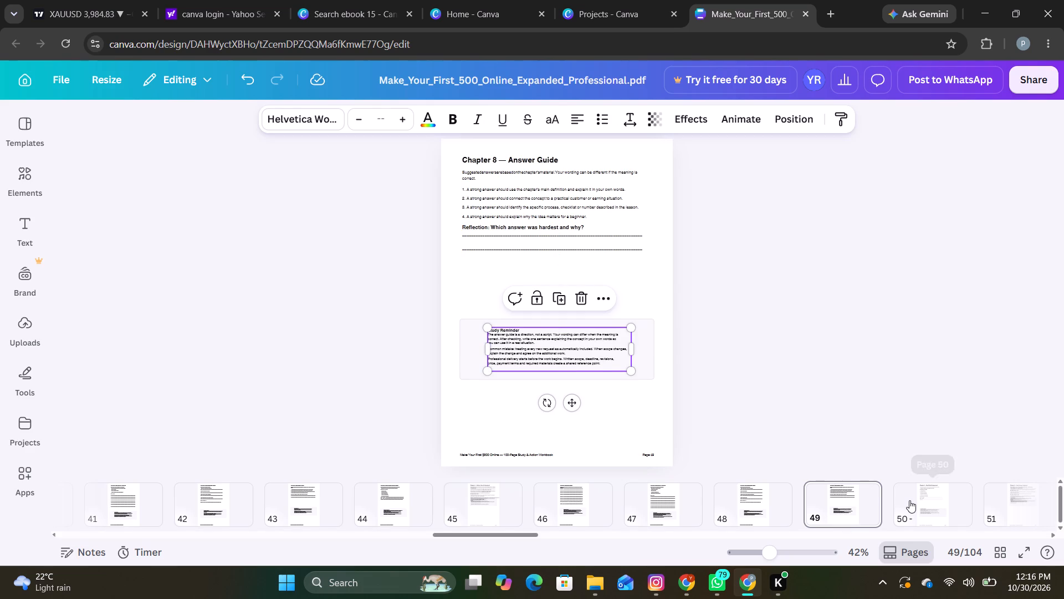
{"action": "left_click_drag", "start_coordinate": [507, 356], "coordinate": [528, 357]}
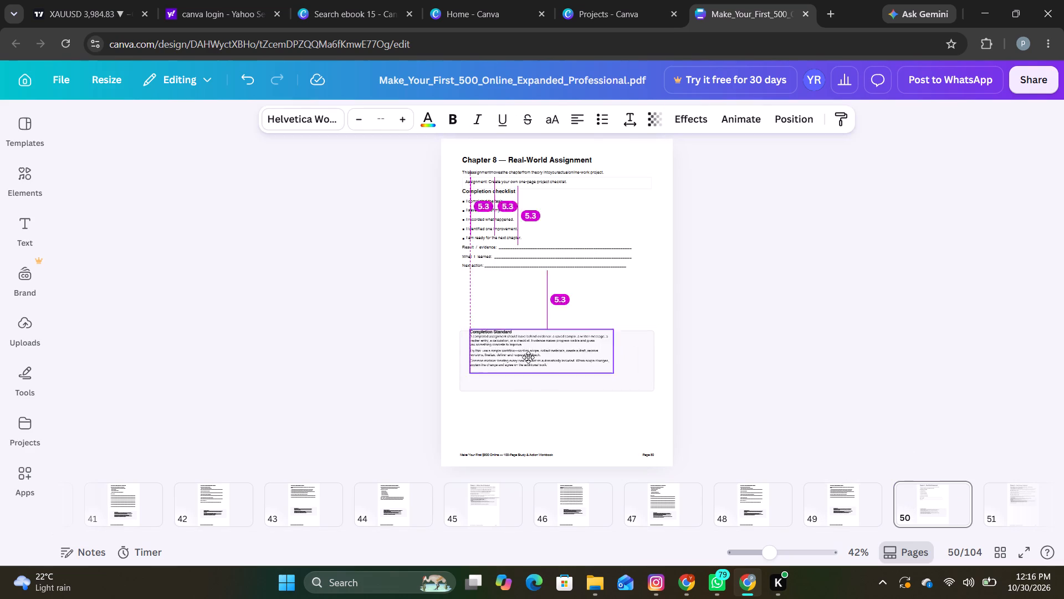
{"action": "left_click_drag", "start_coordinate": [528, 357], "coordinate": [529, 359]}
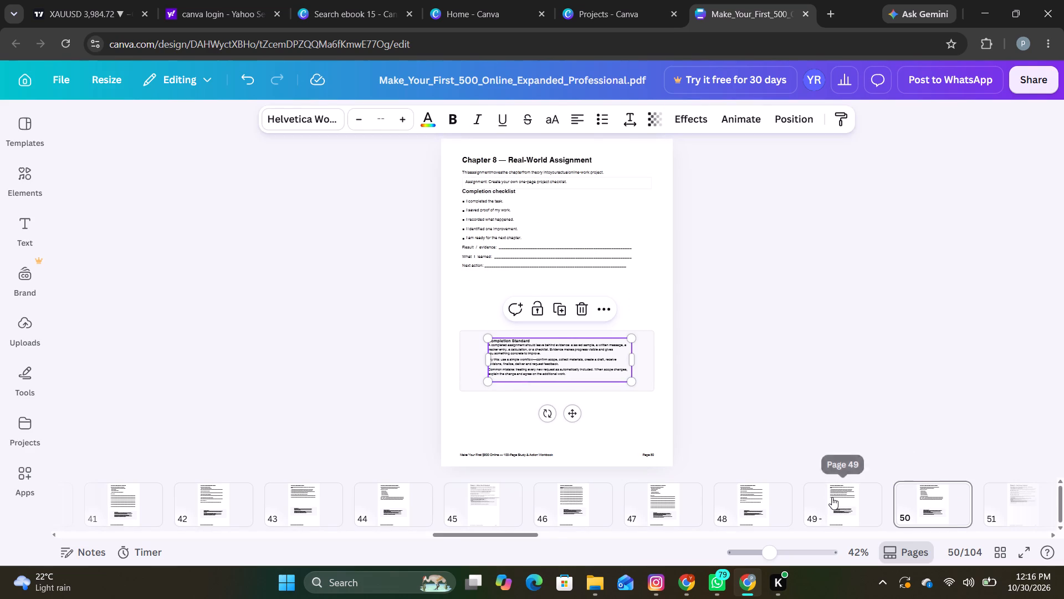
Skip page 51 and, on page 52, Chapter 9 Study Notes, centre the Reflection Builder text inside its shaded box.
{"action": "scroll", "coordinate": [832, 497], "scroll_direction": "left", "scroll_amount": 3}
{"action": "left_click", "coordinate": [800, 497]}
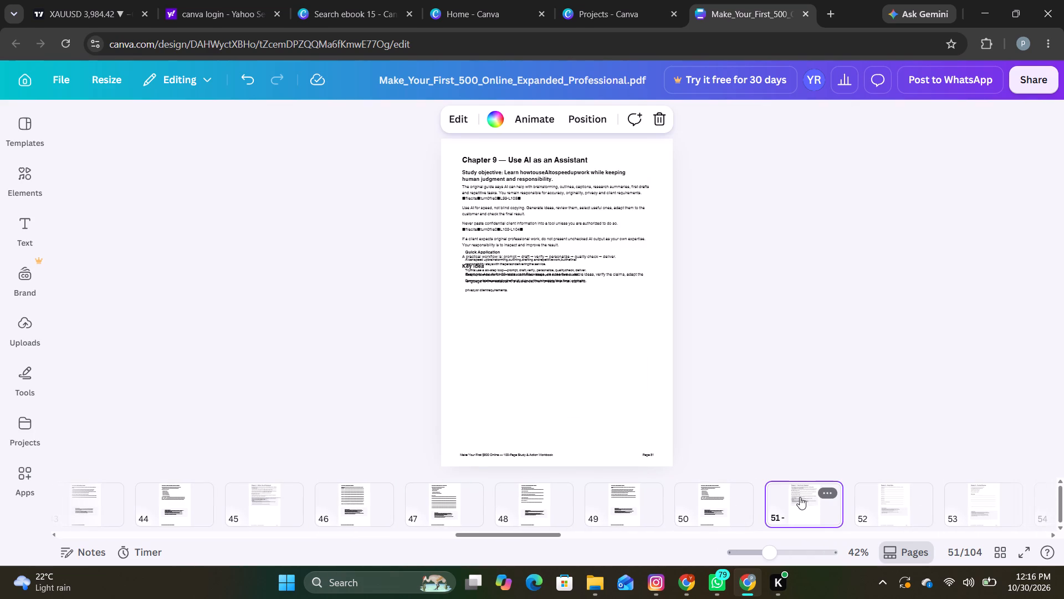
{"action": "left_click", "coordinate": [873, 506]}
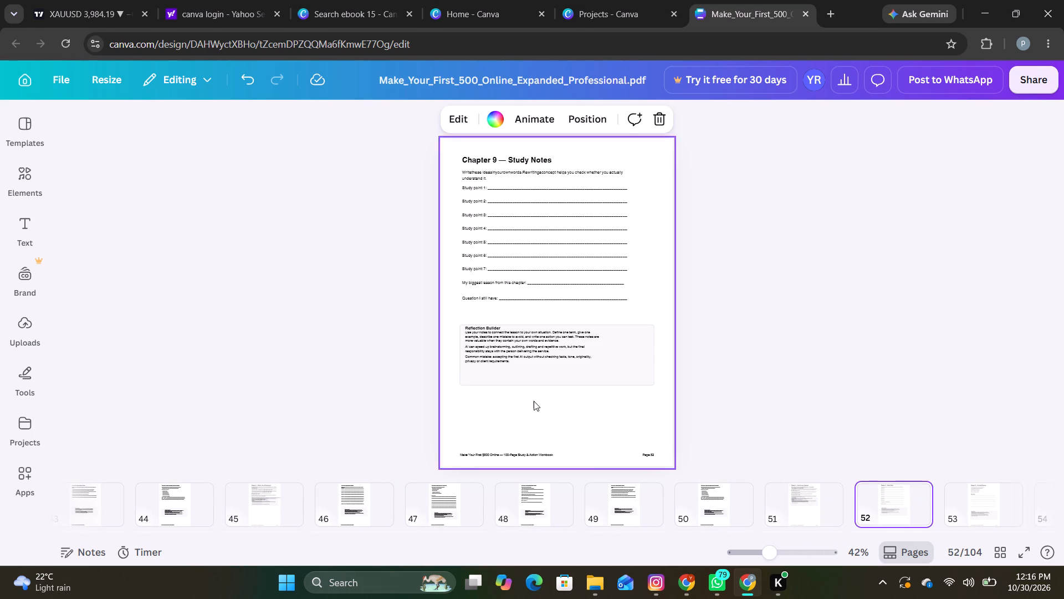
{"action": "left_click_drag", "start_coordinate": [474, 352], "coordinate": [493, 358]}
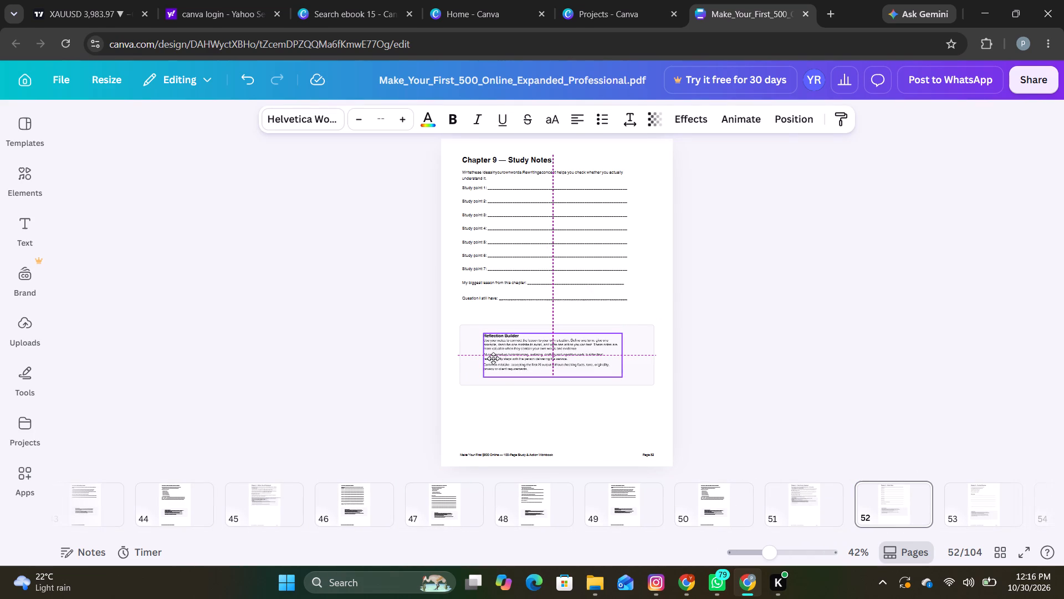
{"action": "left_click_drag", "start_coordinate": [493, 358], "coordinate": [495, 358]}
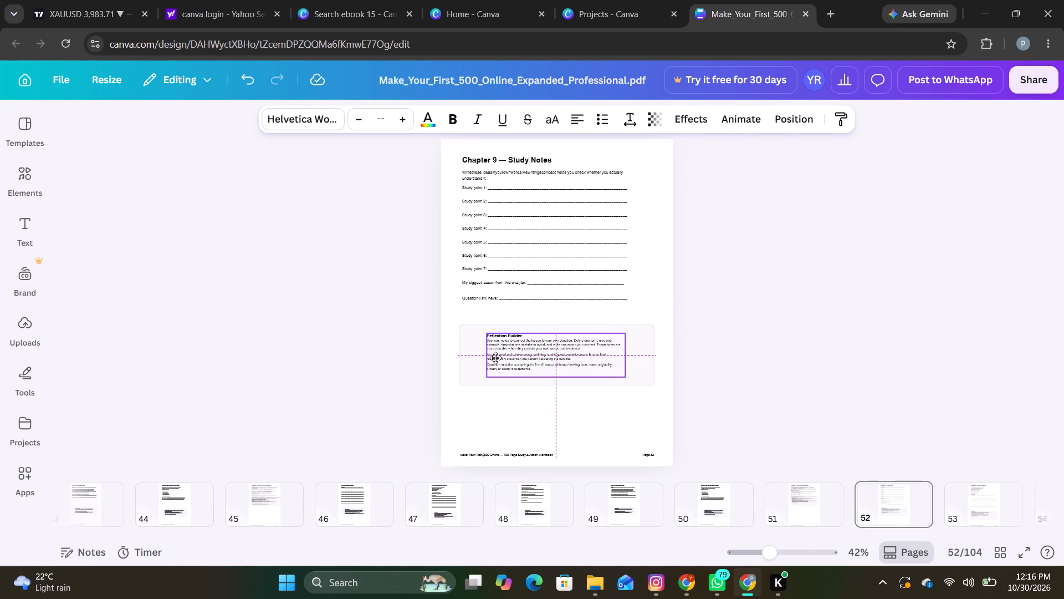
{"action": "left_click_drag", "start_coordinate": [495, 358], "coordinate": [497, 359]}
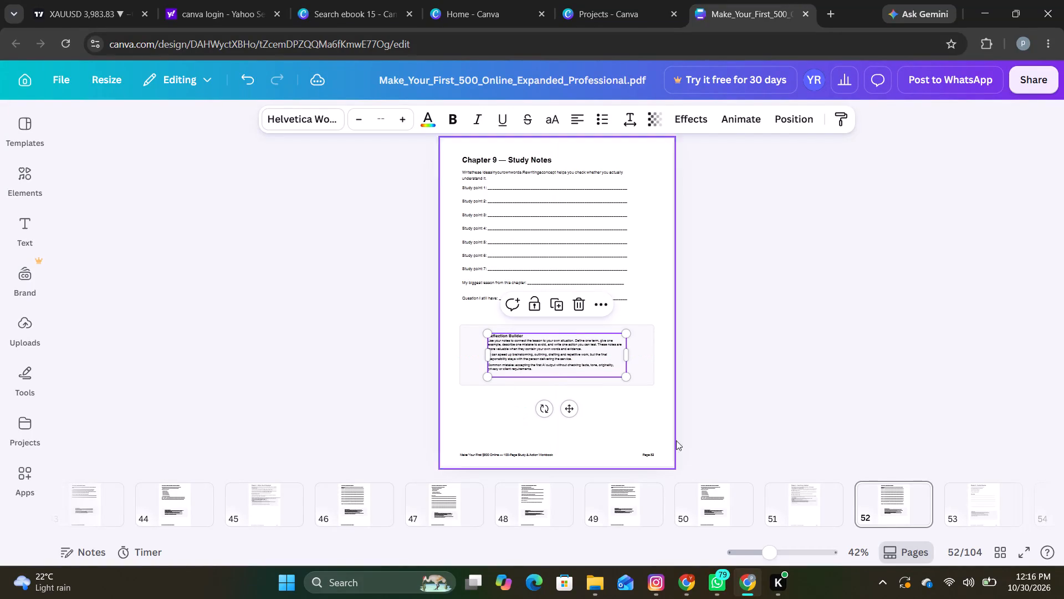
On page 53, Chapter 9 Practical Exercise, centre the Quality Check text inside its shaded box.
{"action": "scroll", "coordinate": [843, 518], "scroll_direction": "left", "scroll_amount": 4}
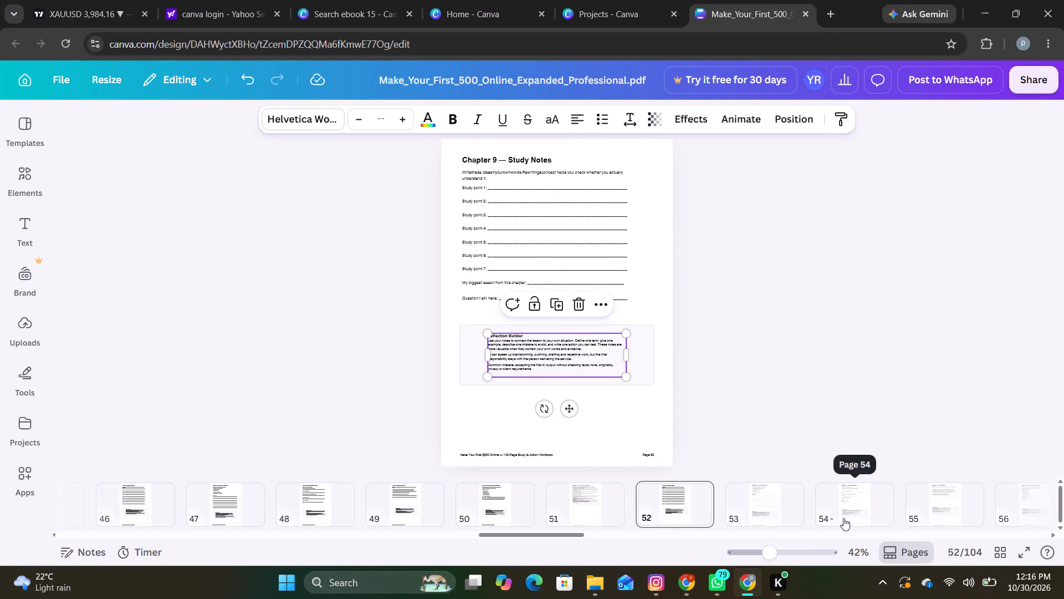
{"action": "left_click", "coordinate": [770, 508]}
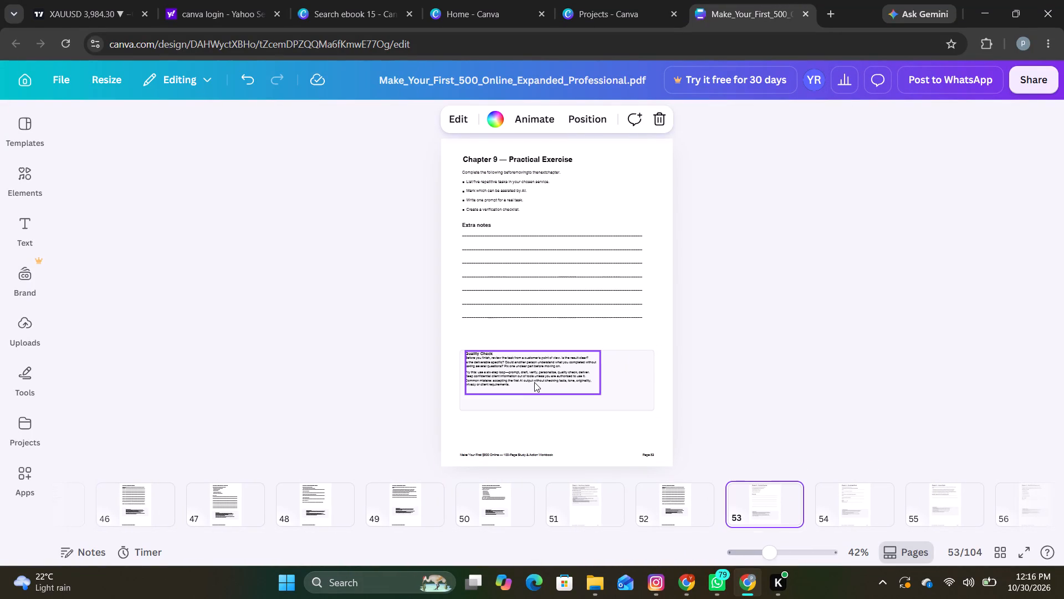
{"action": "left_click_drag", "start_coordinate": [534, 382], "coordinate": [559, 389]}
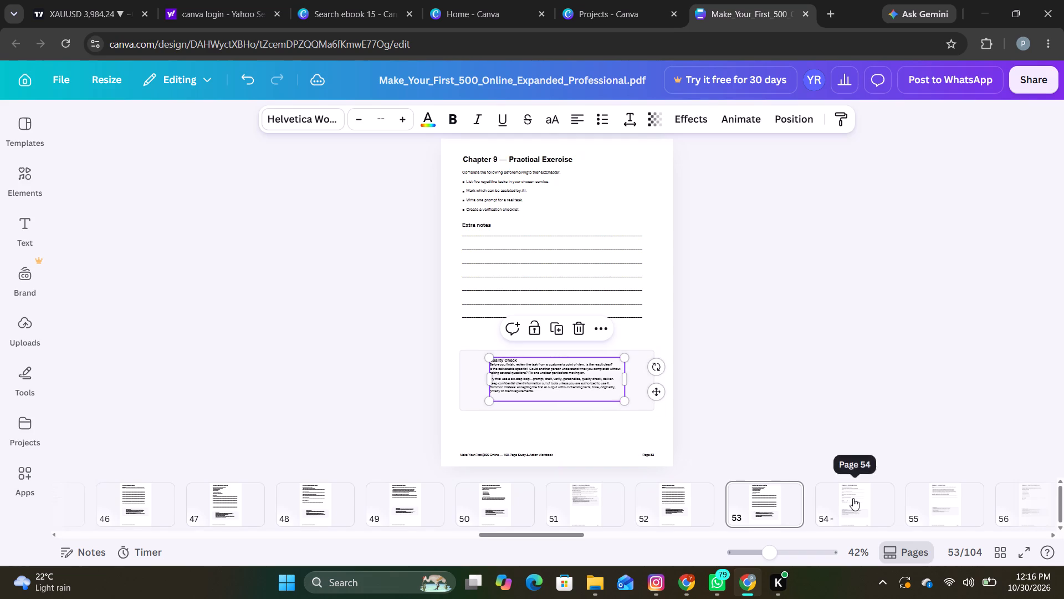
On page 54, Chapter 9 Knowledge Check, centre the Self-Check Strategy text inside its shaded box.
{"action": "left_click", "coordinate": [853, 498]}
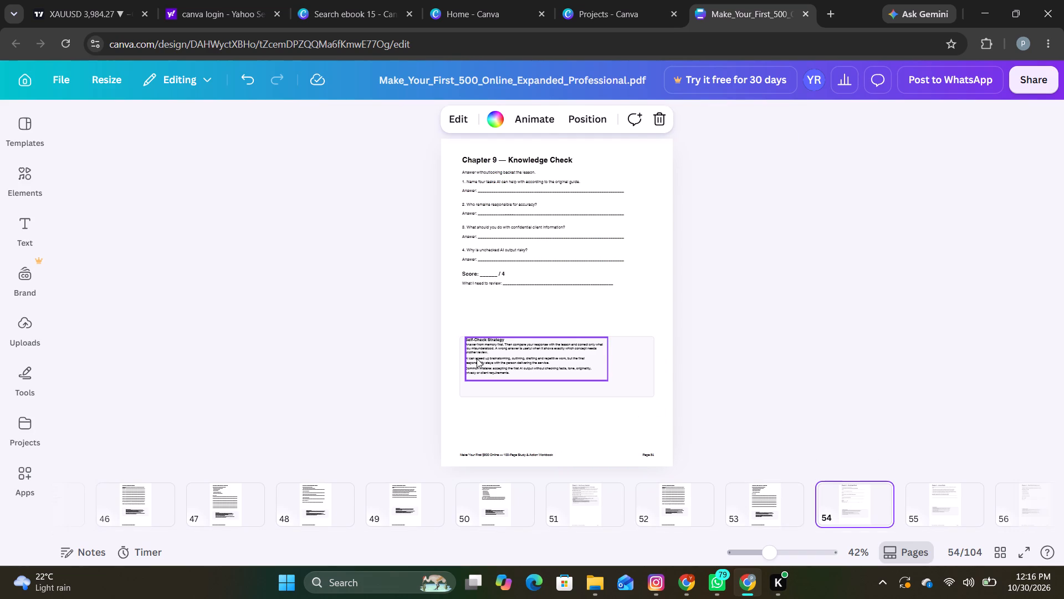
{"action": "left_click_drag", "start_coordinate": [477, 358], "coordinate": [499, 364]}
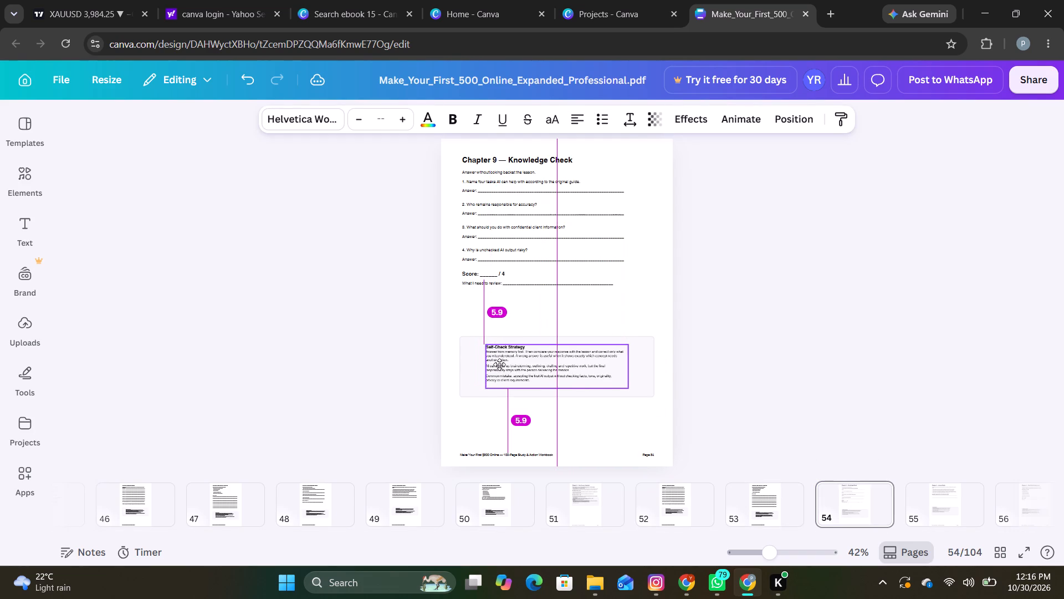
{"action": "left_click_drag", "start_coordinate": [499, 364], "coordinate": [498, 364]}
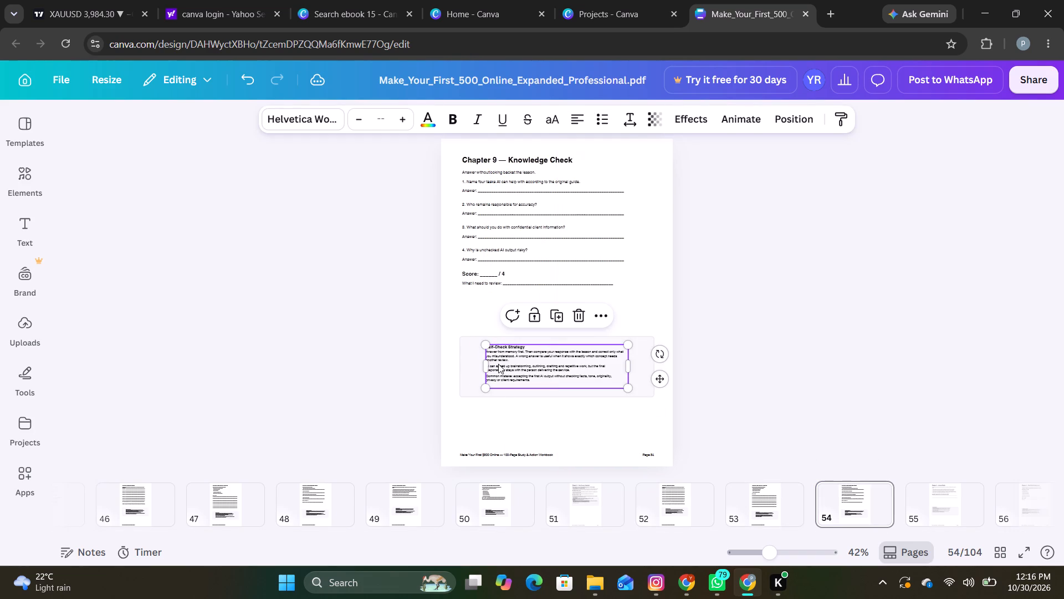
On page 55, Chapter 9 Answer Guide, centre the Study Reminder text inside its shaded box.
{"action": "left_click", "coordinate": [925, 516]}
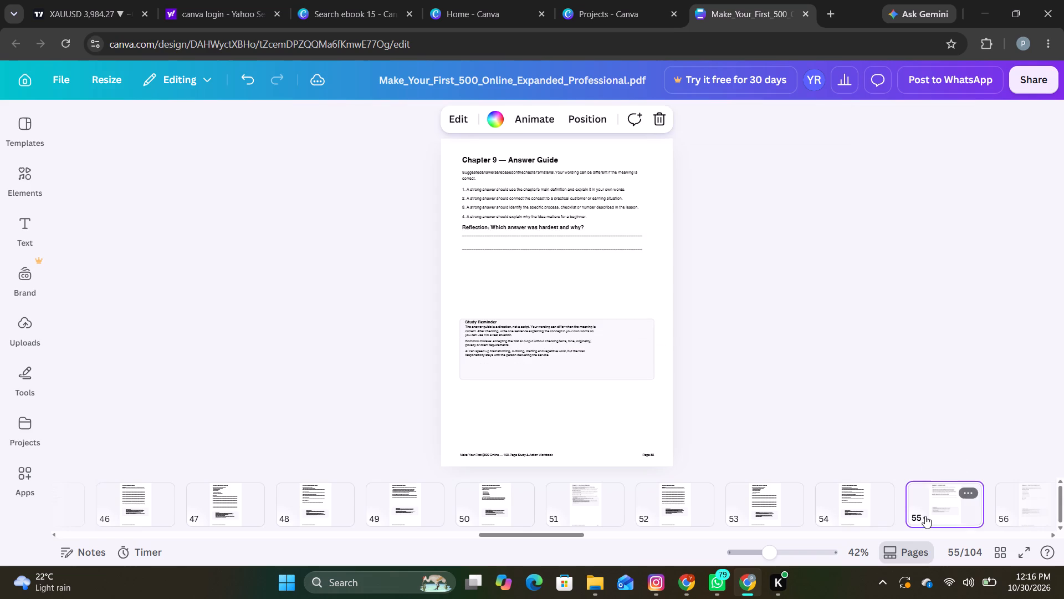
{"action": "left_click_drag", "start_coordinate": [510, 351], "coordinate": [514, 352]}
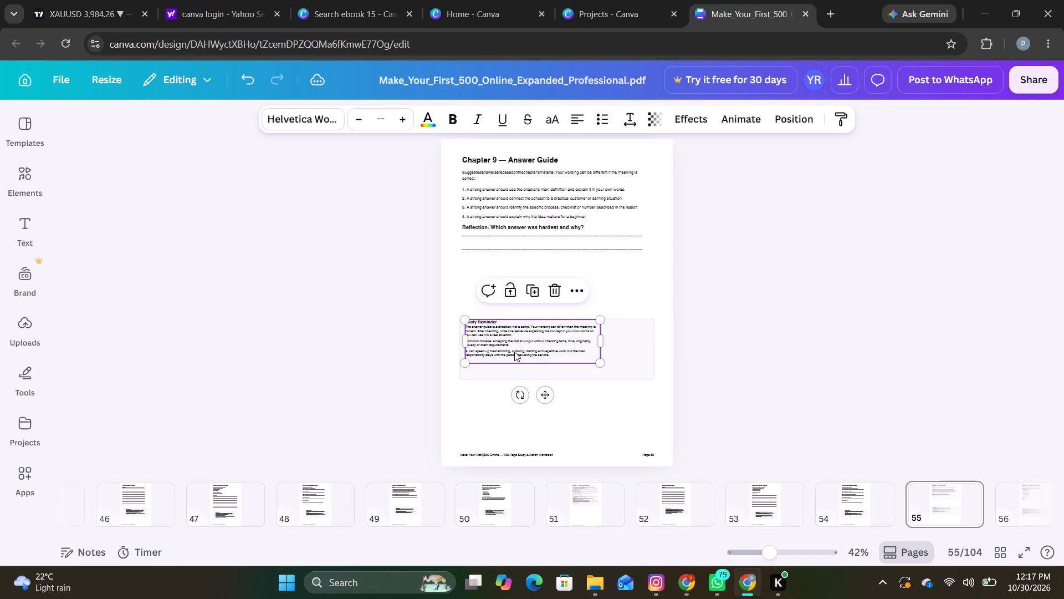
{"action": "left_click_drag", "start_coordinate": [514, 352], "coordinate": [529, 357]}
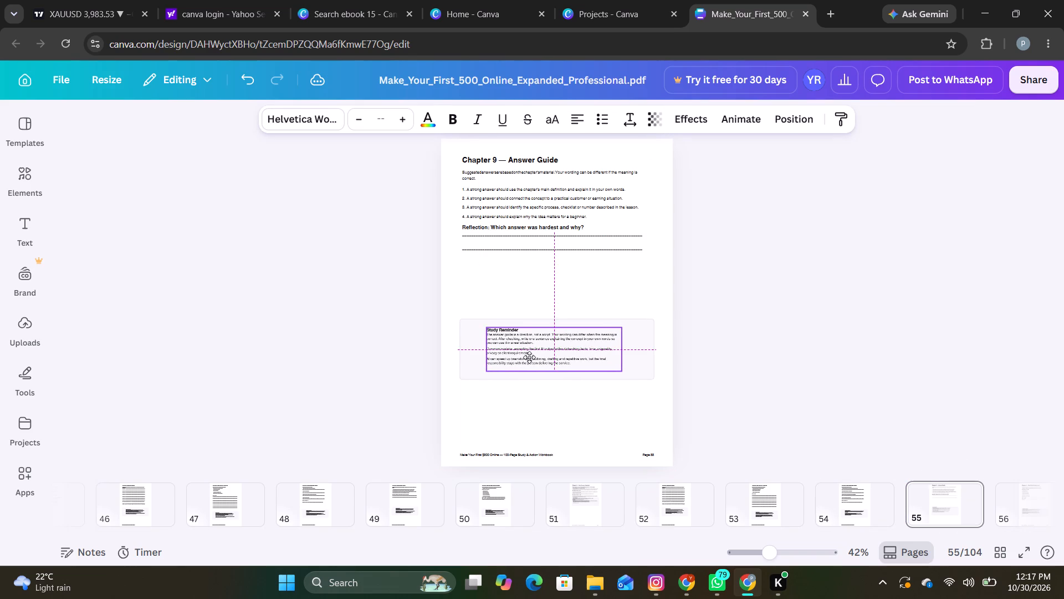
{"action": "left_click_drag", "start_coordinate": [529, 357], "coordinate": [531, 357]}
On page 56, Chapter 9 Real-World Assignment, centre the Completion Standard text inside its shaded box.
{"action": "scroll", "coordinate": [832, 494], "scroll_direction": "left", "scroll_amount": 2}
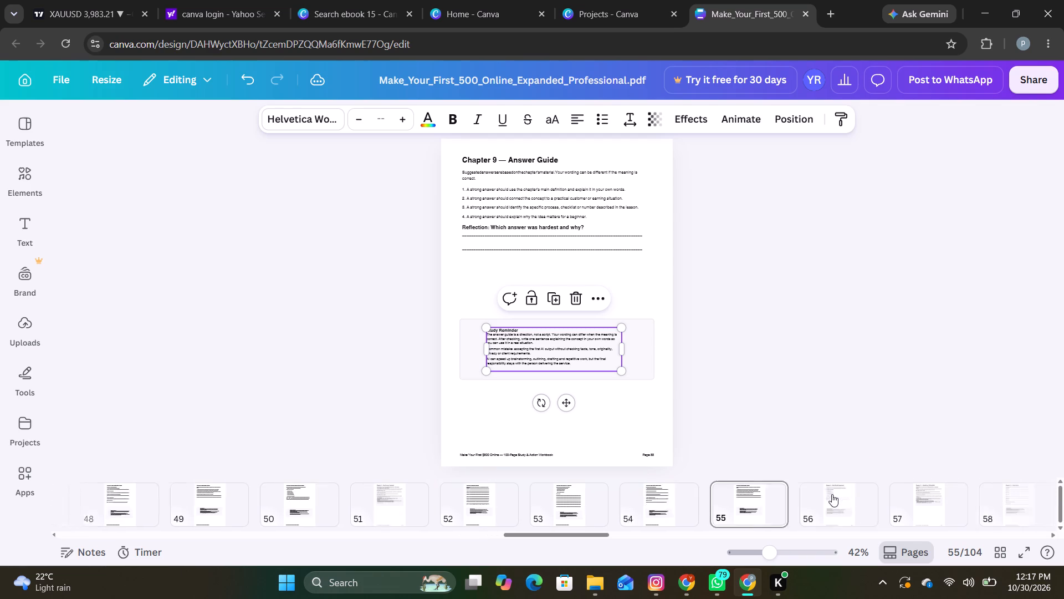
{"action": "scroll", "coordinate": [832, 494], "scroll_direction": "left", "scroll_amount": 2}
{"action": "left_click", "coordinate": [785, 505]}
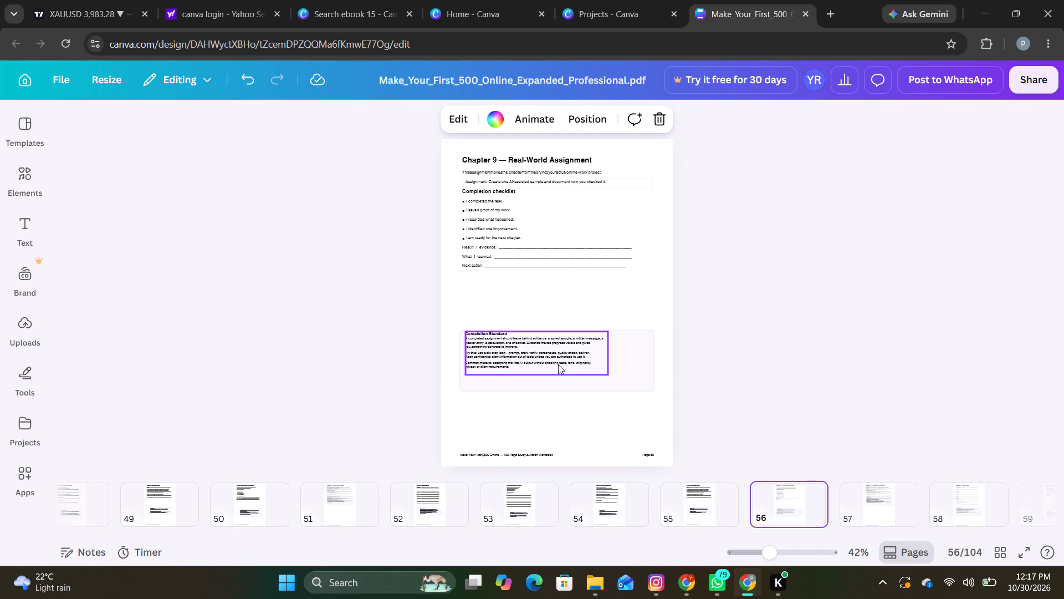
{"action": "left_click_drag", "start_coordinate": [540, 353], "coordinate": [569, 361]}
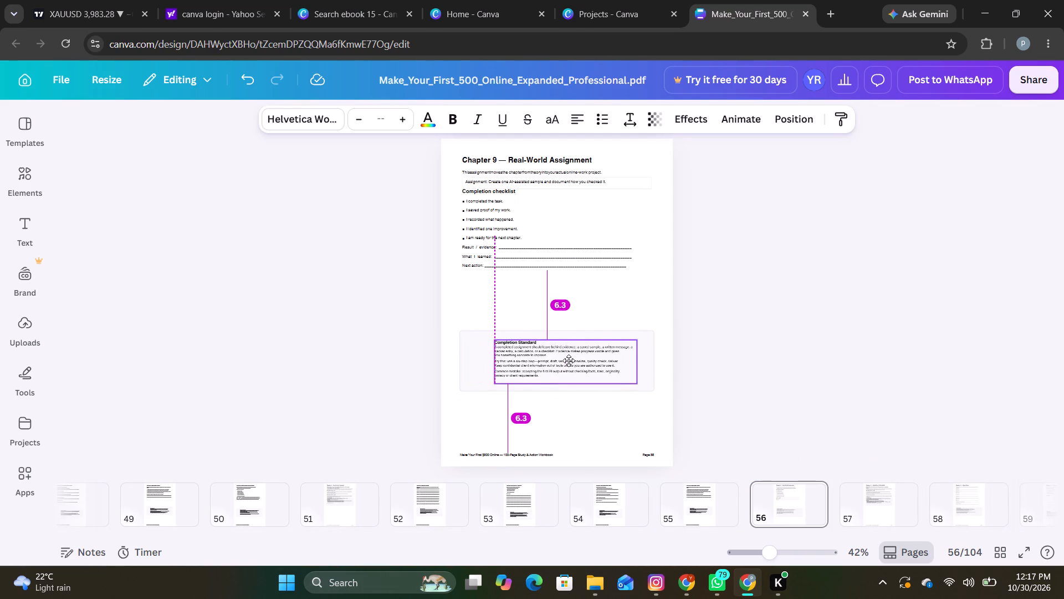
{"action": "left_click_drag", "start_coordinate": [569, 361], "coordinate": [566, 359]}
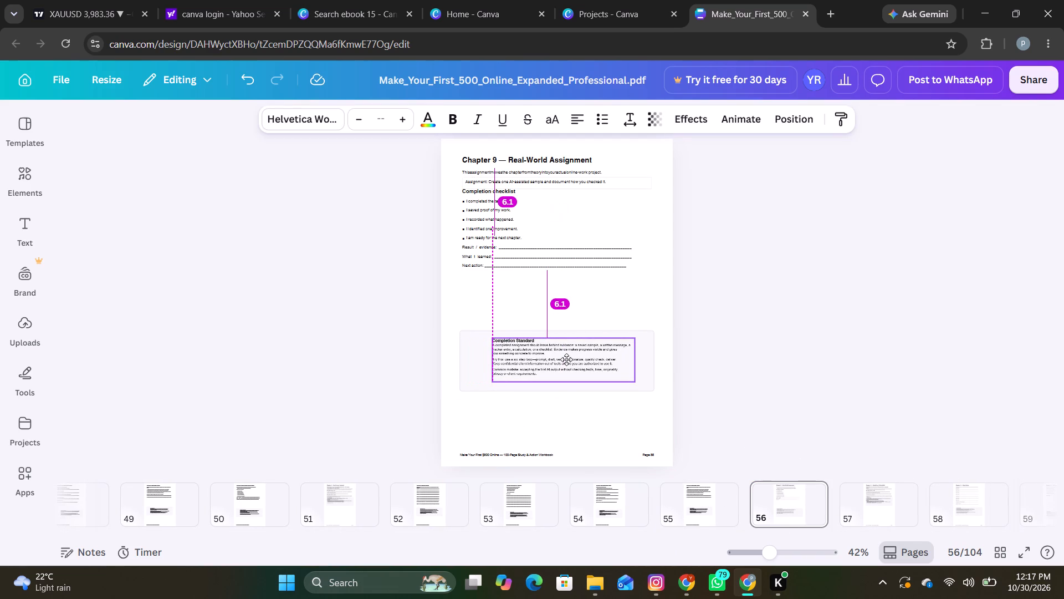
{"action": "left_click_drag", "start_coordinate": [566, 359], "coordinate": [561, 358]}
Skip page 57 and, on page 58, Chapter 10 Study Notes, centre the Reflection Builder text inside its shaded box.
{"action": "left_click", "coordinate": [878, 510]}
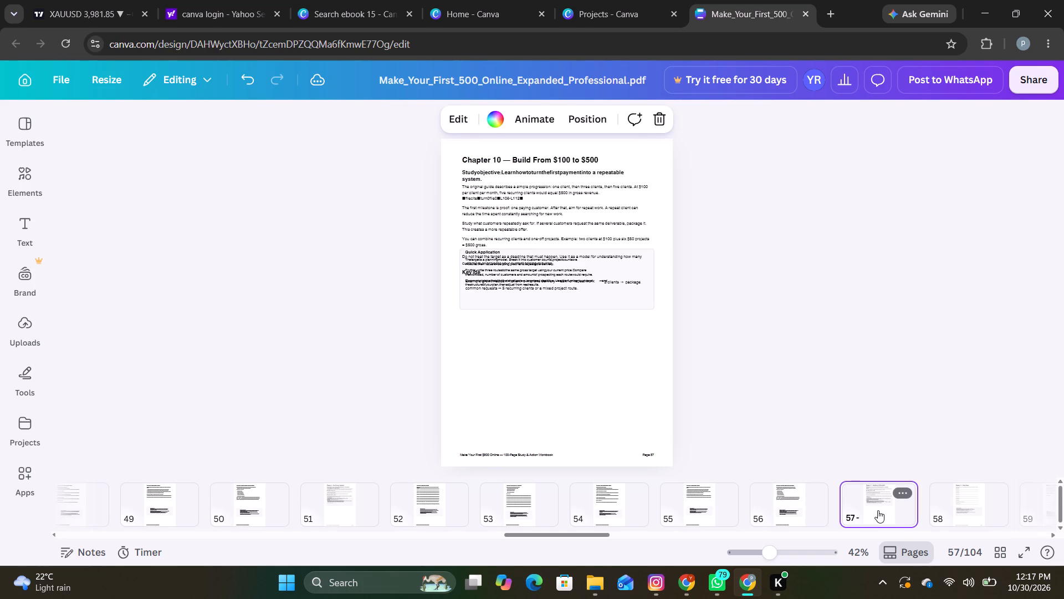
{"action": "left_click", "coordinate": [961, 501]}
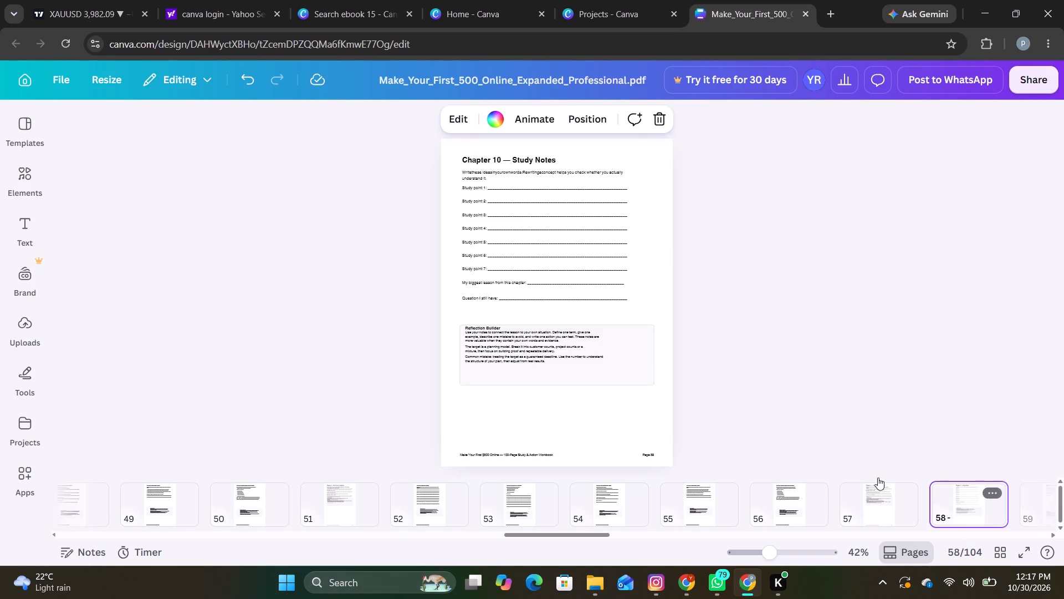
{"action": "left_click_drag", "start_coordinate": [538, 346], "coordinate": [557, 352]}
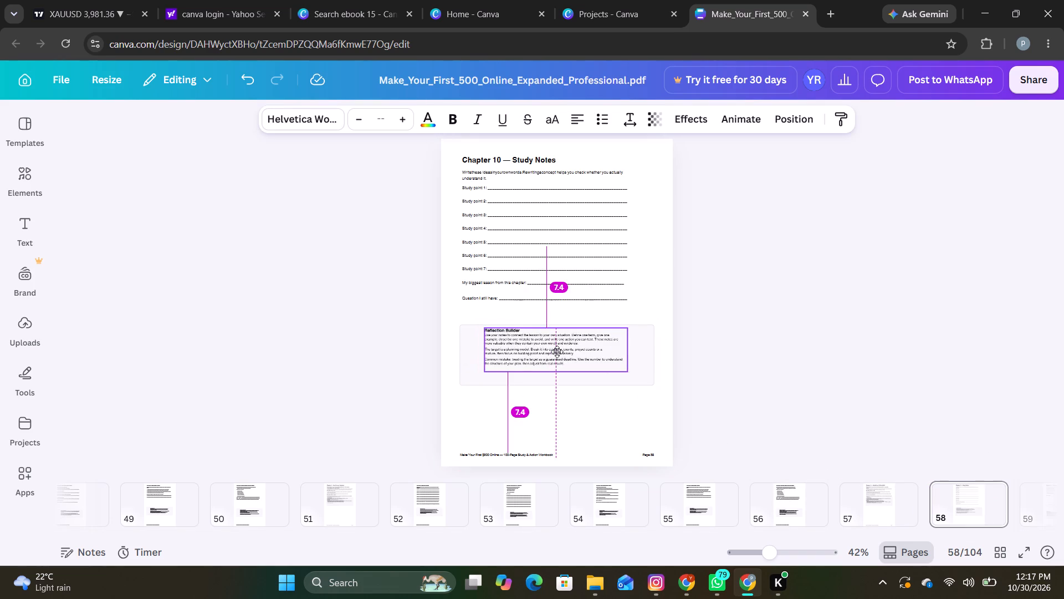
{"action": "left_click_drag", "start_coordinate": [557, 352], "coordinate": [556, 353]}
On page 59, Chapter 10 Practical Exercise, centre the Quality Check text inside its shaded box.
{"action": "scroll", "coordinate": [921, 512], "scroll_direction": "left", "scroll_amount": 4}
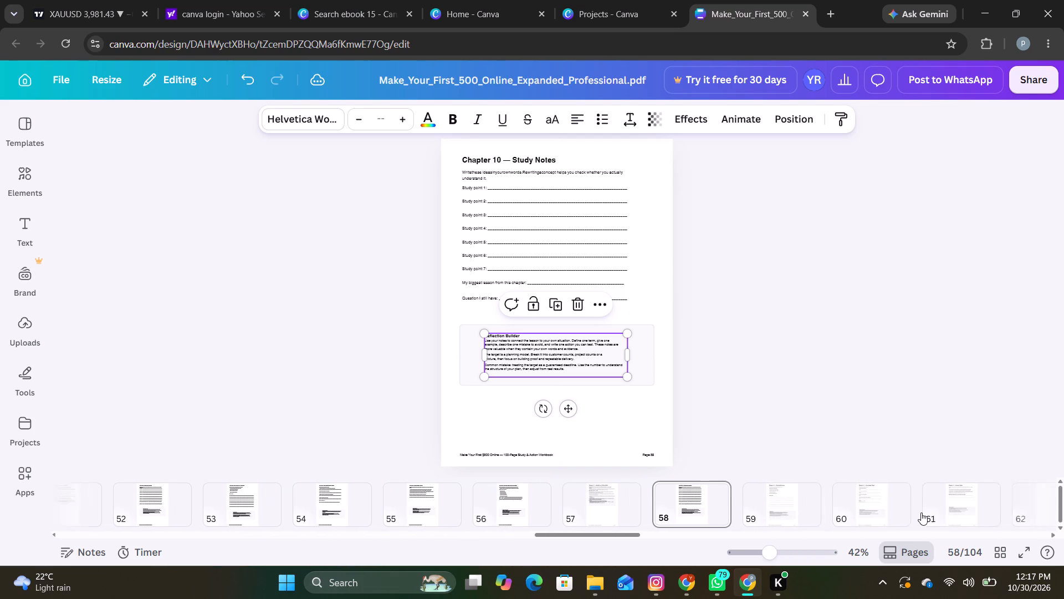
{"action": "scroll", "coordinate": [921, 512], "scroll_direction": "left", "scroll_amount": 1}
{"action": "left_click", "coordinate": [766, 503]}
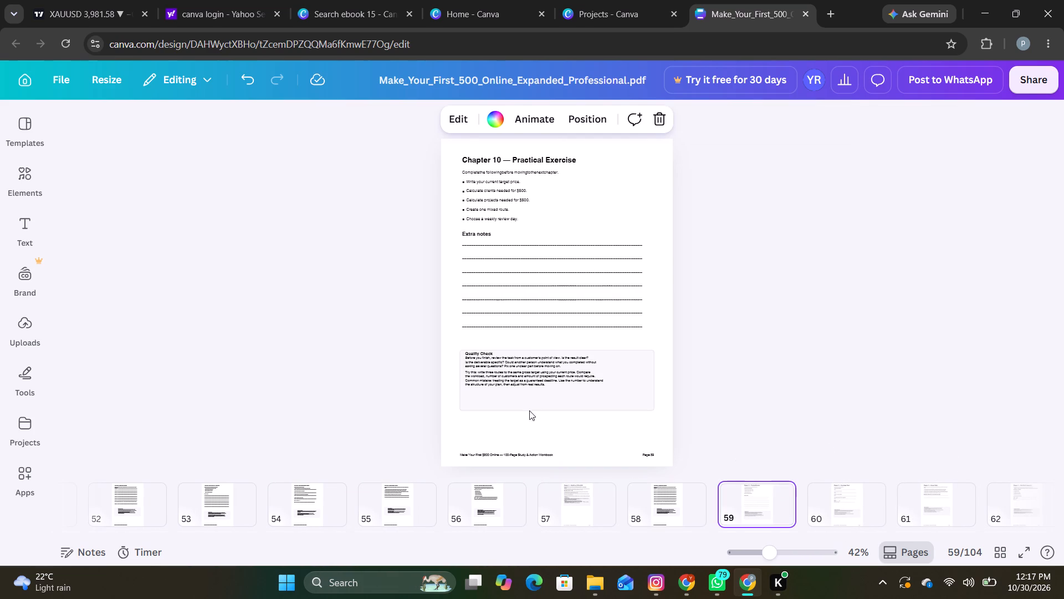
{"action": "left_click_drag", "start_coordinate": [498, 372], "coordinate": [518, 375]}
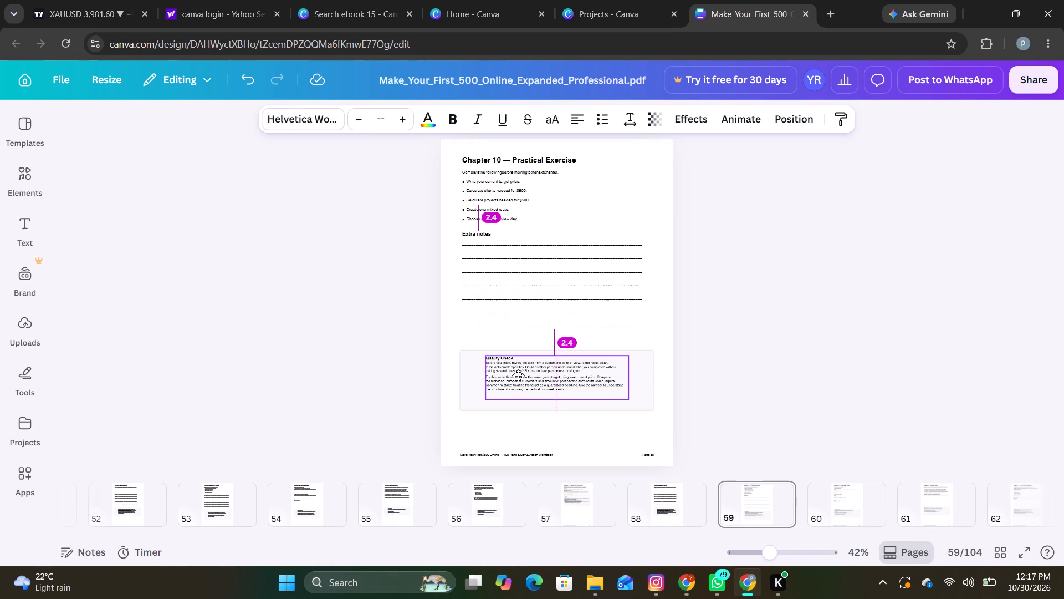
{"action": "left_click_drag", "start_coordinate": [518, 375], "coordinate": [518, 379]}
On page 60, Chapter 10 Knowledge Check, centre the Self-Check Strategy text inside its shaded box.
{"action": "left_click", "coordinate": [846, 485]}
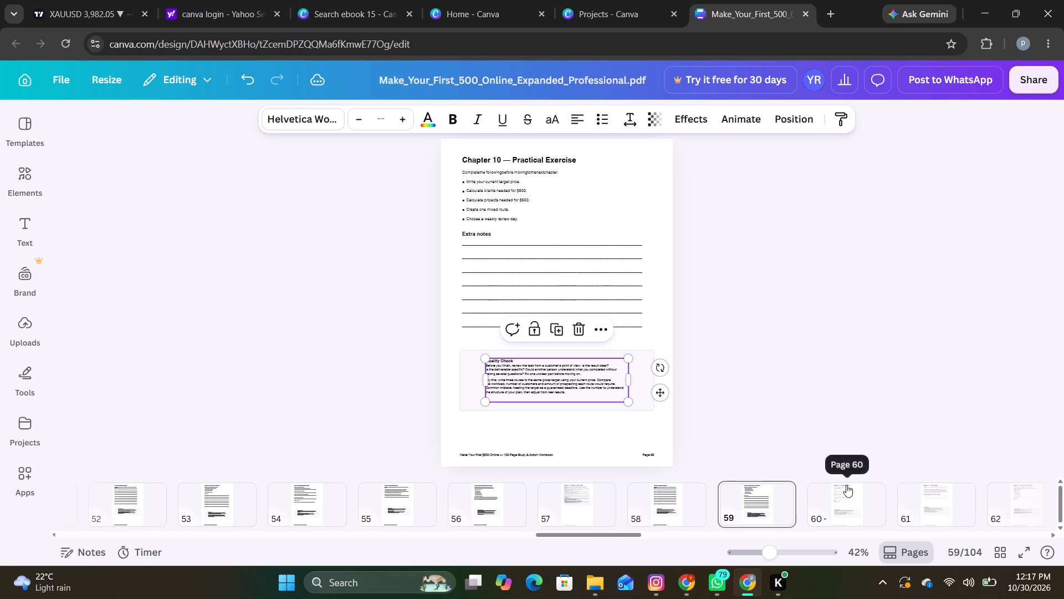
{"action": "left_click_drag", "start_coordinate": [547, 348], "coordinate": [551, 350]}
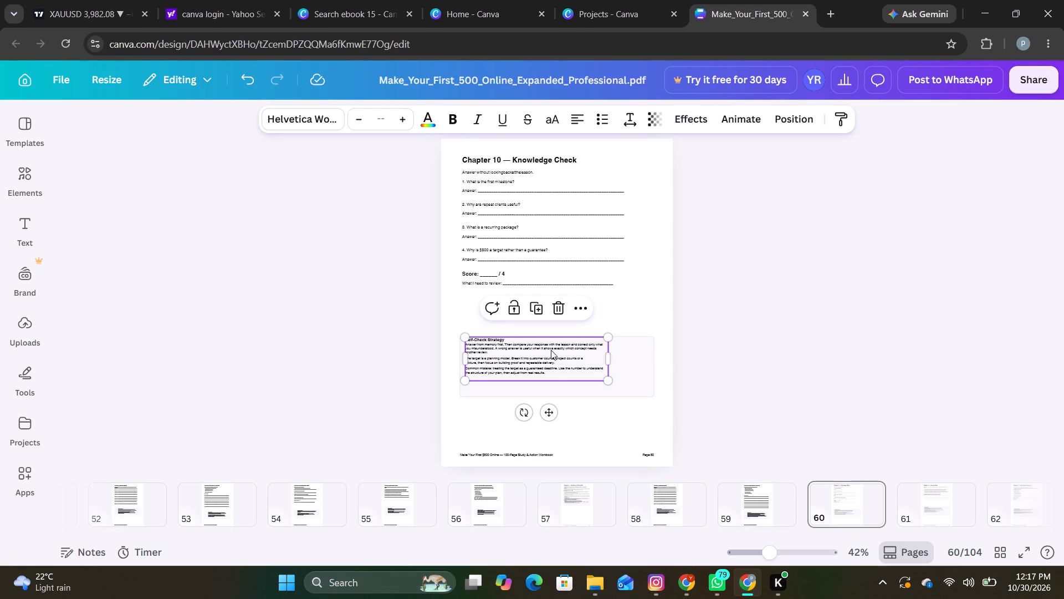
{"action": "left_click_drag", "start_coordinate": [551, 350], "coordinate": [567, 356]}
On page 61, Chapter 10 Answer Guide, centre the Study Reminder text inside its shaded box.
{"action": "left_click", "coordinate": [936, 505]}
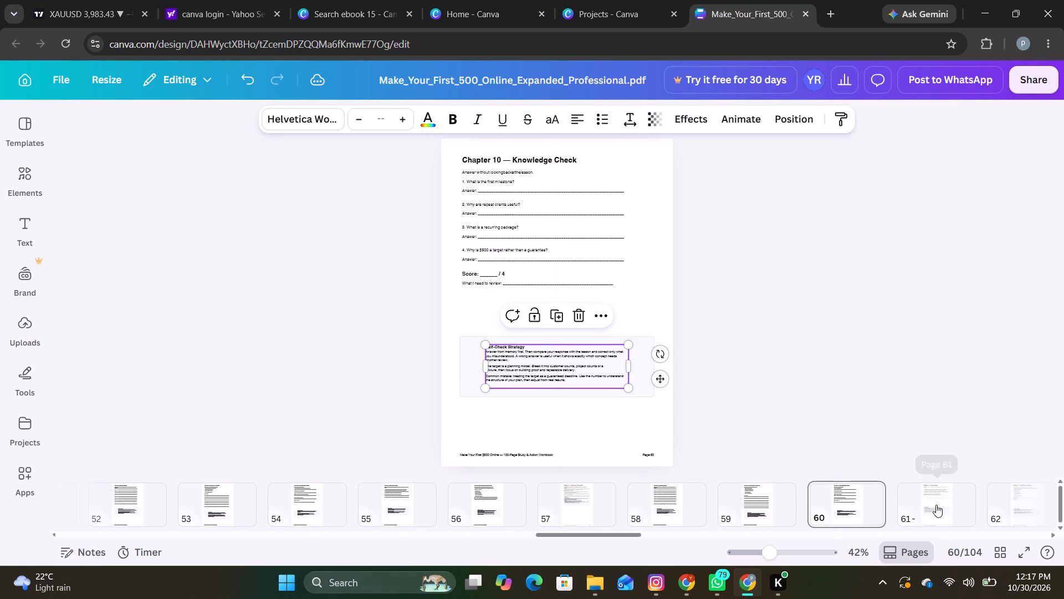
{"action": "left_click_drag", "start_coordinate": [487, 344], "coordinate": [502, 347]}
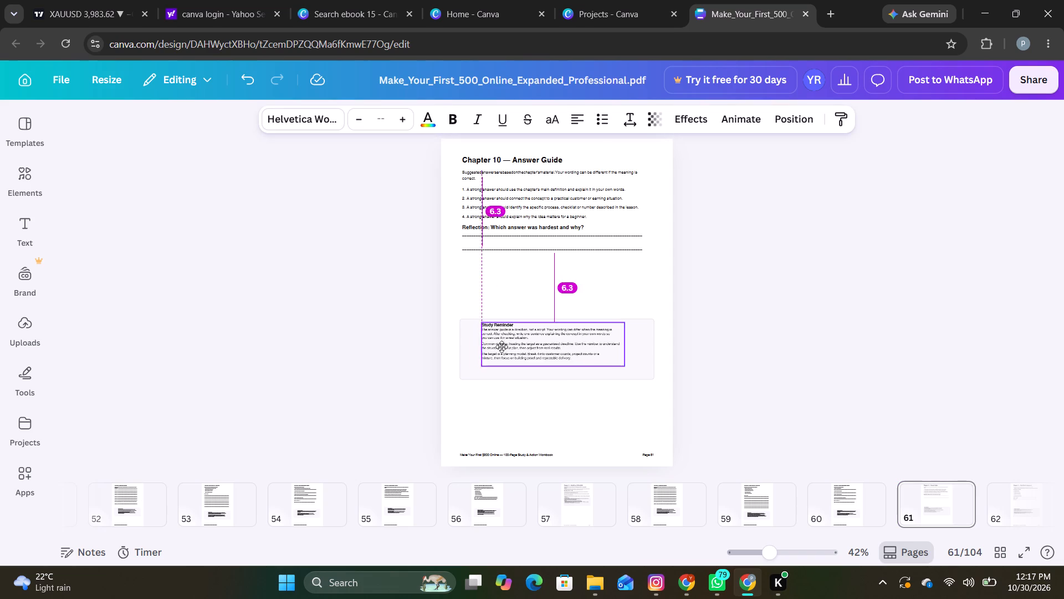
{"action": "left_click_drag", "start_coordinate": [502, 347], "coordinate": [509, 353]}
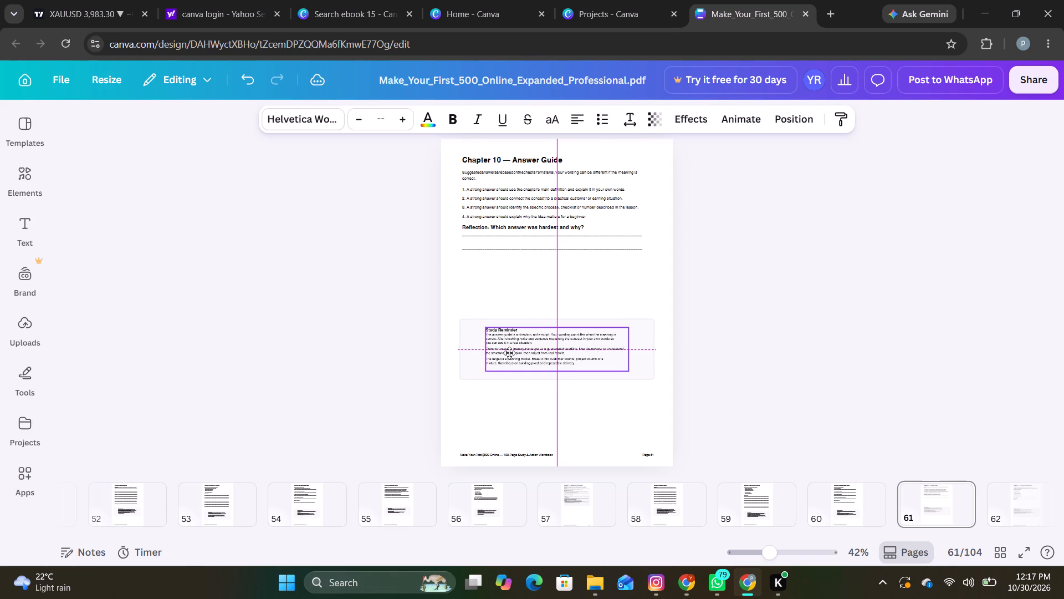
{"action": "left_click_drag", "start_coordinate": [509, 353], "coordinate": [507, 352]}
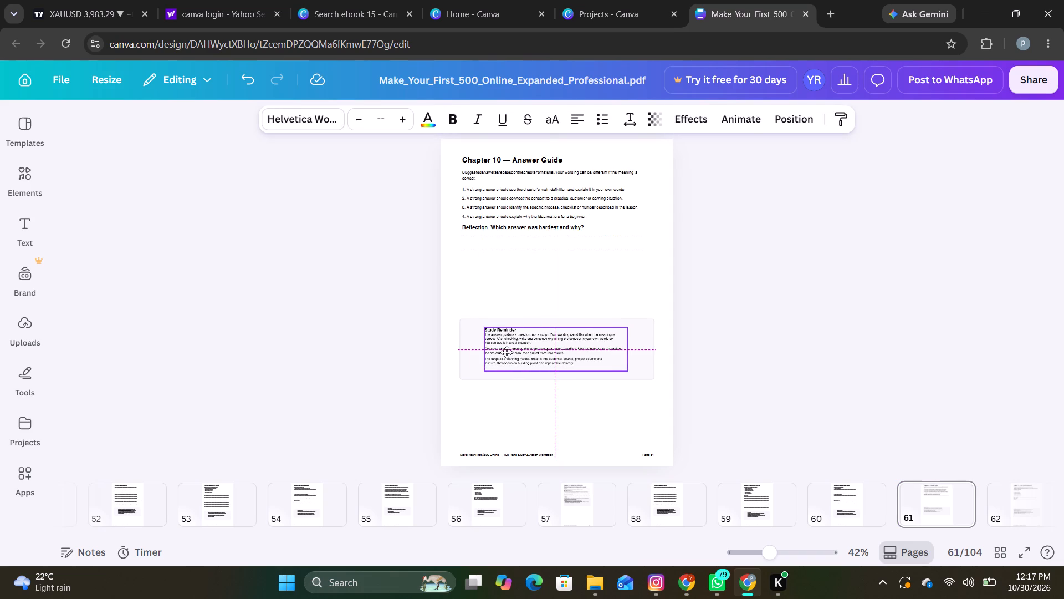
On page 61, Chapter 10 Answer Guide, nudge the Study Reminder text slightly to finish centring it in its shaded box.
{"action": "left_click_drag", "start_coordinate": [507, 352], "coordinate": [508, 352]}
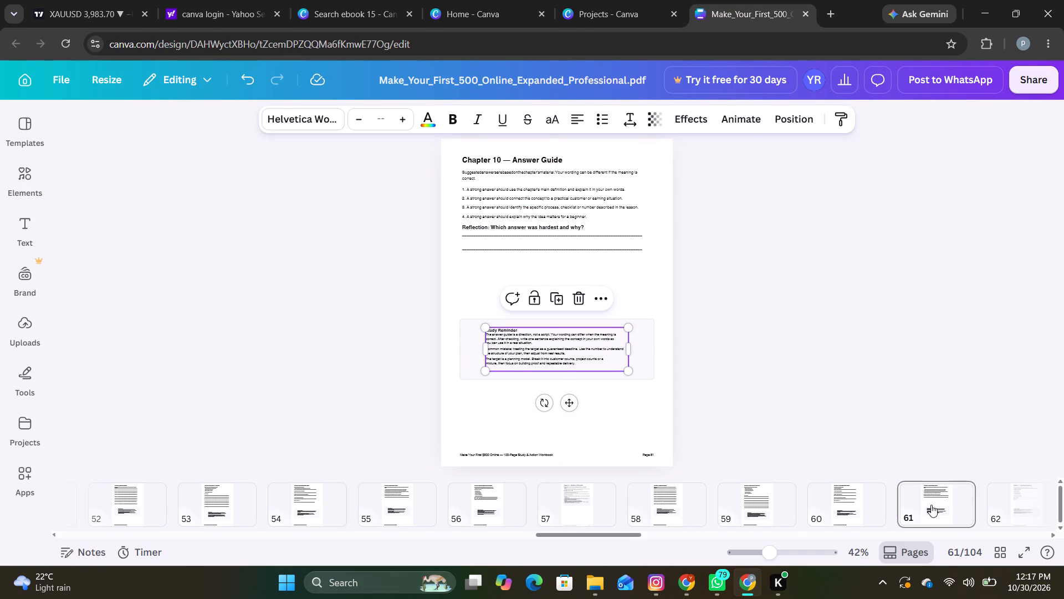
On page 62, Chapter 10 Real-World Assignment, centre the Completion Standard text inside its shaded box.
{"action": "scroll", "coordinate": [942, 505], "scroll_direction": "left", "scroll_amount": 4}
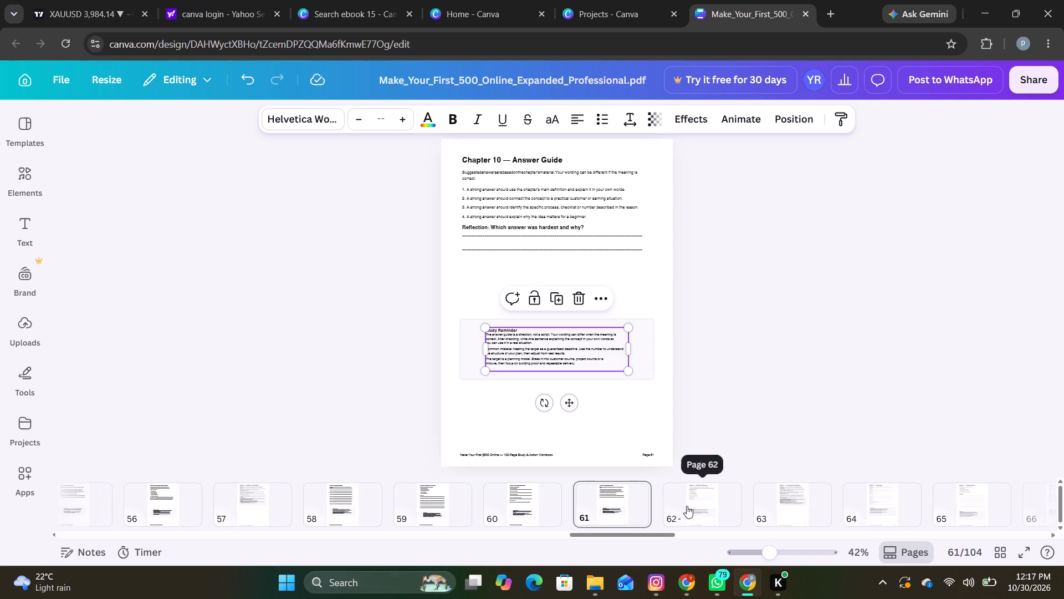
{"action": "left_click", "coordinate": [687, 506]}
{"action": "left_click_drag", "start_coordinate": [512, 344], "coordinate": [532, 353]}
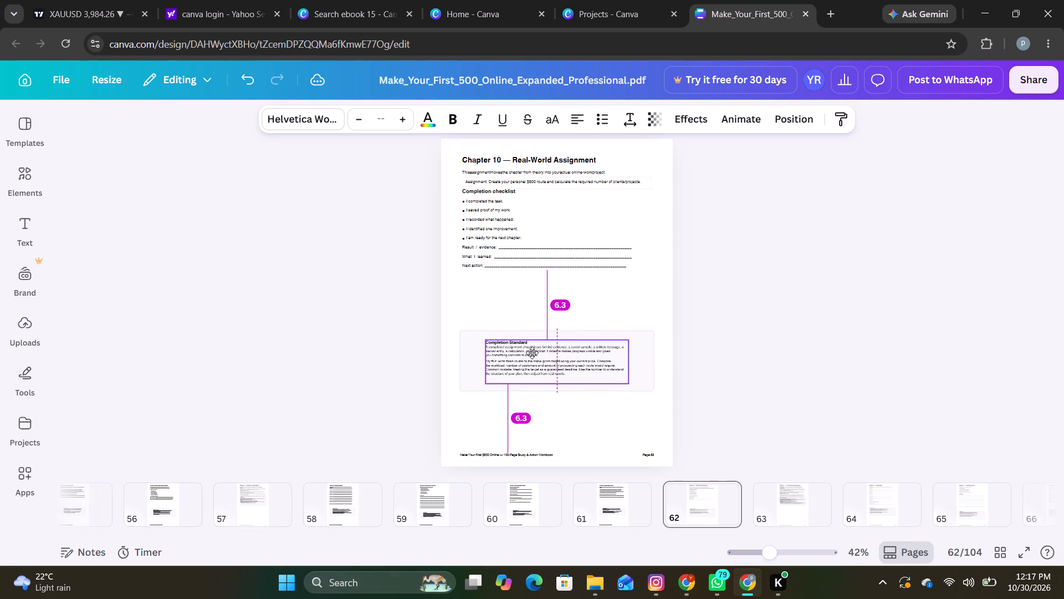
{"action": "left_click_drag", "start_coordinate": [532, 353], "coordinate": [529, 351]}
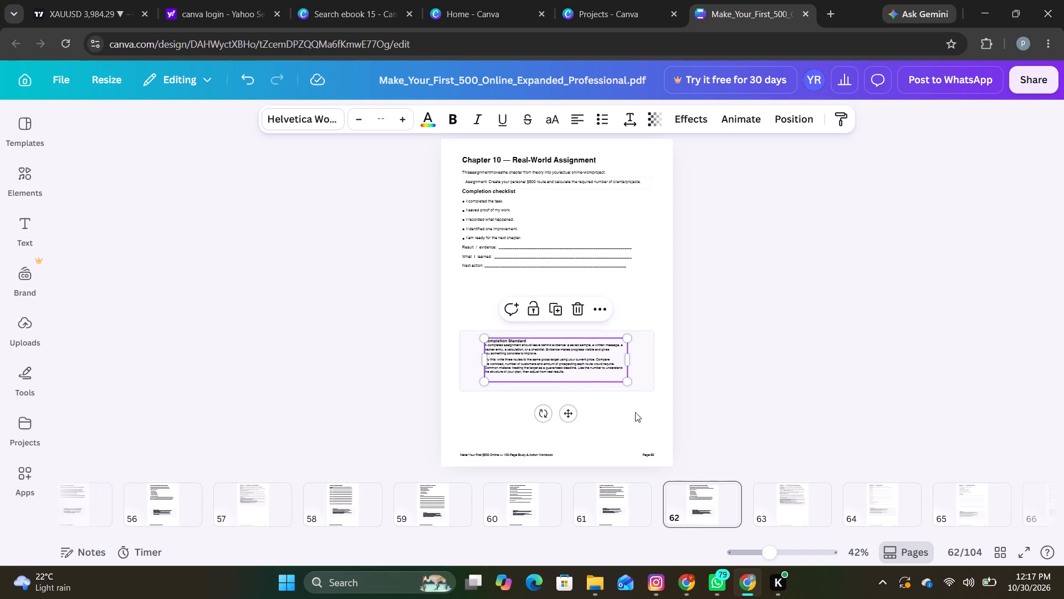
Skip page 63 and, on page 64, Chapter 11 Study Notes, centre the Reflection Builder text inside its shaded box.
{"action": "left_click", "coordinate": [790, 489]}
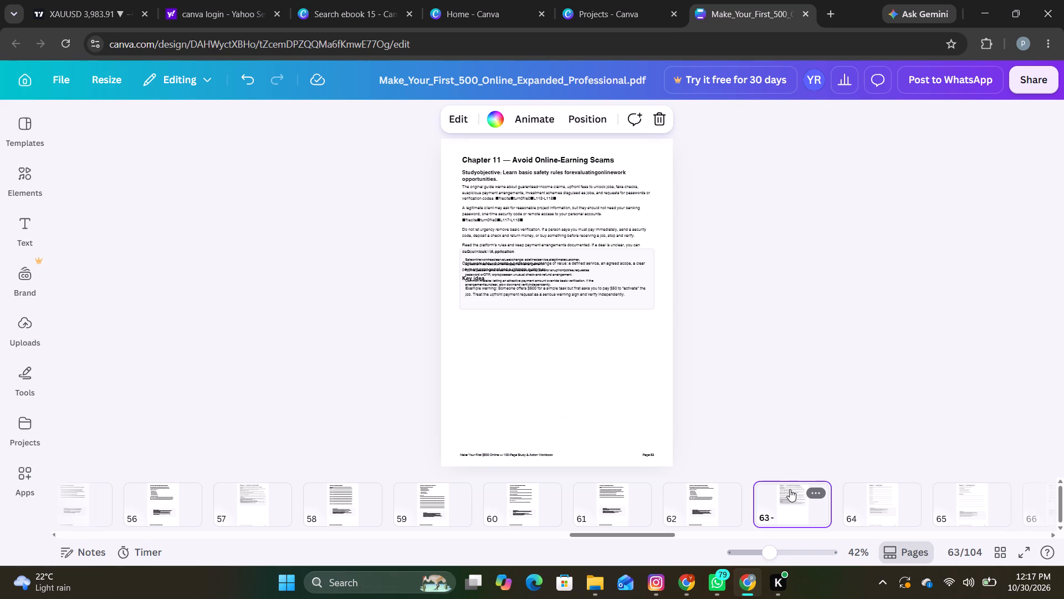
{"action": "left_click", "coordinate": [886, 525]}
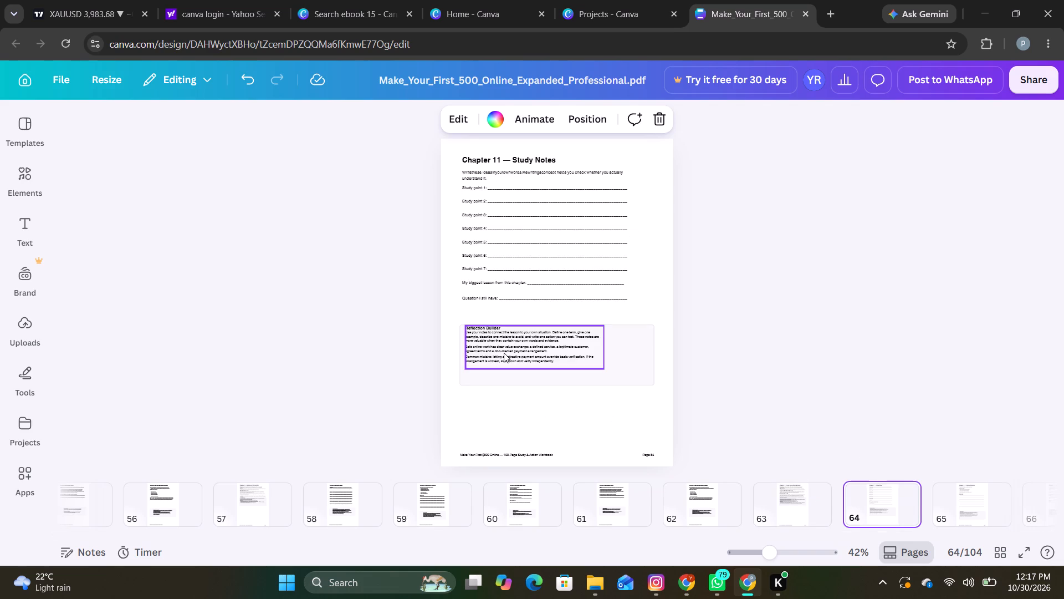
{"action": "left_click_drag", "start_coordinate": [495, 351], "coordinate": [515, 358]}
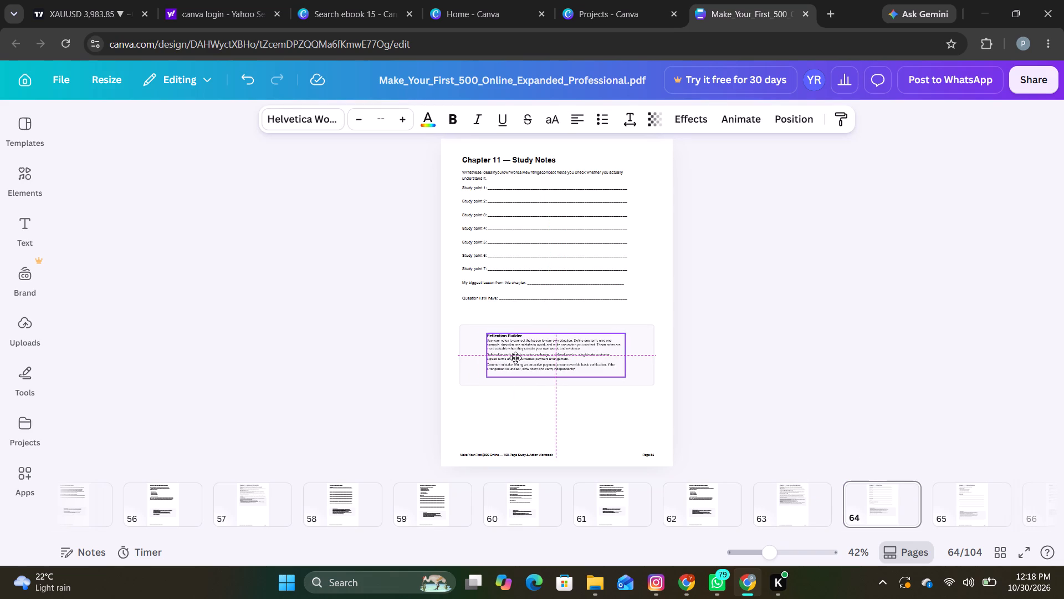
{"action": "left_click_drag", "start_coordinate": [515, 358], "coordinate": [515, 354]}
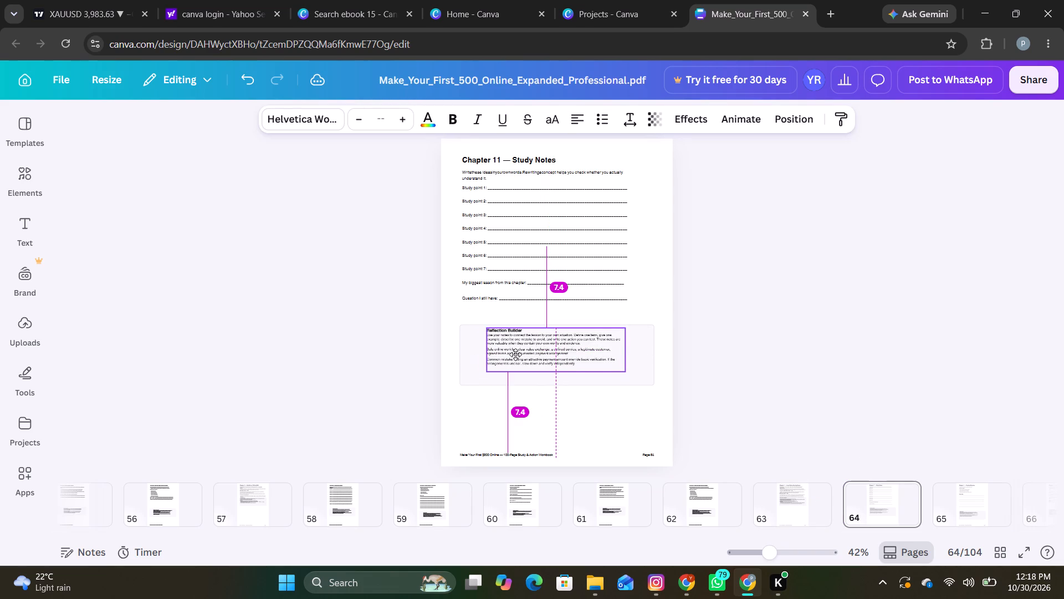
{"action": "left_click_drag", "start_coordinate": [515, 354], "coordinate": [515, 358]}
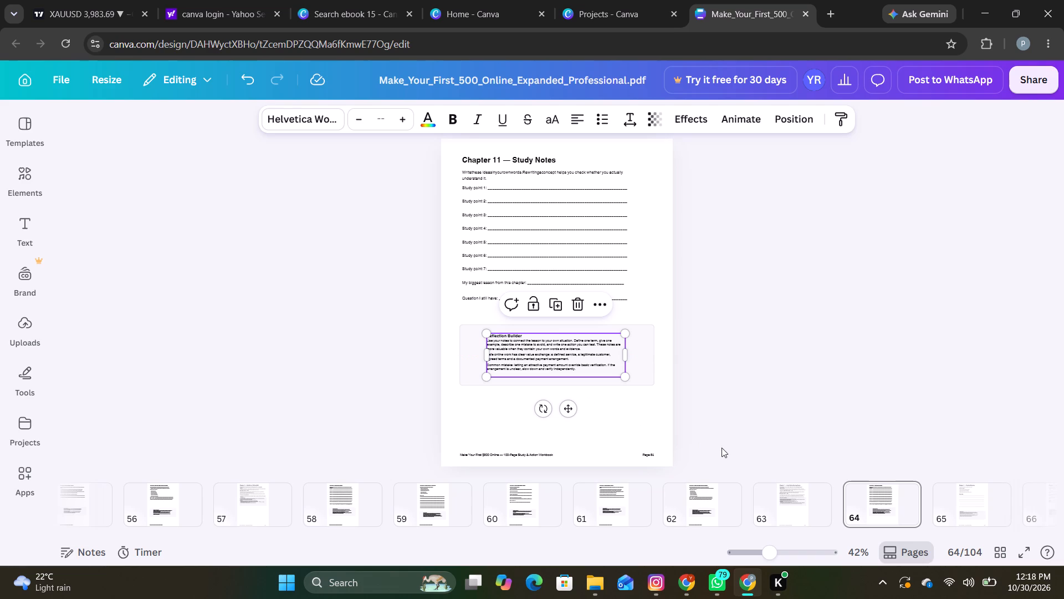
On page 65, Chapter 11 Practical Exercise, centre the Quality Check text inside its shaded box.
{"action": "scroll", "coordinate": [933, 498], "scroll_direction": "left", "scroll_amount": 2}
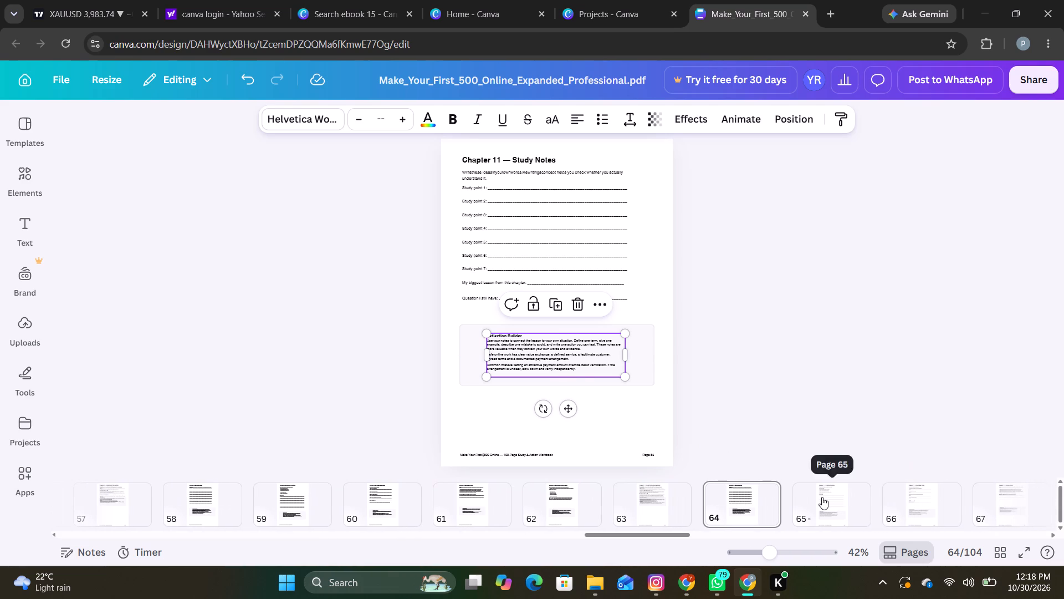
{"action": "left_click", "coordinate": [822, 497]}
{"action": "left_click_drag", "start_coordinate": [535, 361], "coordinate": [558, 370]}
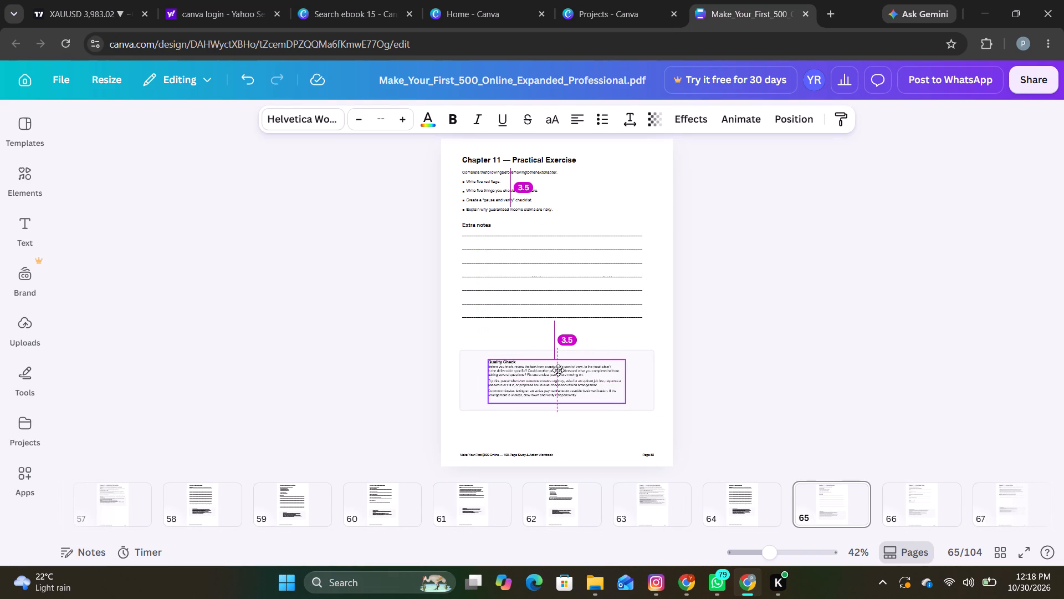
{"action": "left_click_drag", "start_coordinate": [558, 370], "coordinate": [559, 369]}
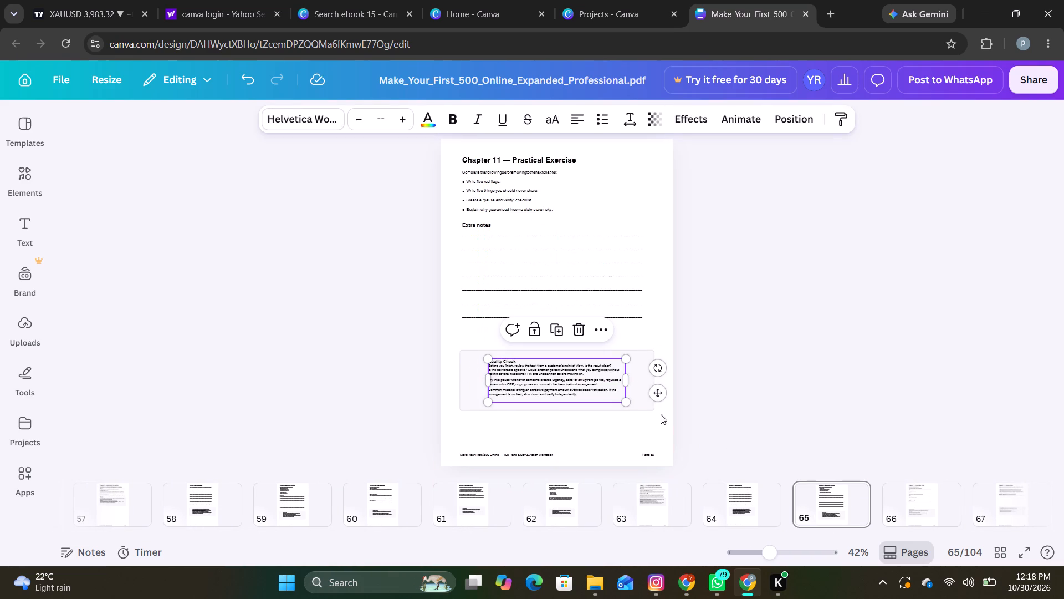
On page 66, Chapter 11 Knowledge Check, centre the Self-Check Strategy text inside its shaded box.
{"action": "left_click", "coordinate": [929, 505]}
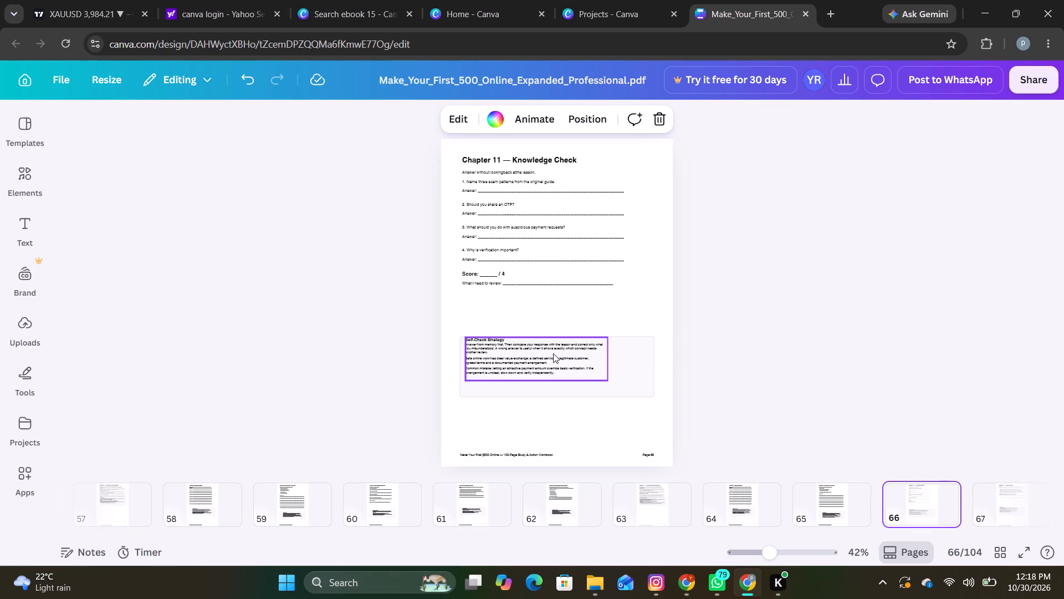
{"action": "left_click_drag", "start_coordinate": [548, 351], "coordinate": [565, 359]}
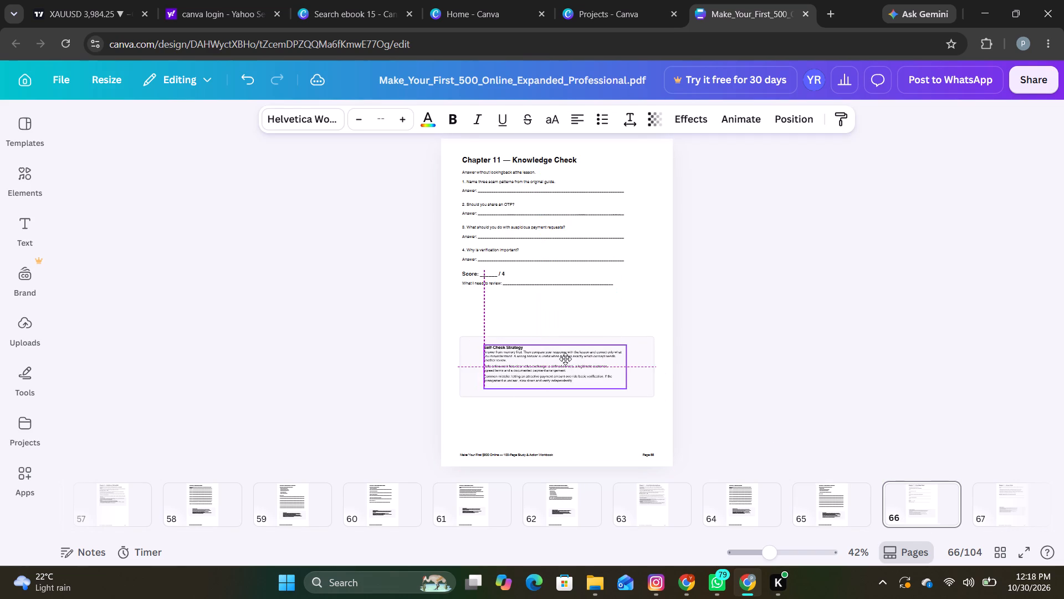
{"action": "left_click_drag", "start_coordinate": [565, 359], "coordinate": [565, 358]}
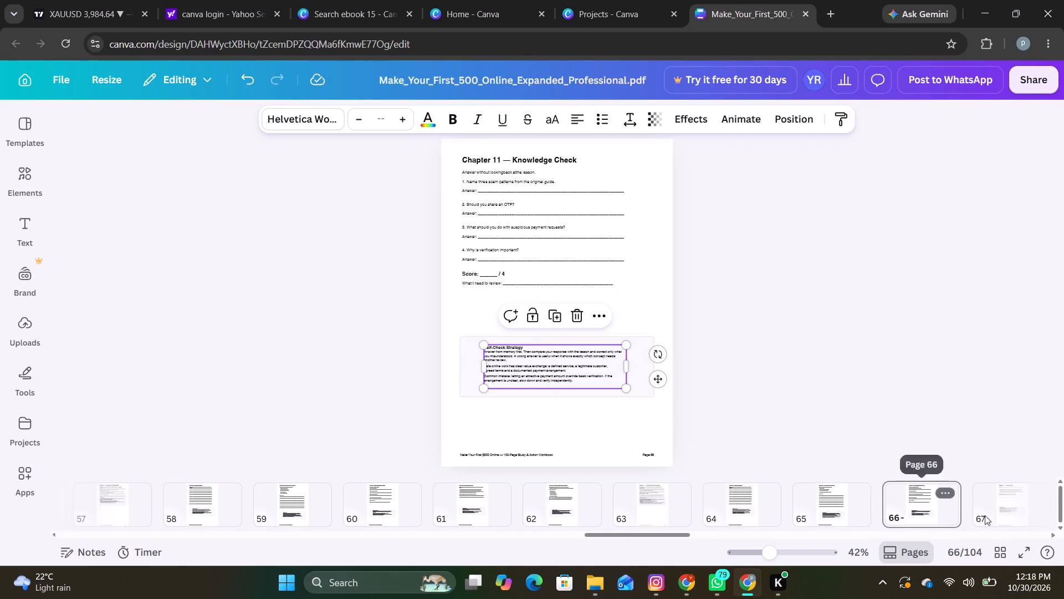
On page 67, Chapter 11 Answer Guide, centre the Study Reminder text inside its shaded box.
{"action": "left_click", "coordinate": [1000, 512]}
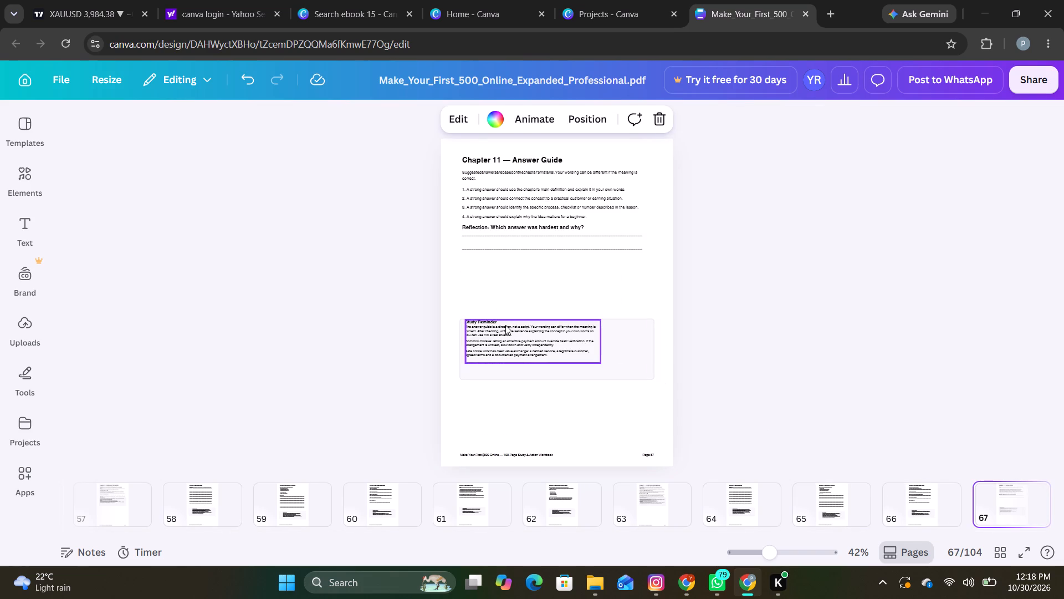
{"action": "left_click_drag", "start_coordinate": [505, 325], "coordinate": [524, 334]}
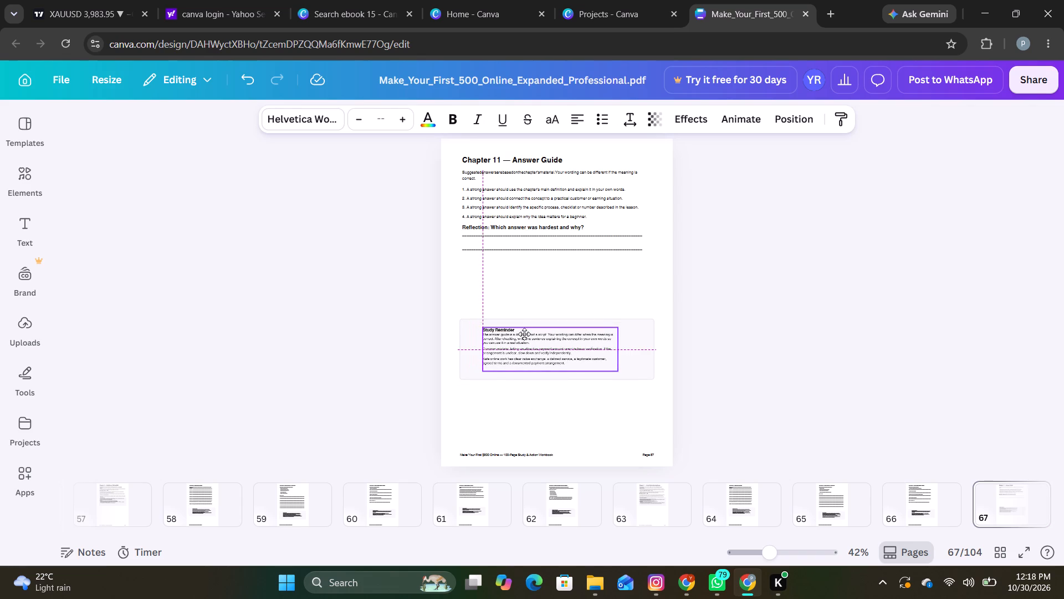
{"action": "left_click_drag", "start_coordinate": [524, 334], "coordinate": [527, 334]}
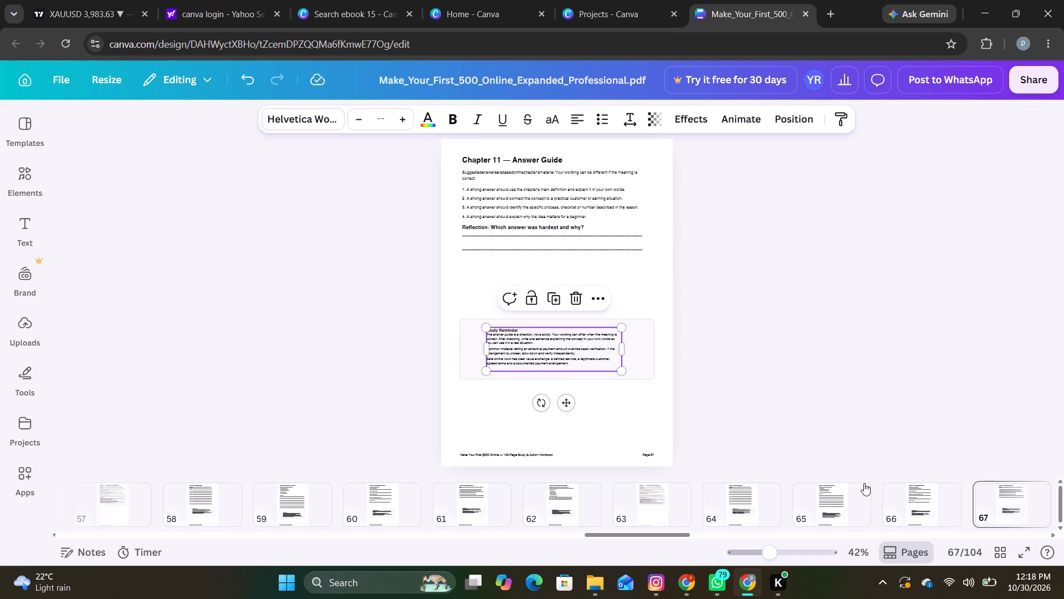
On page 68, Chapter 11 Real-World Assignment, centre the Completion Standard text inside its shaded box.
{"action": "scroll", "coordinate": [864, 483], "scroll_direction": "left", "scroll_amount": 7}
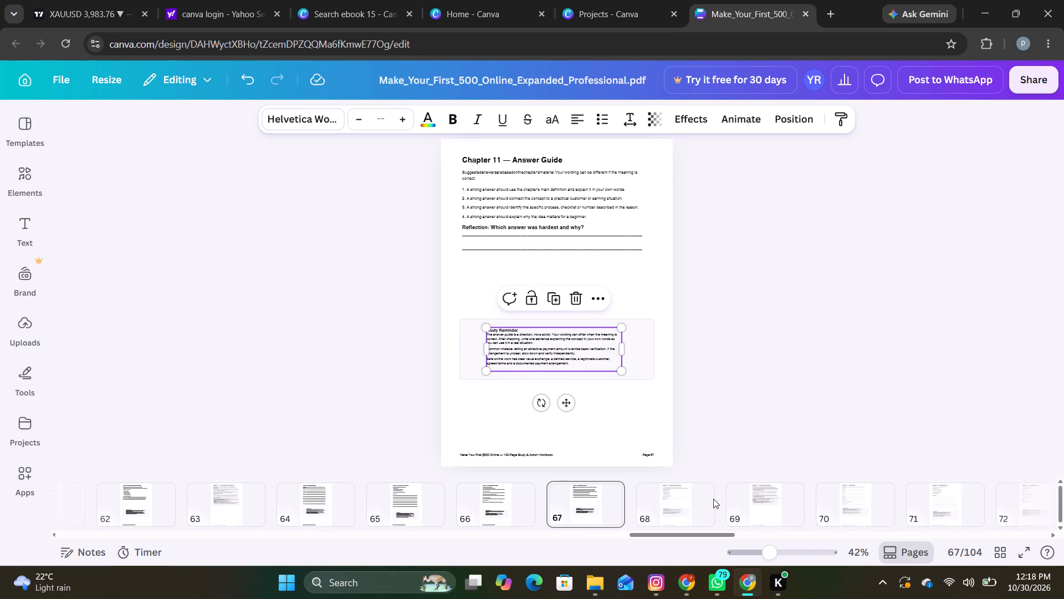
{"action": "left_click", "coordinate": [693, 499]}
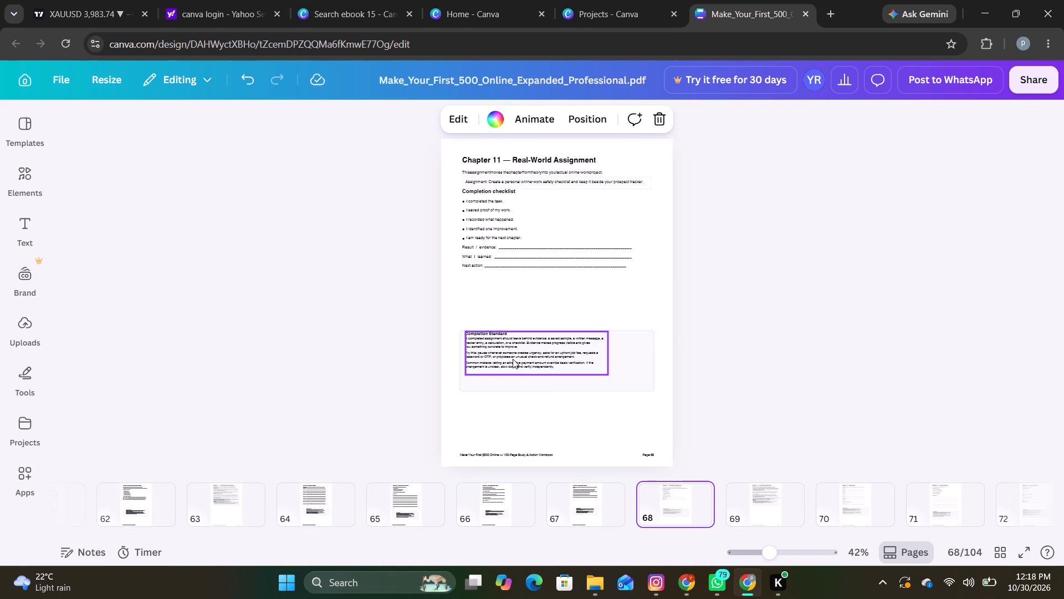
{"action": "left_click_drag", "start_coordinate": [513, 359], "coordinate": [531, 367]}
Skip page 69 and, on page 70, Chapter 12 Study Notes, centre the Reflection Builder text inside its shaded box.
{"action": "left_click", "coordinate": [757, 496]}
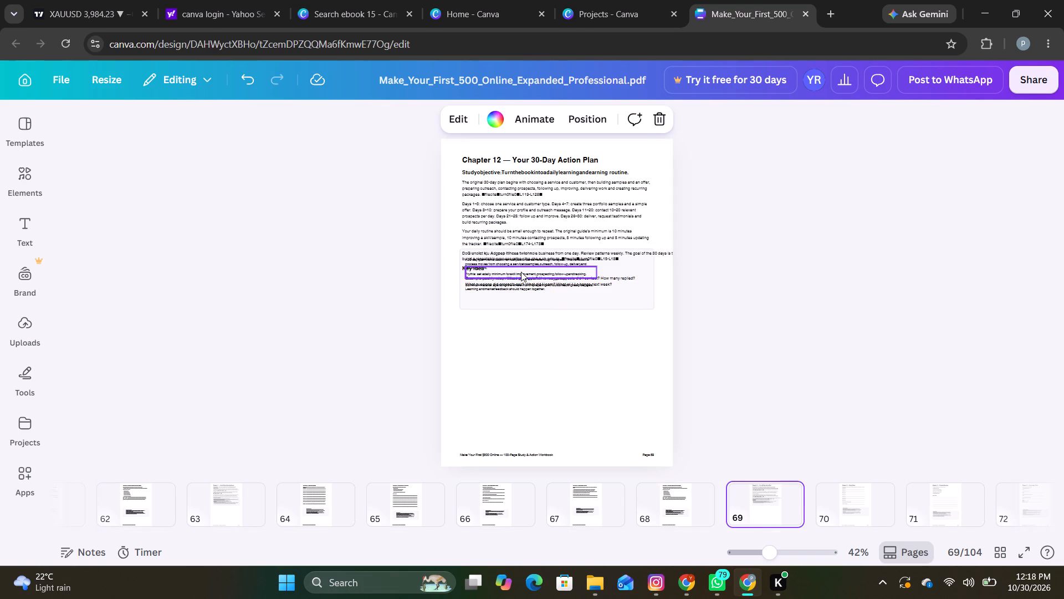
{"action": "left_click", "coordinate": [859, 501]}
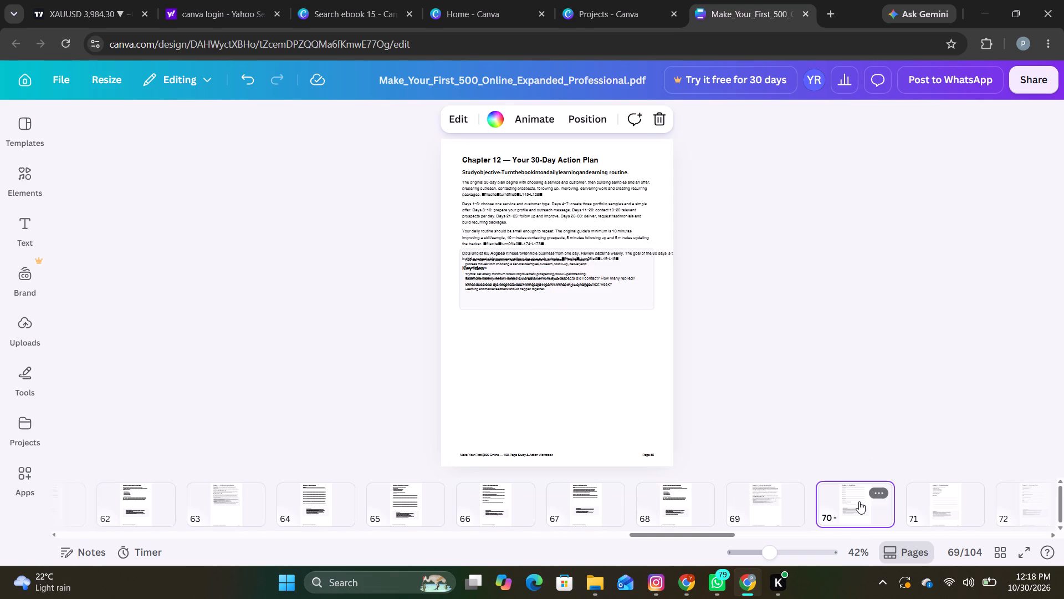
{"action": "left_click_drag", "start_coordinate": [494, 342], "coordinate": [500, 342]}
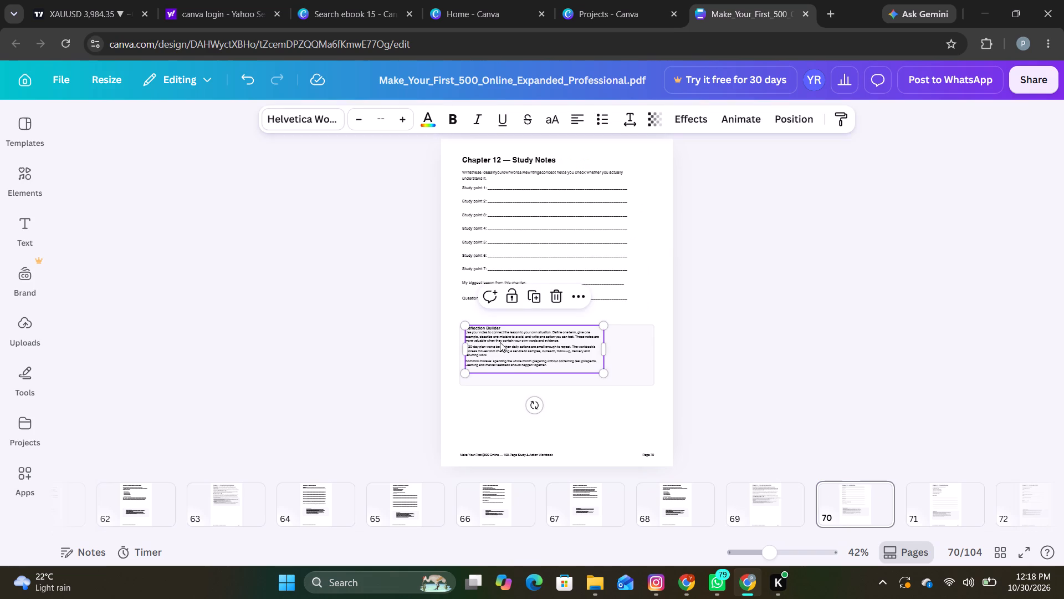
{"action": "left_click_drag", "start_coordinate": [500, 342], "coordinate": [515, 347]}
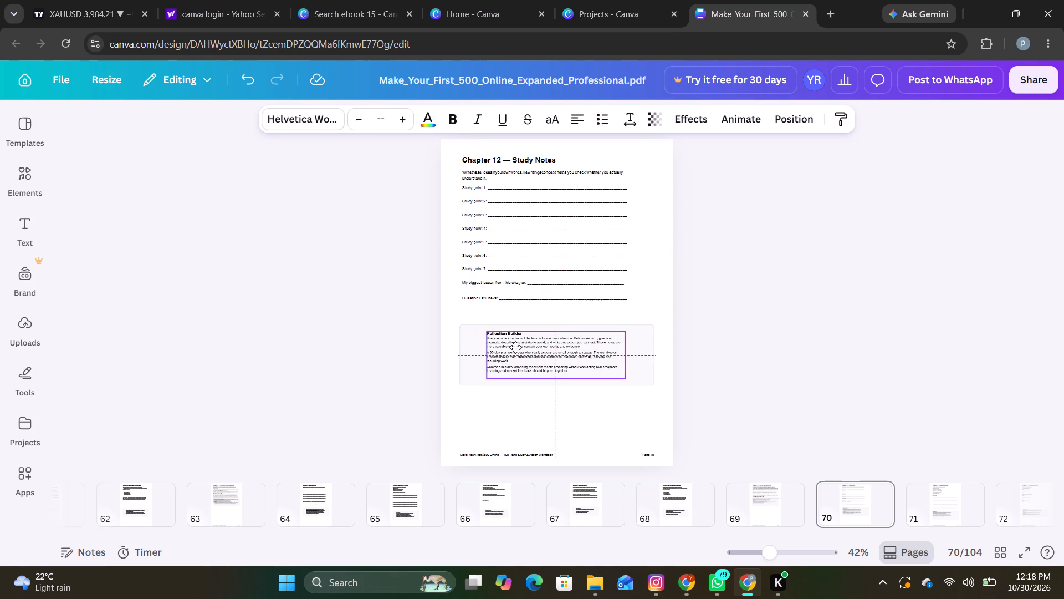
{"action": "left_click_drag", "start_coordinate": [515, 347], "coordinate": [516, 347]}
On page 71, Chapter 12 Practical Exercise, centre the Quality Check text inside its shaded box.
{"action": "left_click", "coordinate": [945, 507]}
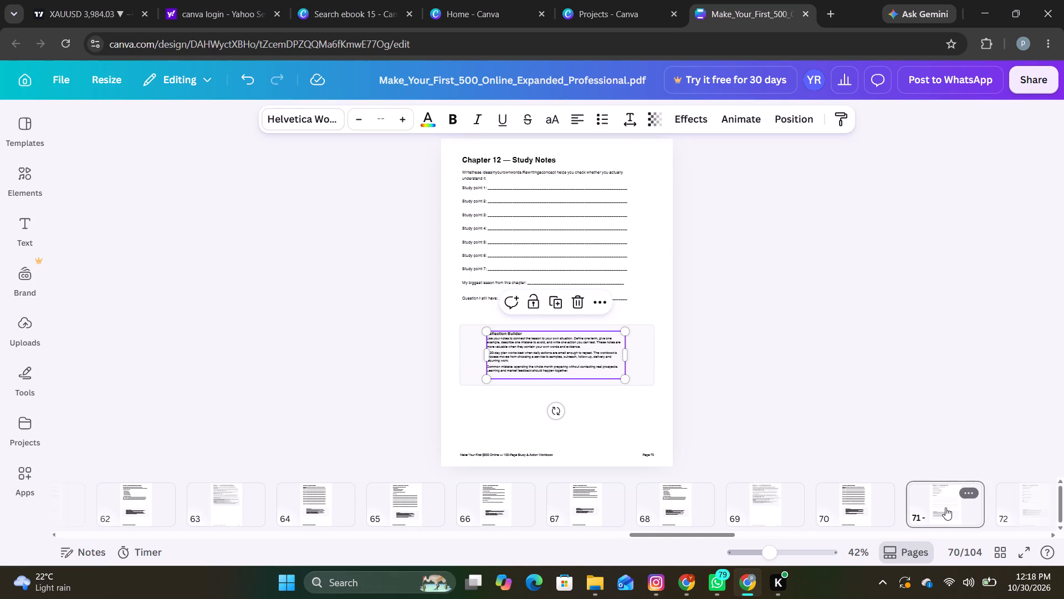
{"action": "left_click_drag", "start_coordinate": [518, 360], "coordinate": [552, 369]}
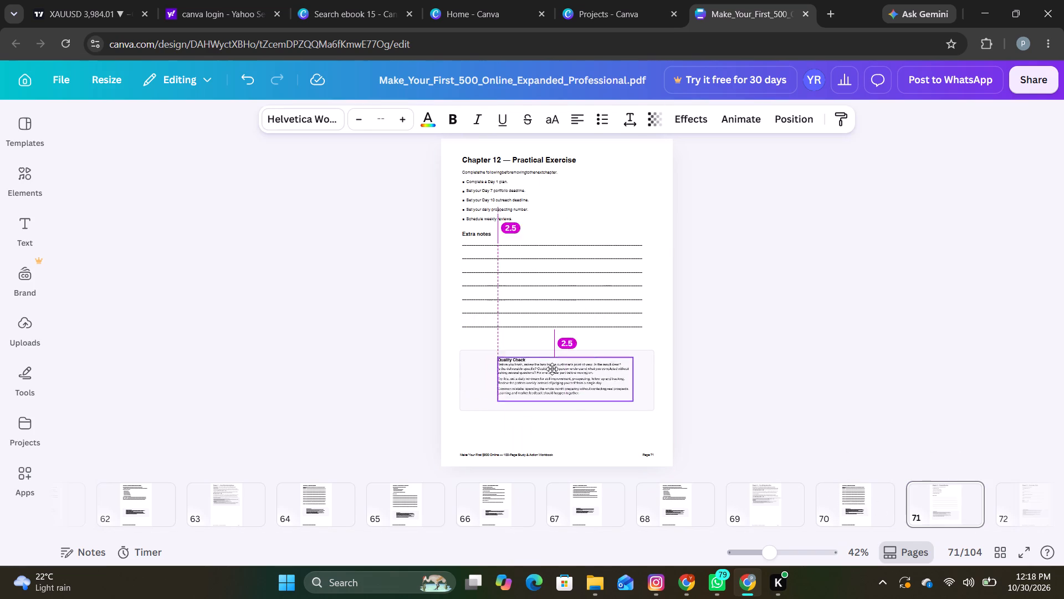
{"action": "left_click_drag", "start_coordinate": [552, 369], "coordinate": [544, 366]}
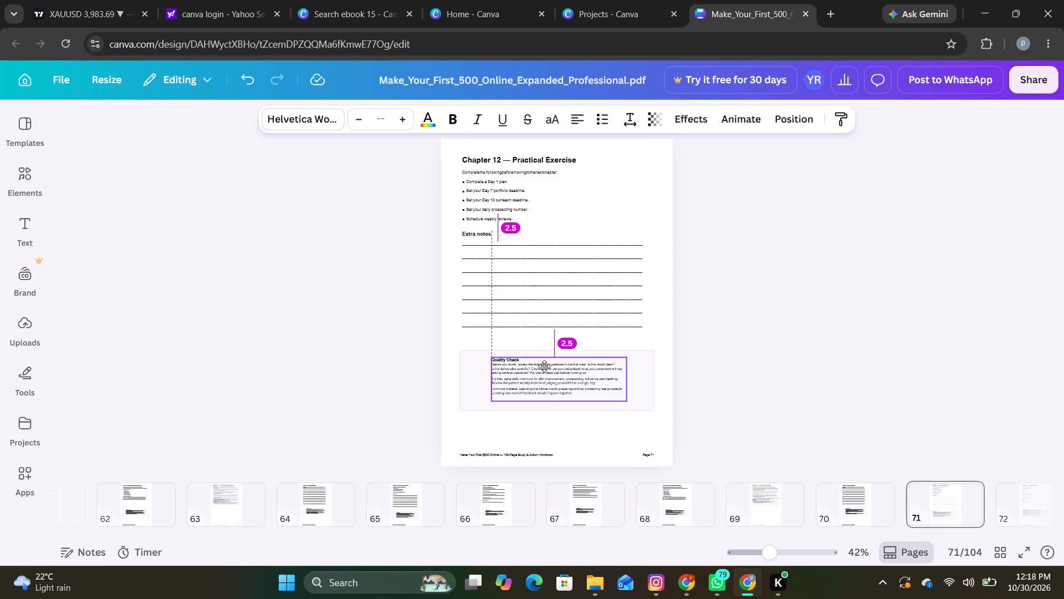
{"action": "left_click_drag", "start_coordinate": [544, 366], "coordinate": [545, 366]}
{"action": "left_click_drag", "start_coordinate": [545, 366], "coordinate": [538, 367]}
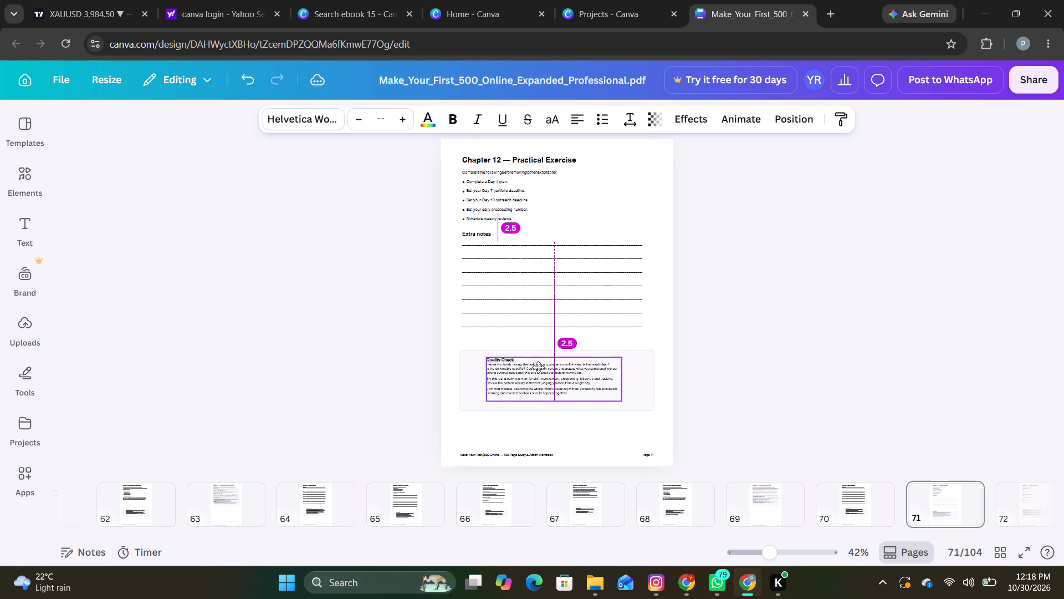
{"action": "left_click_drag", "start_coordinate": [538, 367], "coordinate": [539, 367]}
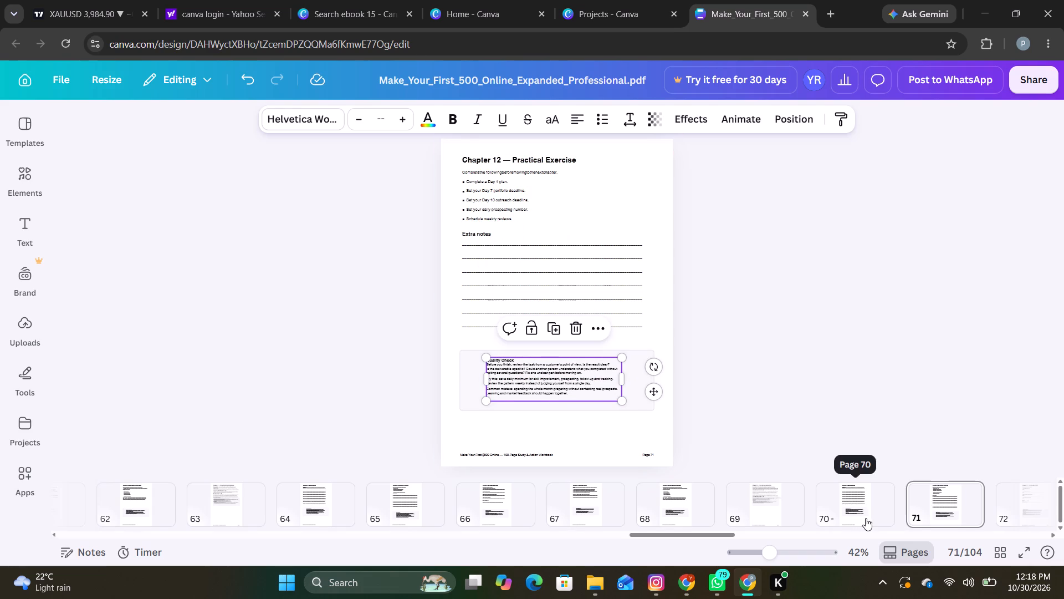
On page 72, Chapter 12 Knowledge Check, centre the Self-Check Strategy text inside its shaded box.
{"action": "scroll", "coordinate": [866, 518], "scroll_direction": "left", "scroll_amount": 6}
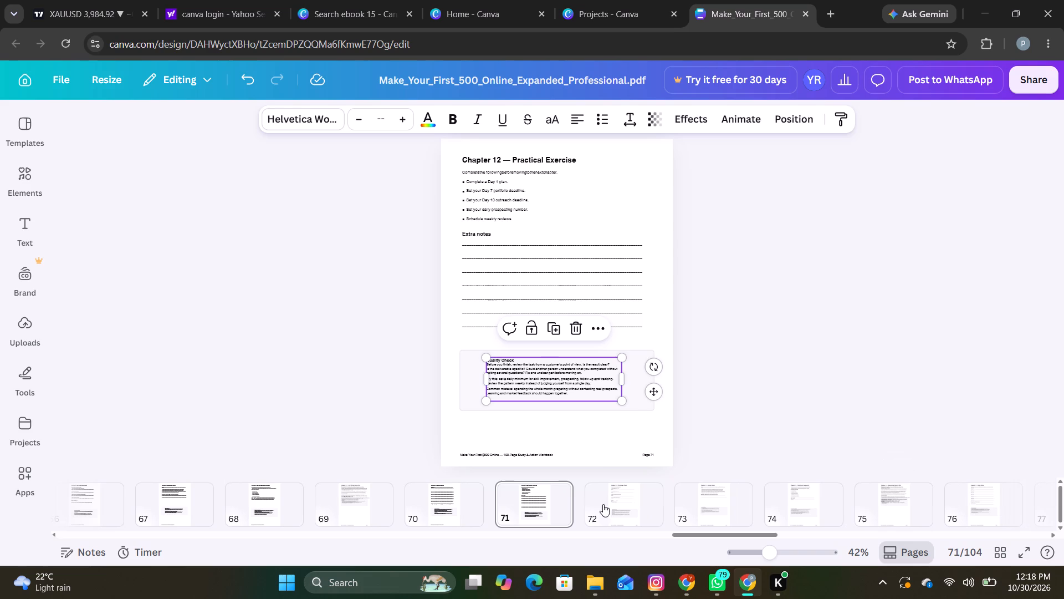
{"action": "left_click", "coordinate": [589, 504]}
{"action": "left_click_drag", "start_coordinate": [500, 370], "coordinate": [524, 375]}
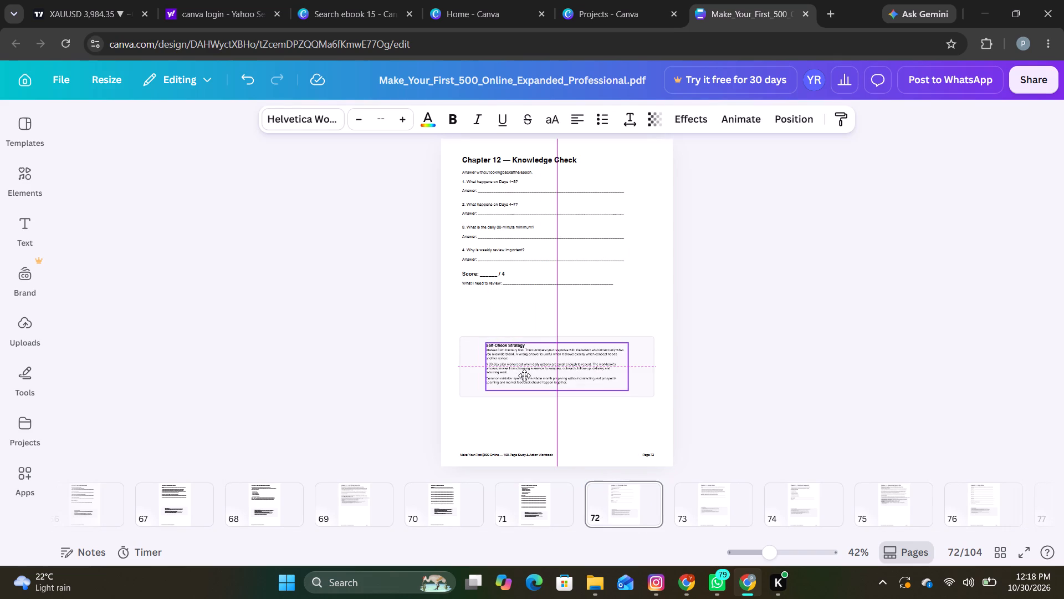
{"action": "left_click_drag", "start_coordinate": [524, 375], "coordinate": [521, 374]}
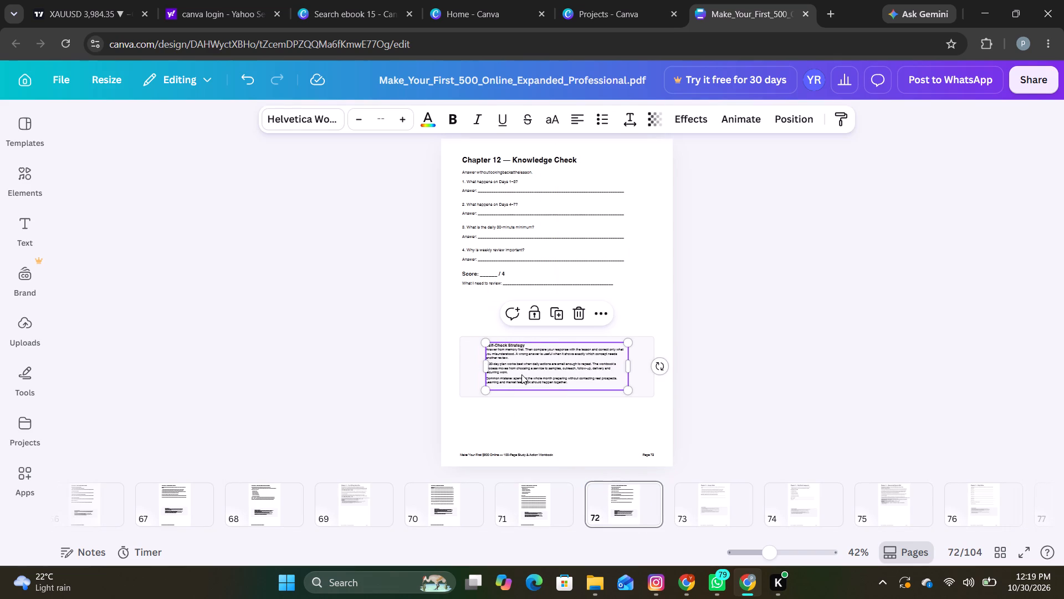
On page 73, Chapter 12 Answer Guide, centre the Study Reminder text inside its shaded box.
{"action": "left_click", "coordinate": [712, 500]}
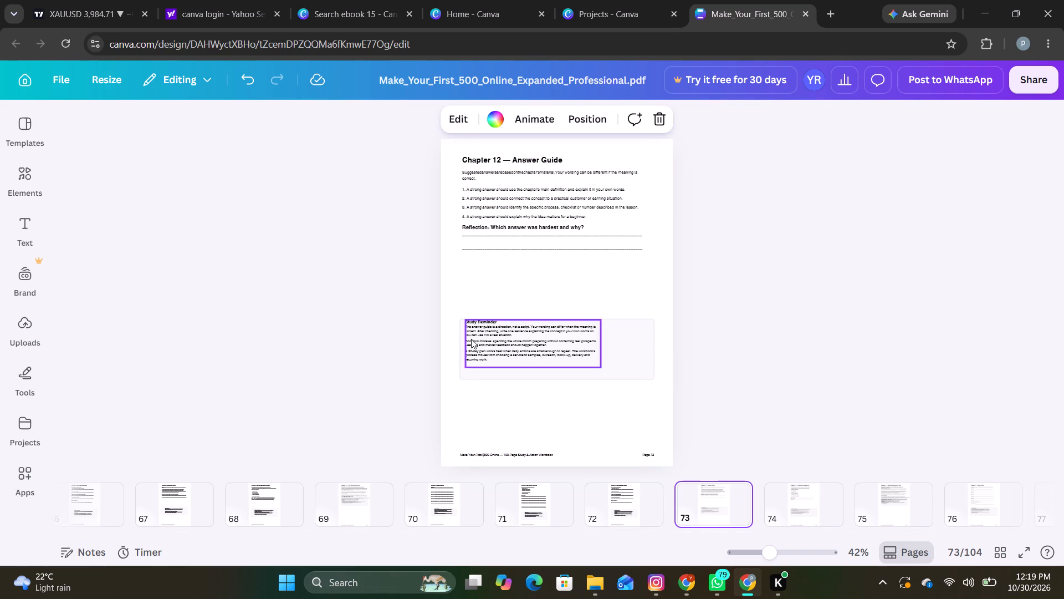
{"action": "left_click_drag", "start_coordinate": [471, 335], "coordinate": [492, 342]}
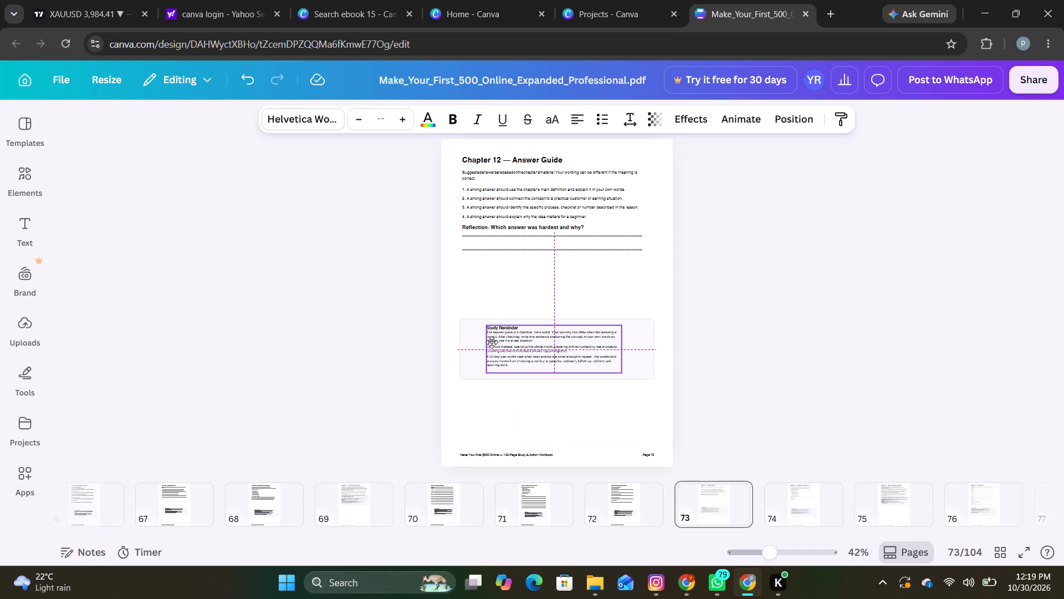
{"action": "left_click_drag", "start_coordinate": [492, 342], "coordinate": [491, 342]}
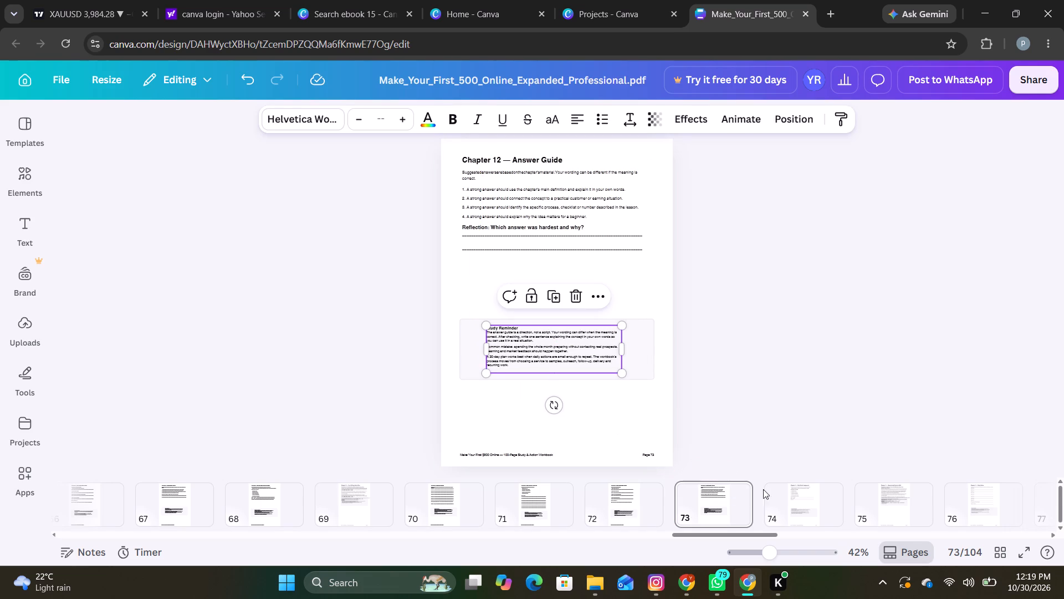
On page 74, Chapter 12 Real-World Assignment, centre the Completion Standard text inside its shaded box.
{"action": "left_click", "coordinate": [777, 493]}
{"action": "left_click_drag", "start_coordinate": [512, 348], "coordinate": [540, 357]}
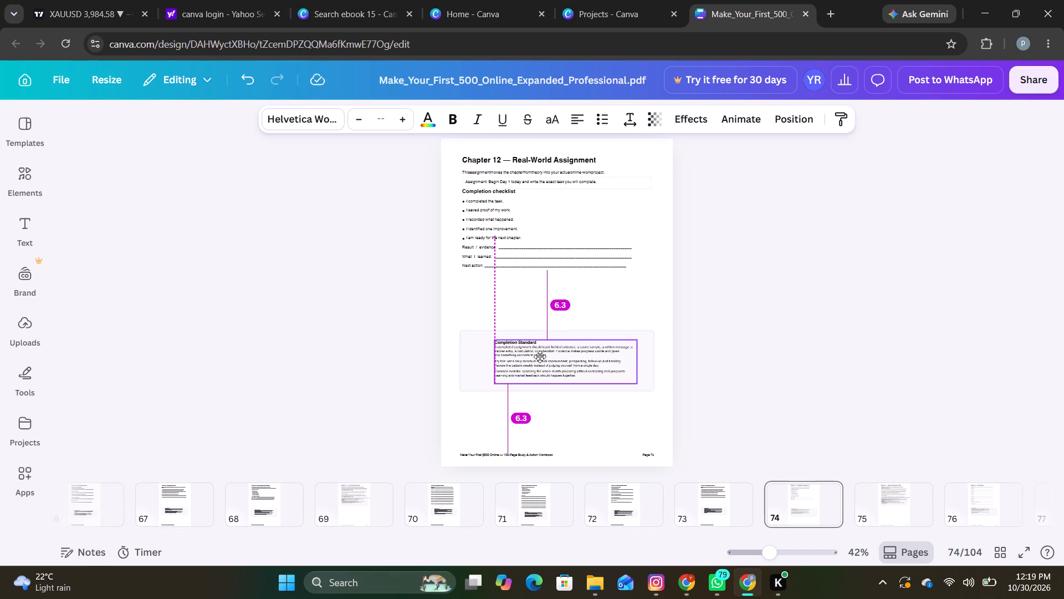
{"action": "left_click_drag", "start_coordinate": [540, 357], "coordinate": [533, 355]}
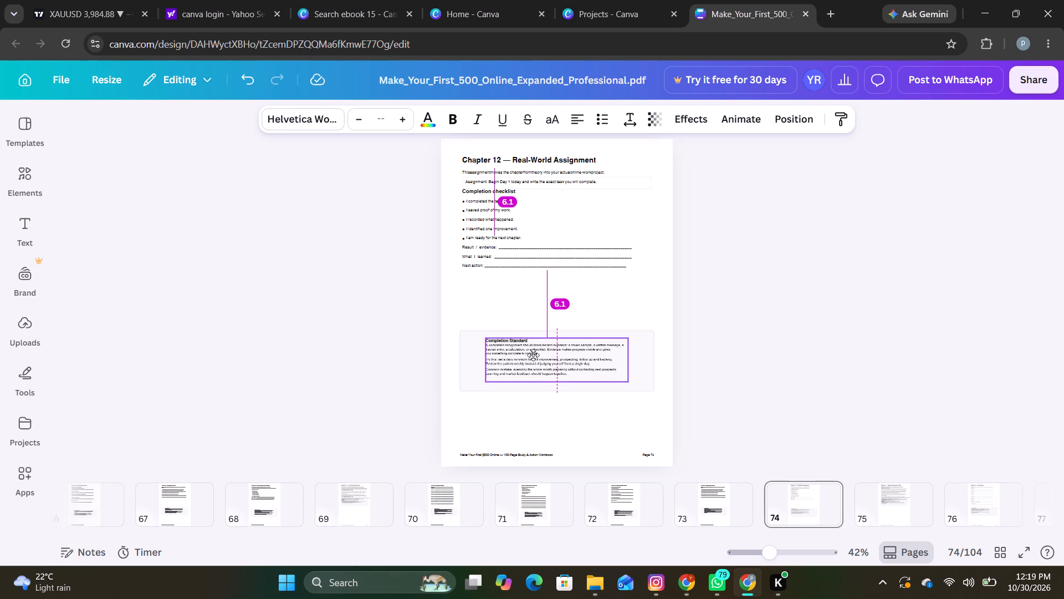
{"action": "left_click_drag", "start_coordinate": [533, 355], "coordinate": [534, 355]}
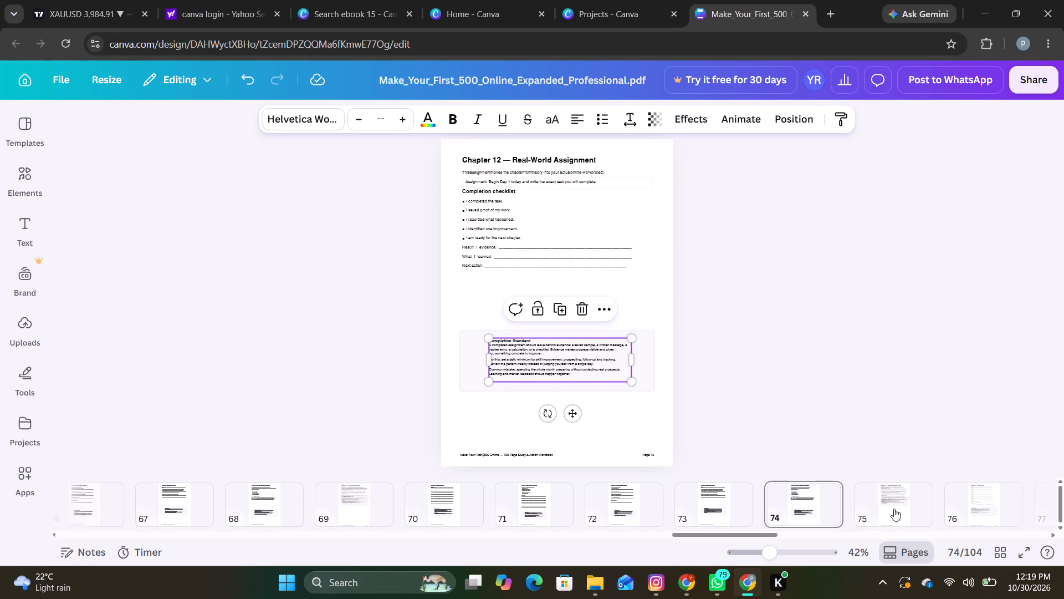
Skip page 75 and, on page 76, Chapter 13 Study Notes, centre the Reflection Builder text inside its shaded box.
{"action": "left_click", "coordinate": [891, 501]}
{"action": "scroll", "coordinate": [891, 501], "scroll_direction": "left", "scroll_amount": 3}
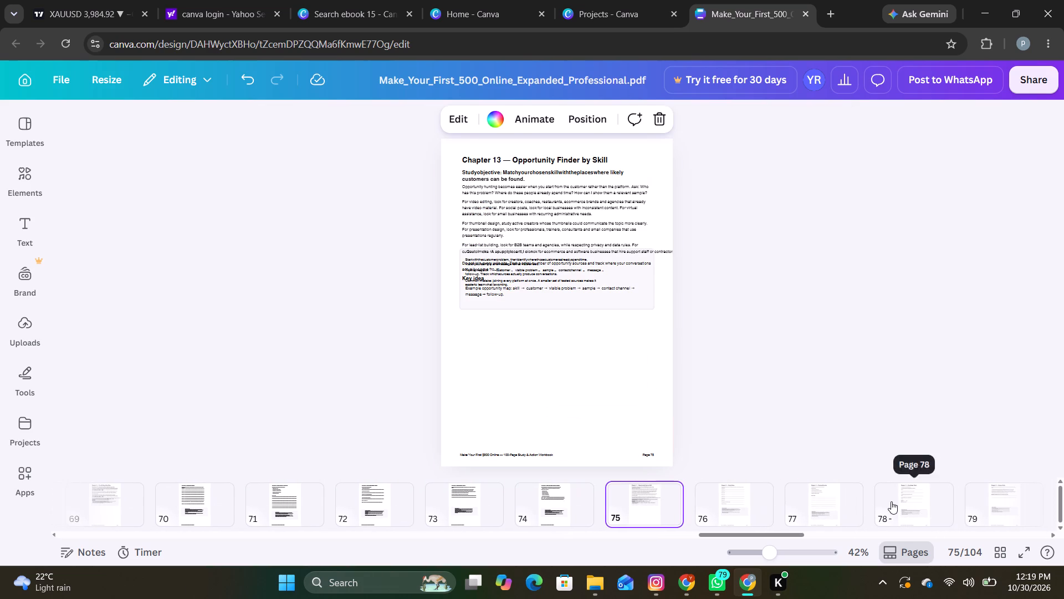
{"action": "left_click", "coordinate": [735, 504]}
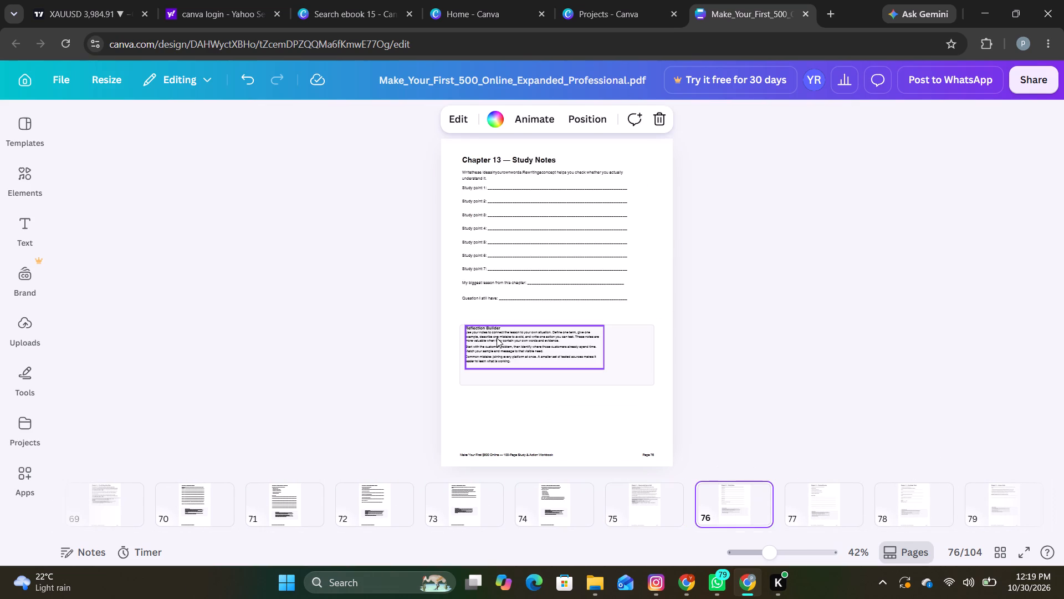
{"action": "left_click_drag", "start_coordinate": [492, 337], "coordinate": [513, 343]}
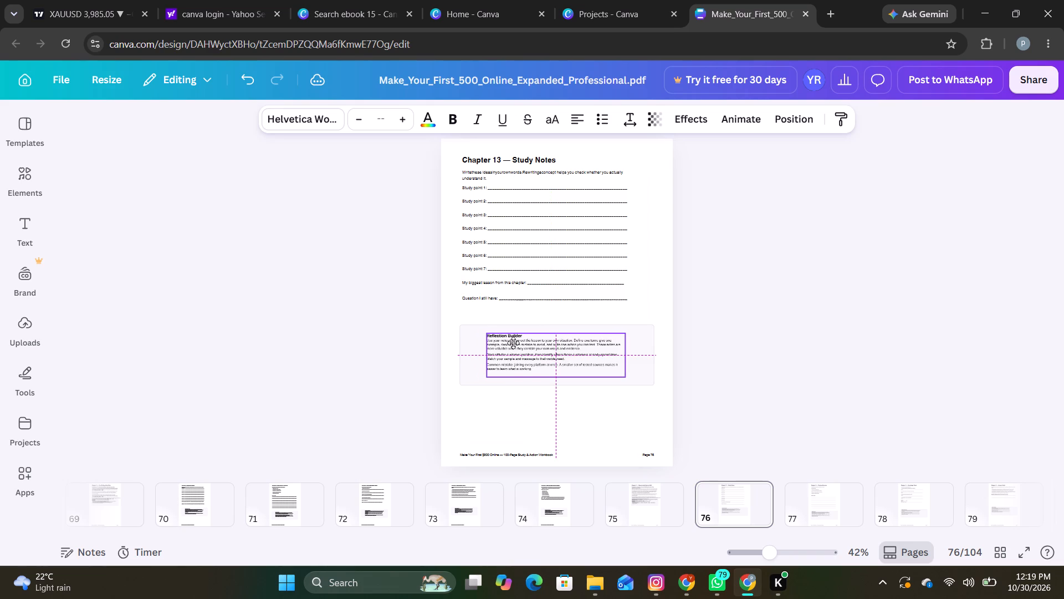
{"action": "left_click_drag", "start_coordinate": [513, 343], "coordinate": [513, 342]}
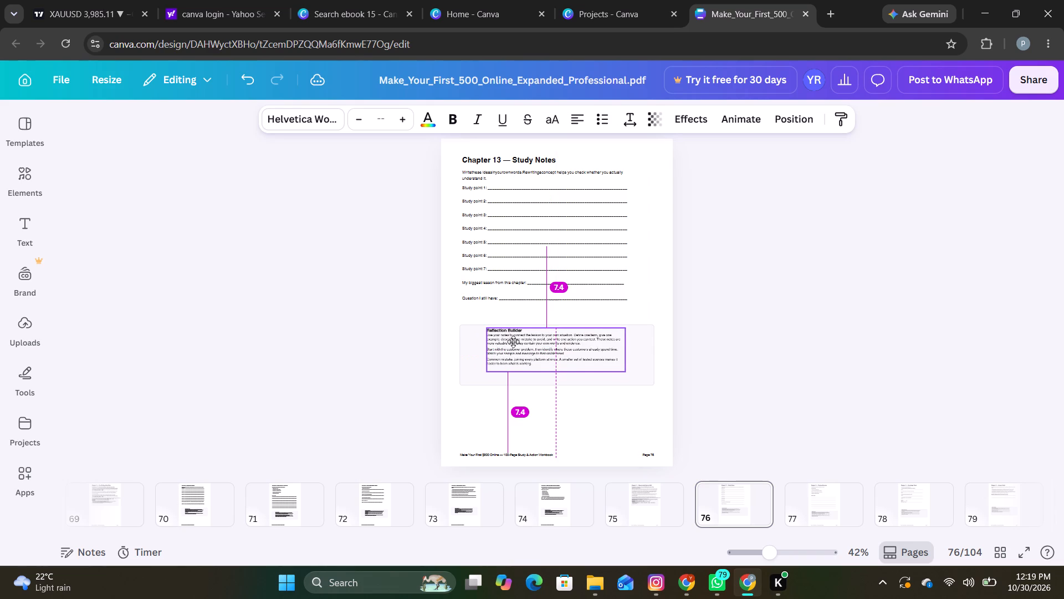
{"action": "left_click_drag", "start_coordinate": [513, 342], "coordinate": [513, 342]}
On page 77, Chapter 13 Practical Exercise, centre the Quality Check text inside its shaded box.
{"action": "left_click", "coordinate": [811, 494]}
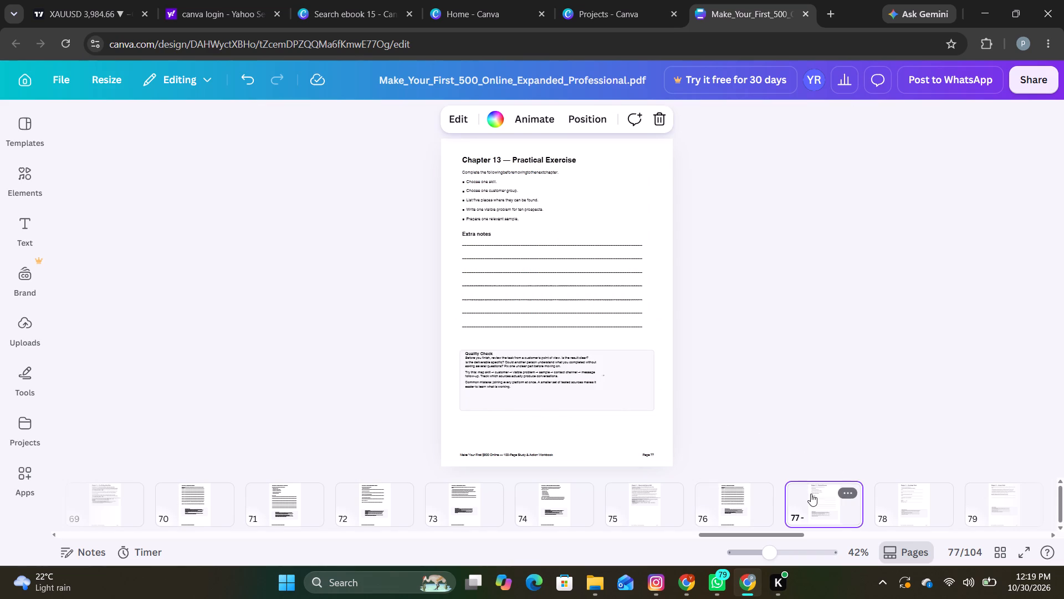
{"action": "left_click_drag", "start_coordinate": [525, 384], "coordinate": [547, 389]}
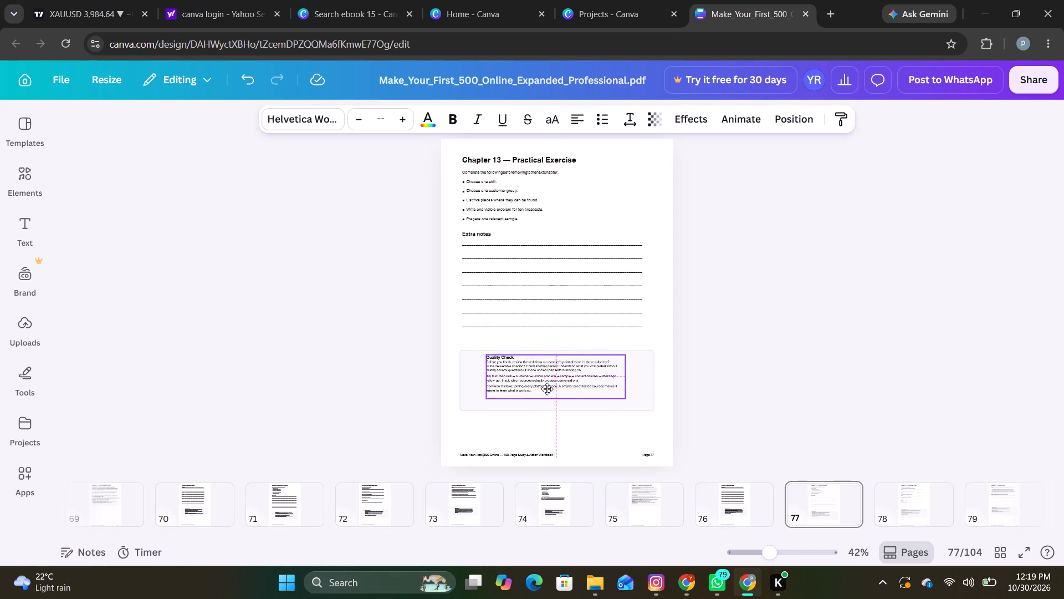
{"action": "left_click_drag", "start_coordinate": [547, 389], "coordinate": [545, 390]}
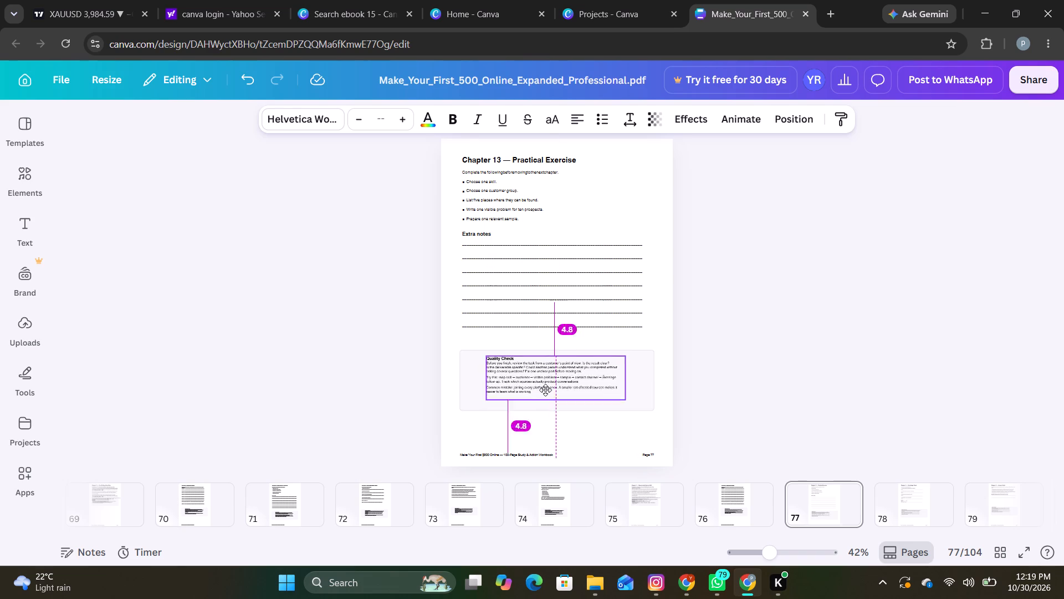
{"action": "left_click_drag", "start_coordinate": [545, 390], "coordinate": [548, 392]}
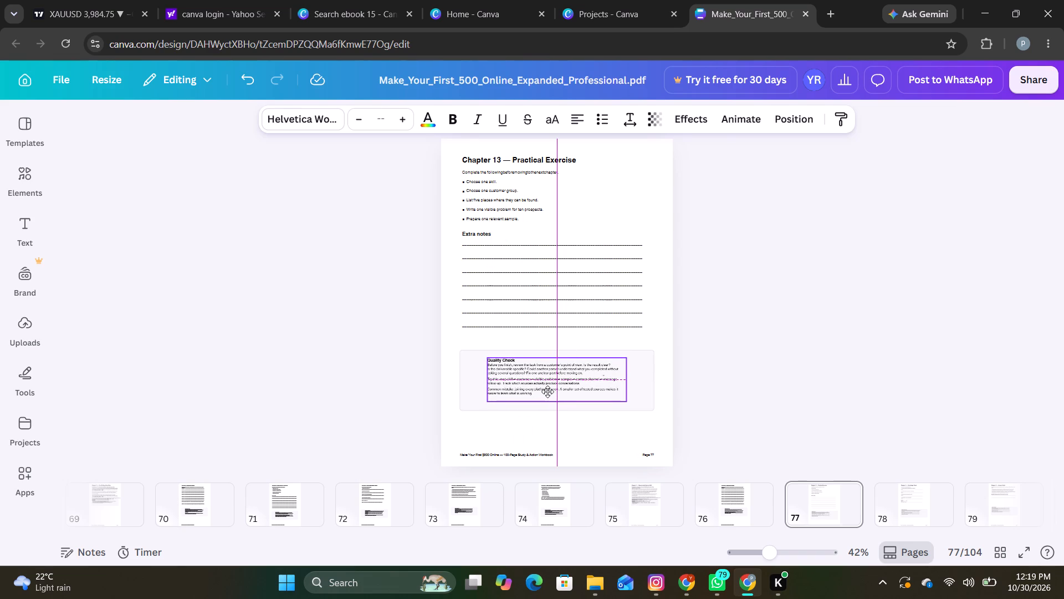
{"action": "left_click_drag", "start_coordinate": [548, 392], "coordinate": [547, 392]}
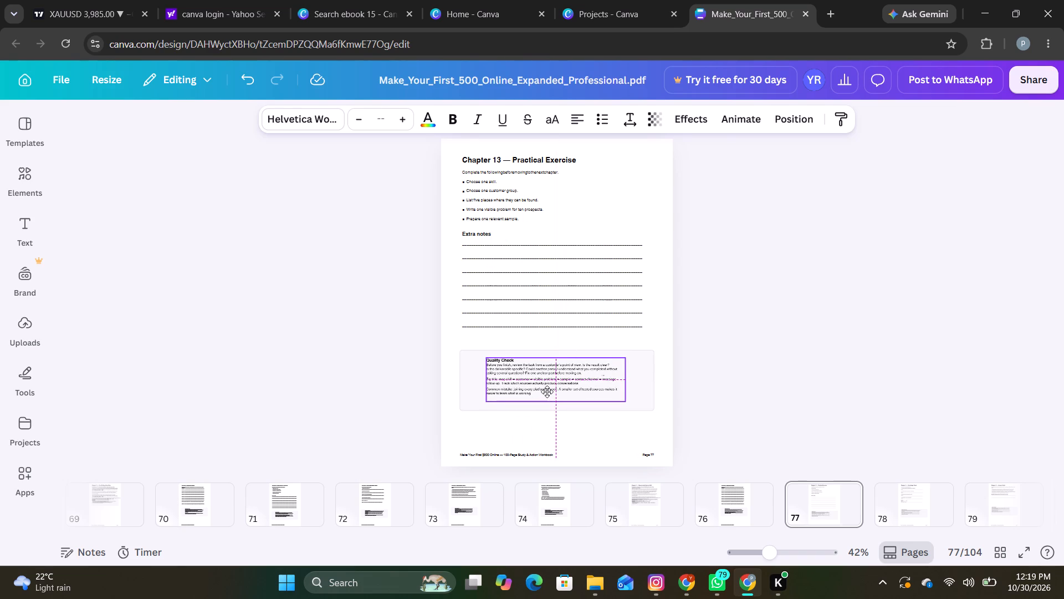
{"action": "left_click_drag", "start_coordinate": [547, 392], "coordinate": [548, 392]}
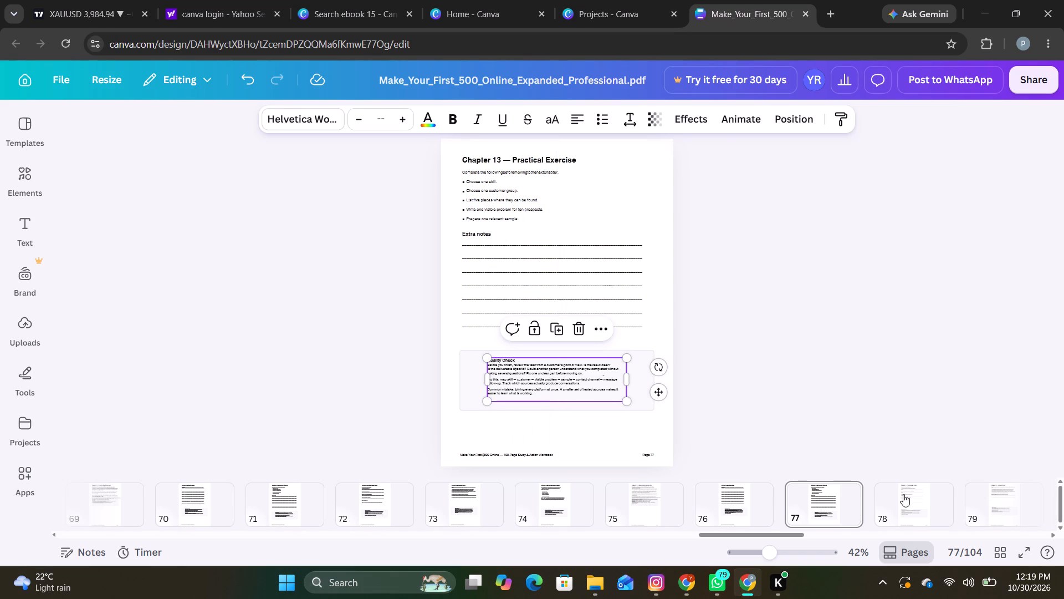
On page 78, Chapter 13 Knowledge Check, centre the Self-Check Strategy text inside its shaded box.
{"action": "left_click", "coordinate": [909, 493]}
{"action": "left_click_drag", "start_coordinate": [530, 375], "coordinate": [549, 384]}
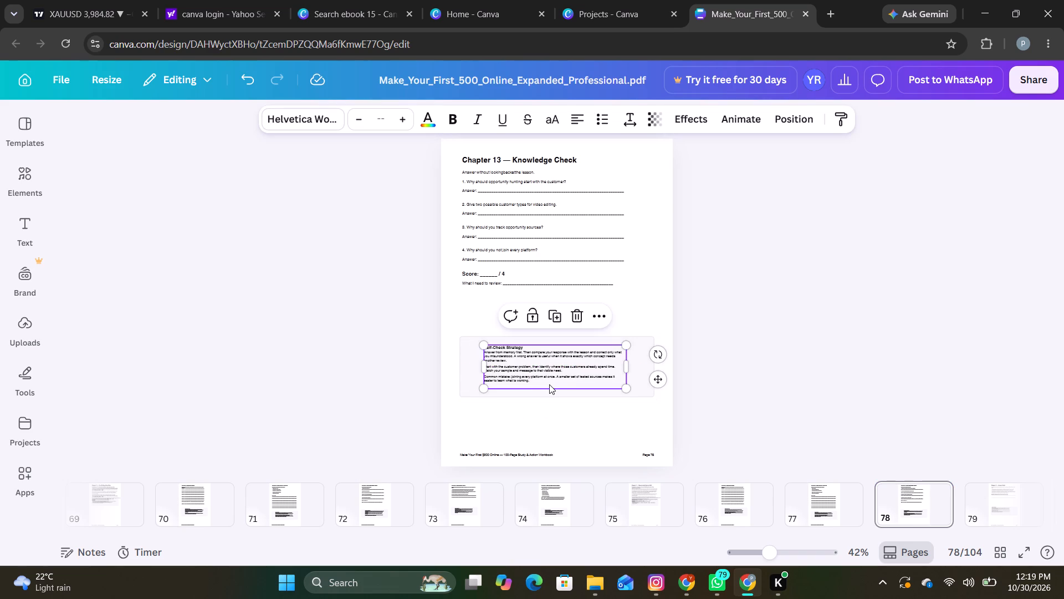
On page 79, Chapter 13 Answer Guide, centre the Study Reminder text inside its shaded box.
{"action": "scroll", "coordinate": [950, 501], "scroll_direction": "left", "scroll_amount": 3}
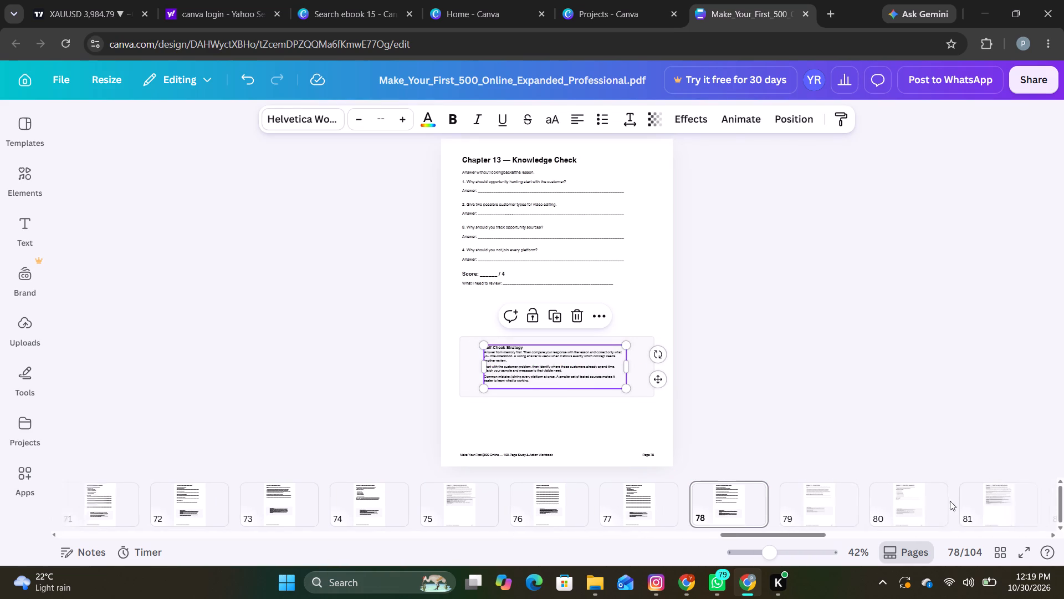
{"action": "scroll", "coordinate": [950, 501], "scroll_direction": "left", "scroll_amount": 1}
{"action": "left_click", "coordinate": [765, 497]}
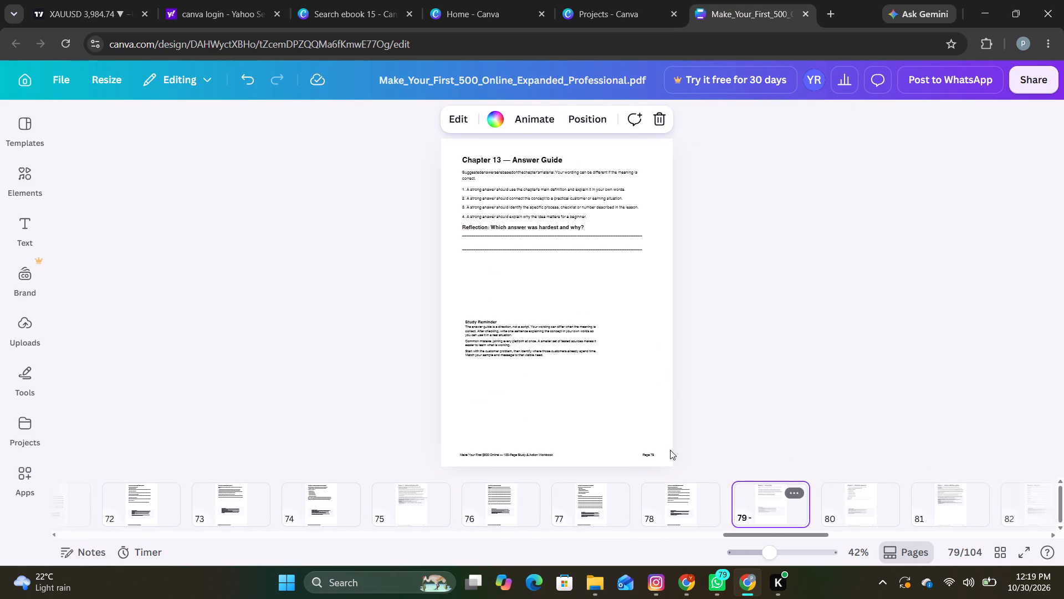
{"action": "left_click_drag", "start_coordinate": [529, 348], "coordinate": [554, 354]}
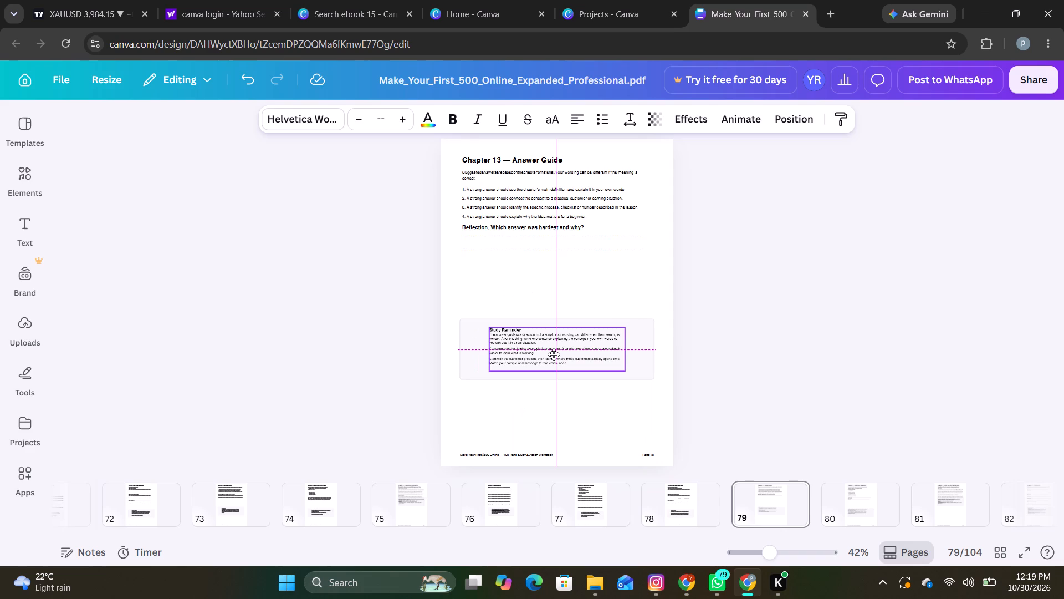
{"action": "left_click_drag", "start_coordinate": [554, 354], "coordinate": [550, 354]}
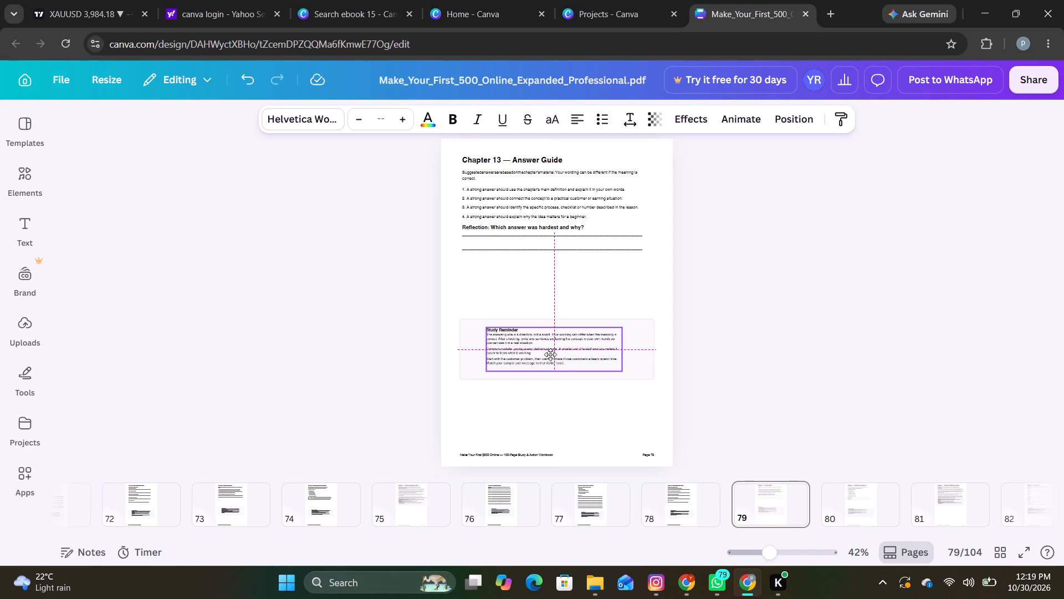
{"action": "left_click_drag", "start_coordinate": [550, 354], "coordinate": [553, 354]}
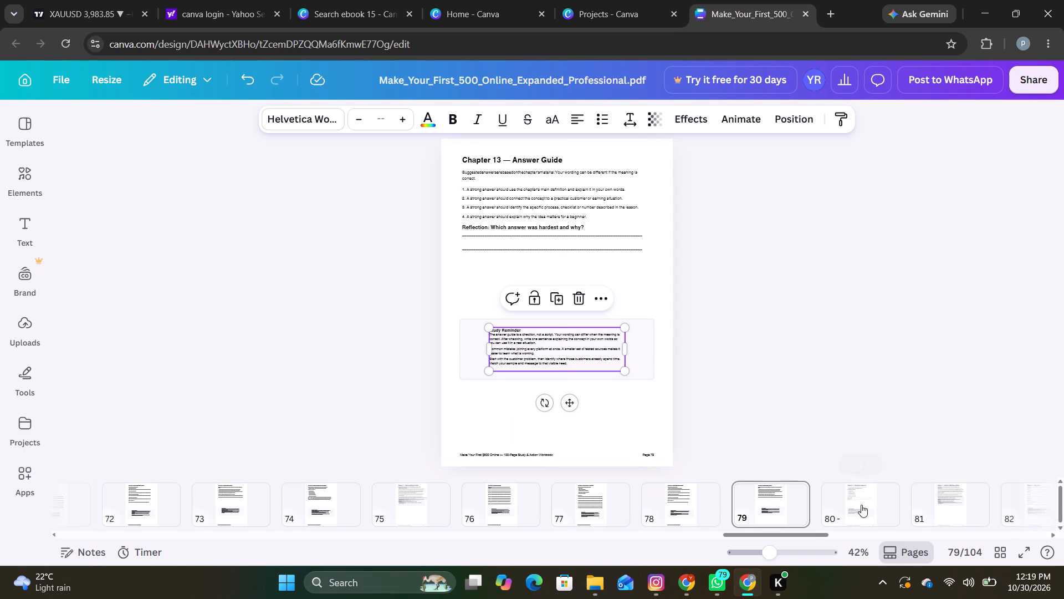
On page 80, Chapter 13 Real-World Assignment, centre the Completion Standard text inside its shaded box.
{"action": "left_click", "coordinate": [861, 505]}
{"action": "left_click_drag", "start_coordinate": [521, 345], "coordinate": [543, 353]}
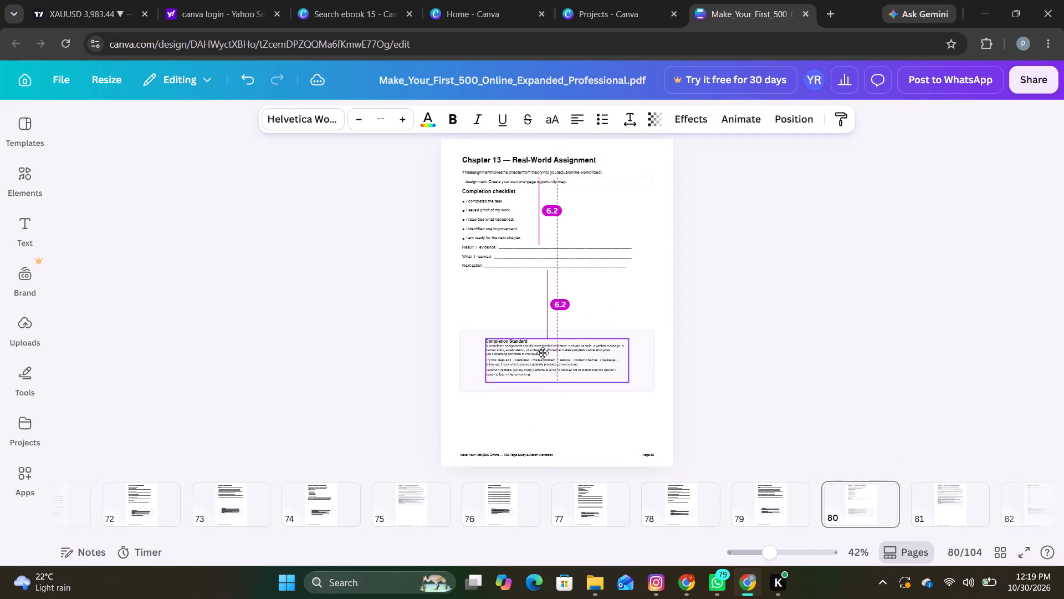
{"action": "left_click_drag", "start_coordinate": [543, 353], "coordinate": [540, 353]}
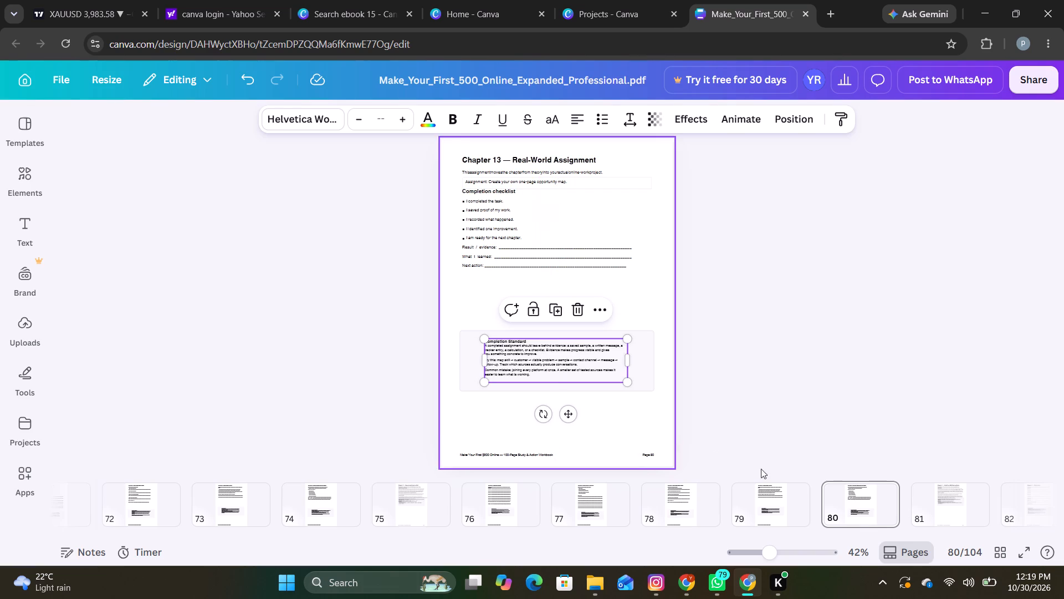
Skip page 81 and, on page 82, Chapter 14 Study Notes, centre the Reflection Builder text inside its shaded box.
{"action": "left_click", "coordinate": [932, 500]}
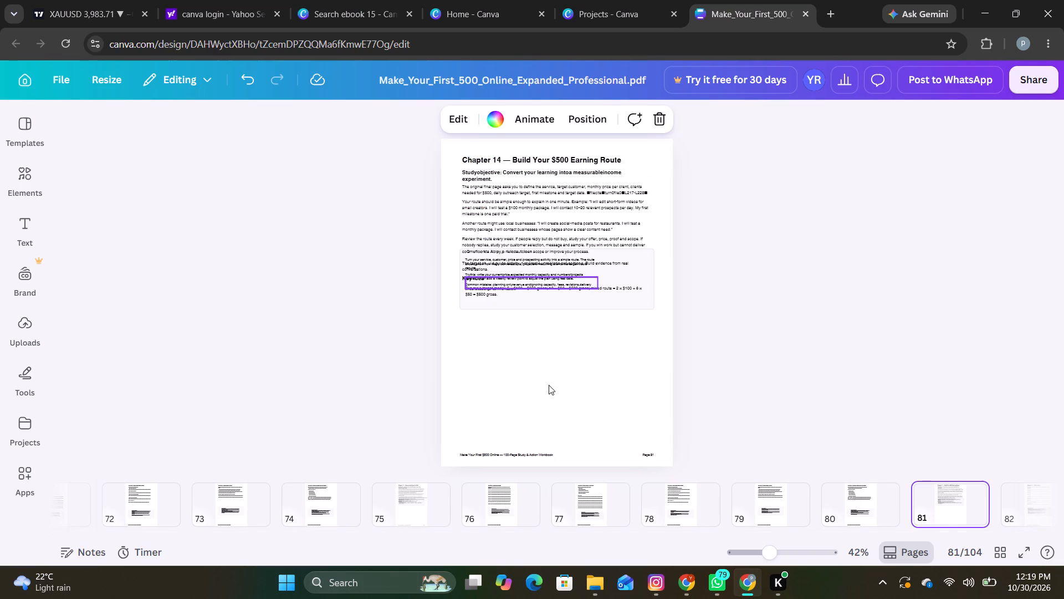
{"action": "scroll", "coordinate": [979, 490], "scroll_direction": "left", "scroll_amount": 4}
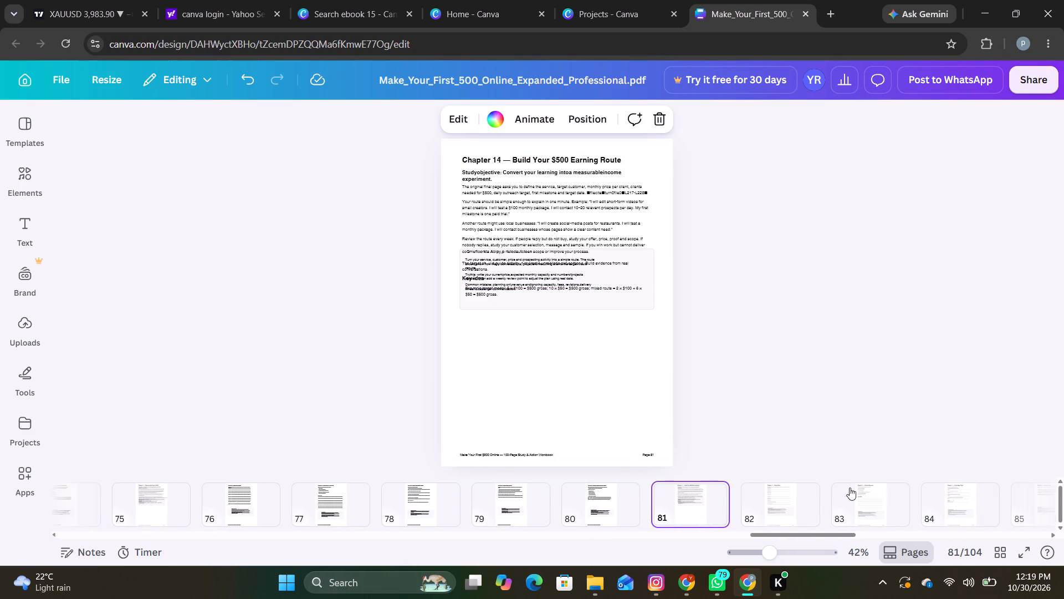
{"action": "left_click", "coordinate": [758, 510]}
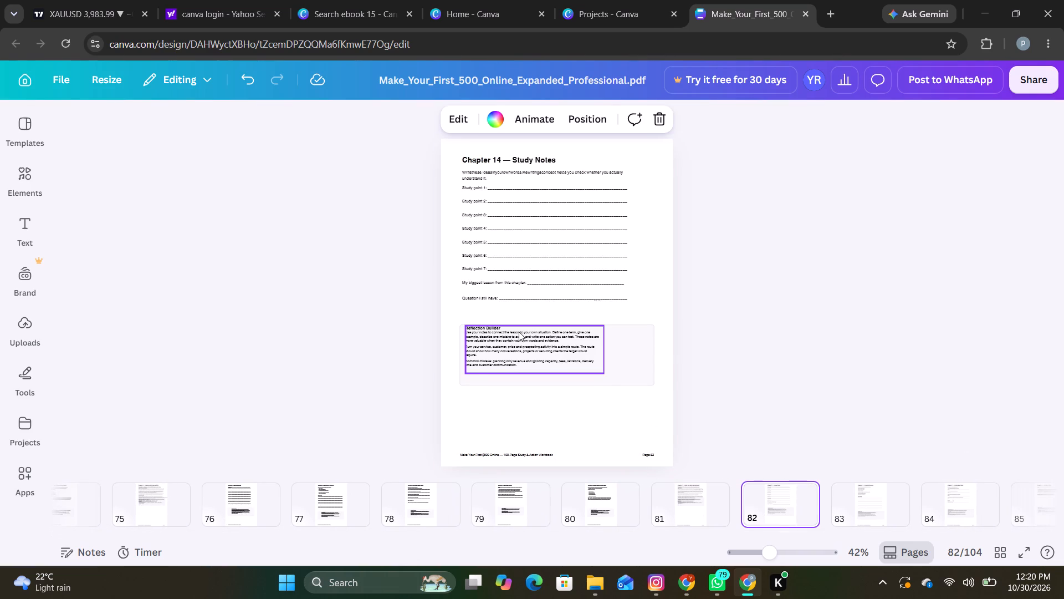
{"action": "left_click_drag", "start_coordinate": [519, 332], "coordinate": [537, 336]}
On page 83, Chapter 14 Practical Exercise, centre the Quality Check text inside its shaded box.
{"action": "left_click", "coordinate": [850, 495]}
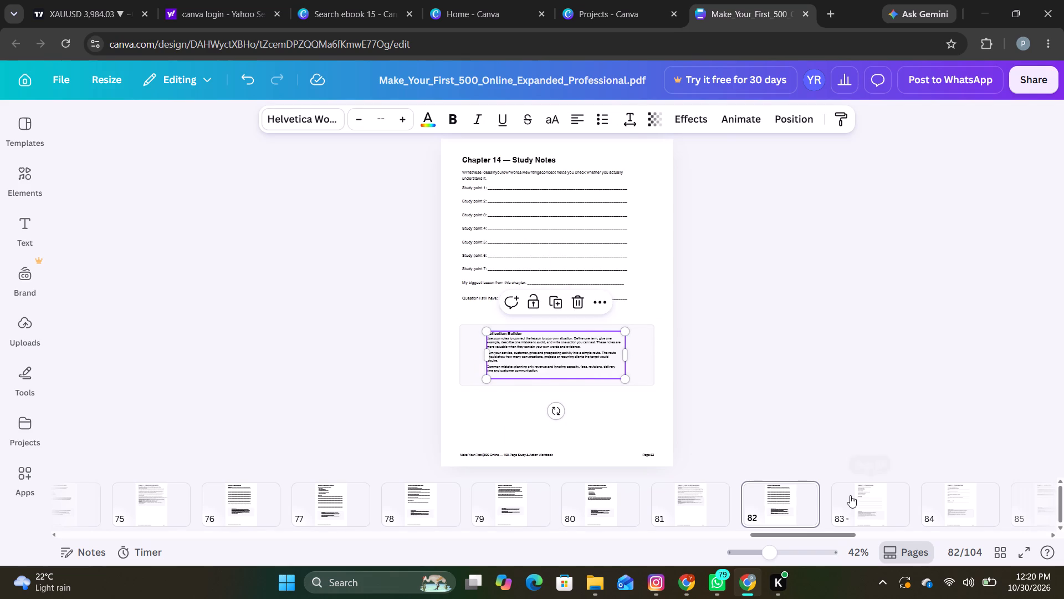
{"action": "left_click_drag", "start_coordinate": [493, 373], "coordinate": [519, 381]}
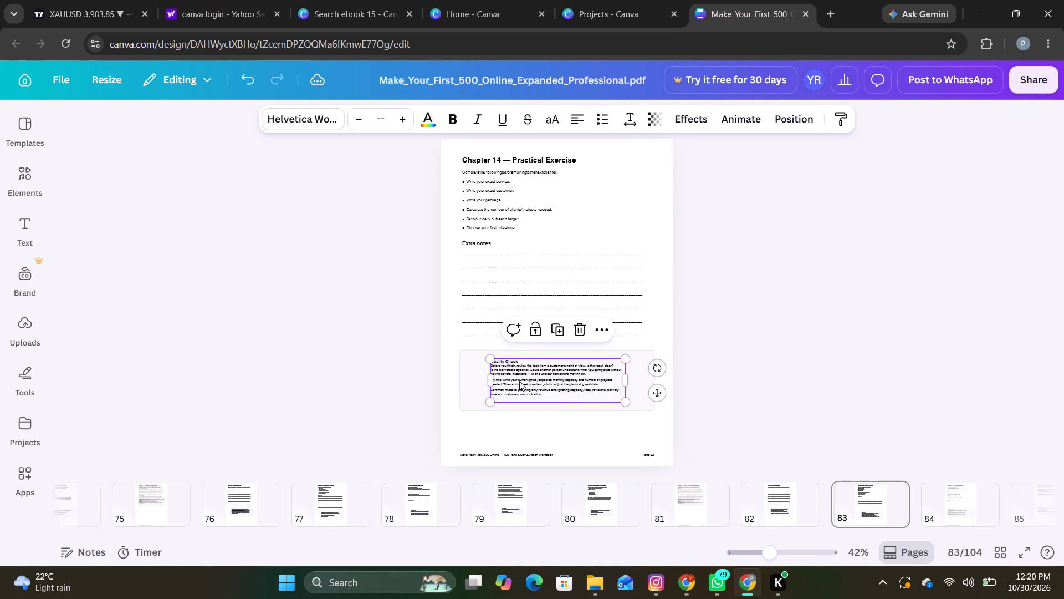
On page 84, Chapter 14 Knowledge Check, centre the Self-Check Strategy text inside its shaded box.
{"action": "left_click", "coordinate": [960, 496]}
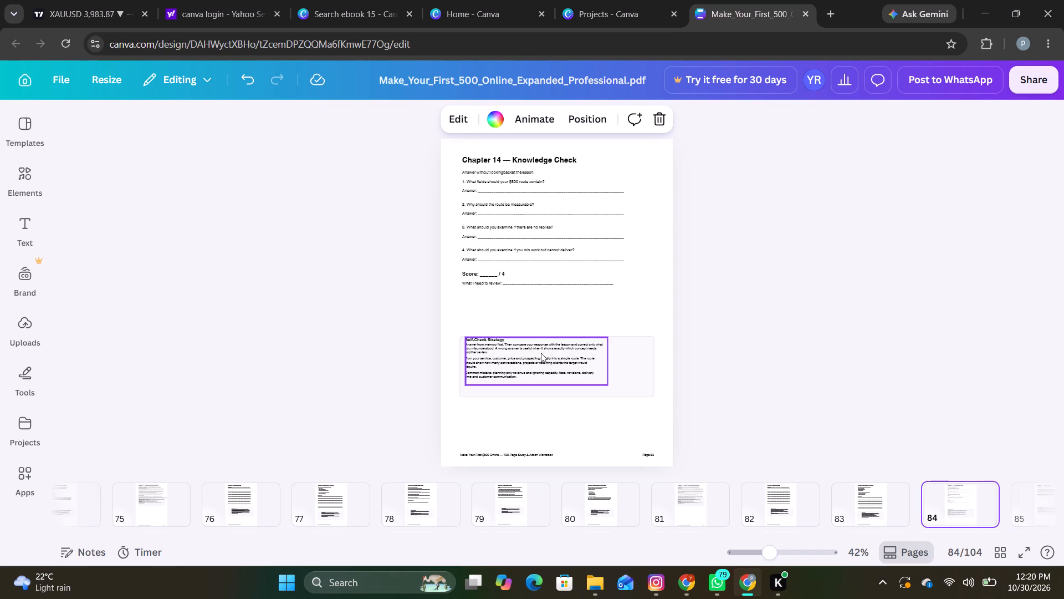
{"action": "left_click_drag", "start_coordinate": [518, 348], "coordinate": [519, 349]}
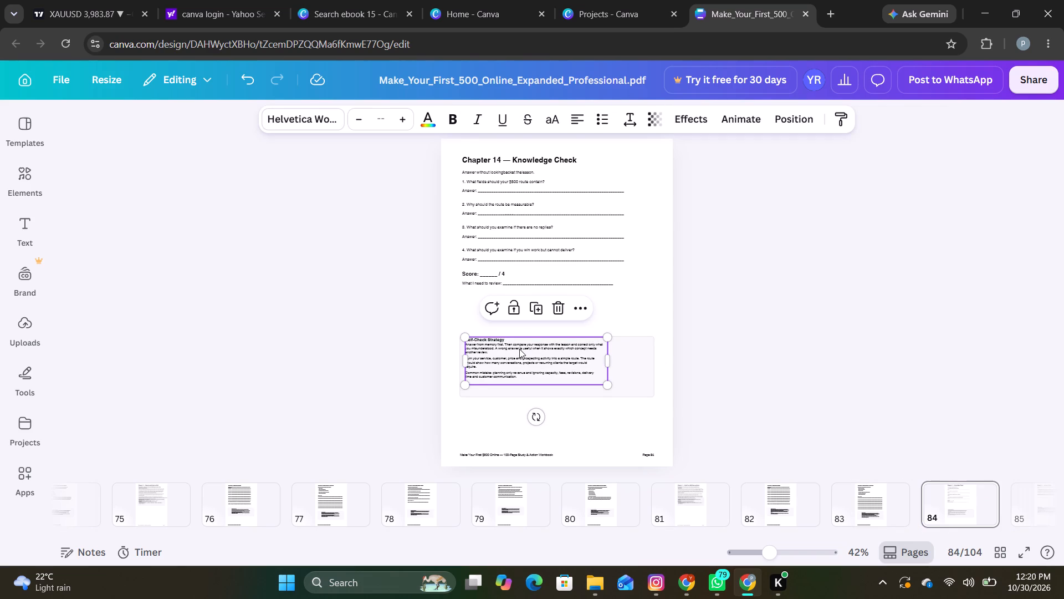
{"action": "left_click_drag", "start_coordinate": [519, 349], "coordinate": [539, 354]}
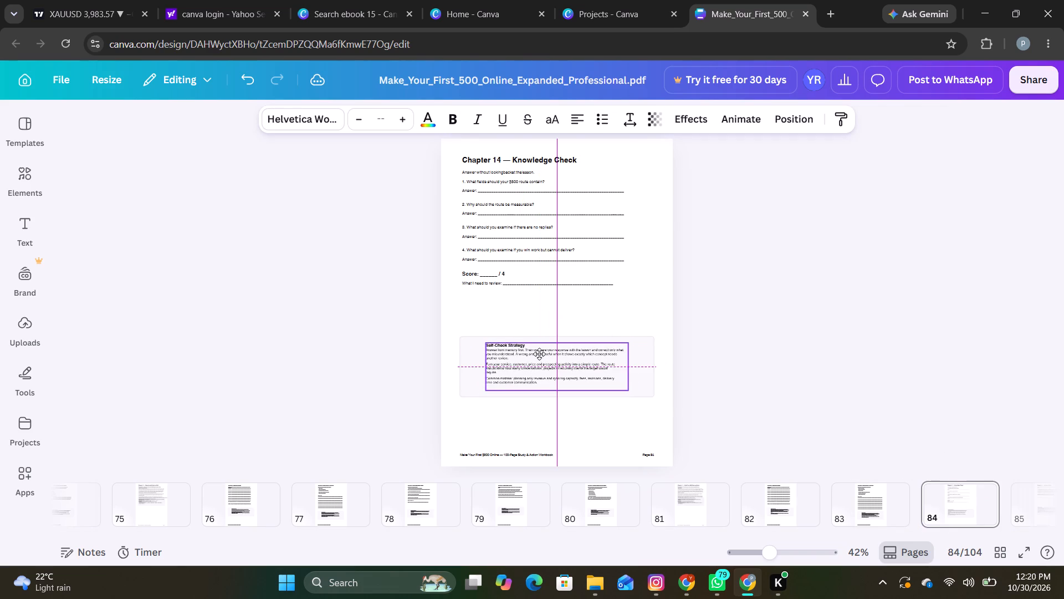
{"action": "left_click_drag", "start_coordinate": [539, 354], "coordinate": [539, 353]}
On page 85, Chapter 14 Answer Guide, centre the Study Reminder text inside its shaded box.
{"action": "scroll", "coordinate": [902, 516], "scroll_direction": "left", "scroll_amount": 2}
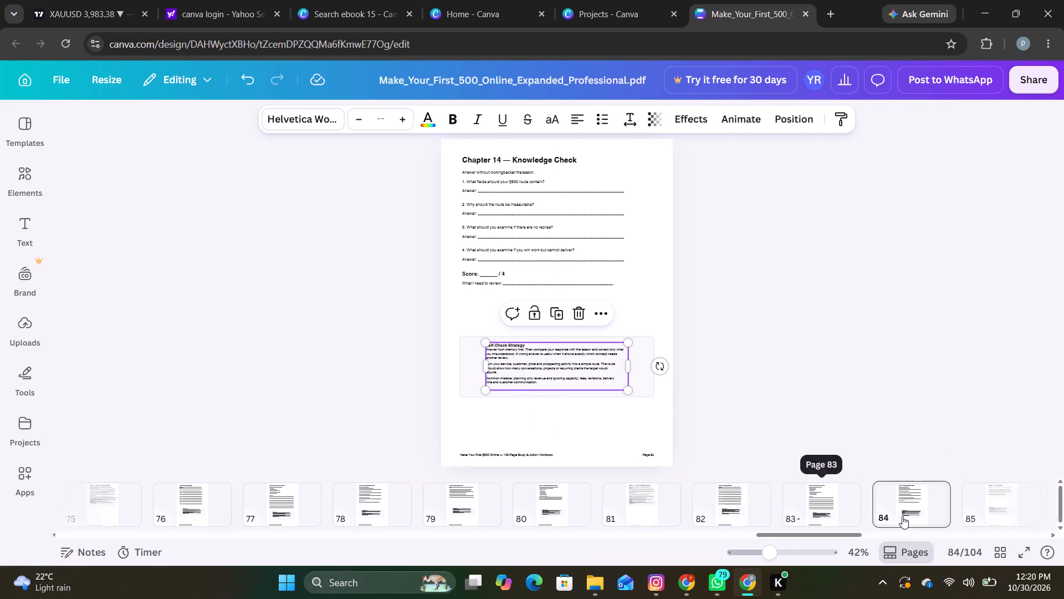
{"action": "scroll", "coordinate": [902, 516], "scroll_direction": "left", "scroll_amount": 1}
{"action": "left_click", "coordinate": [902, 516]}
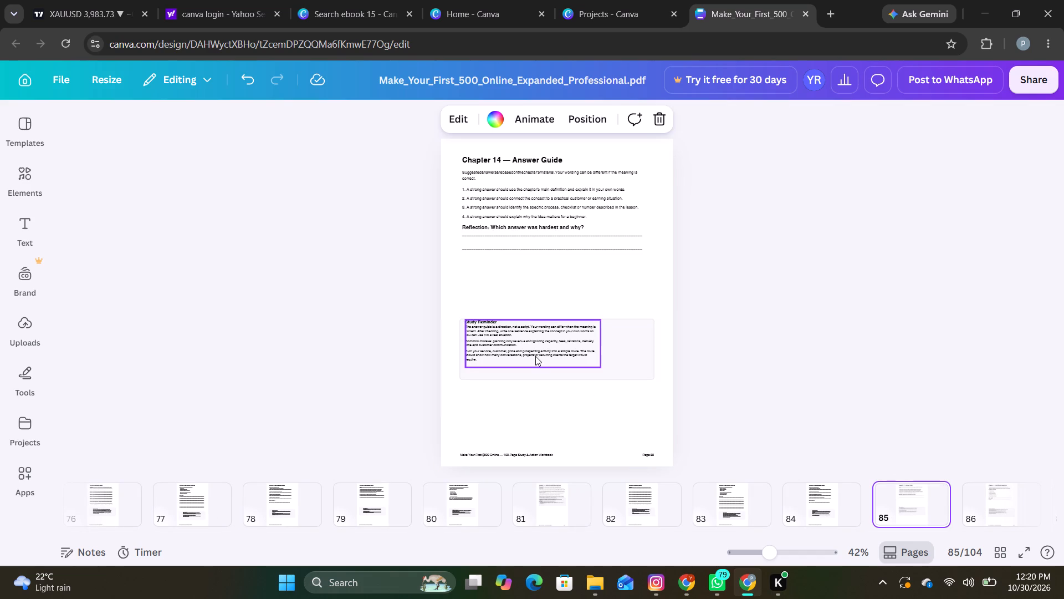
{"action": "left_click_drag", "start_coordinate": [534, 354], "coordinate": [561, 357]}
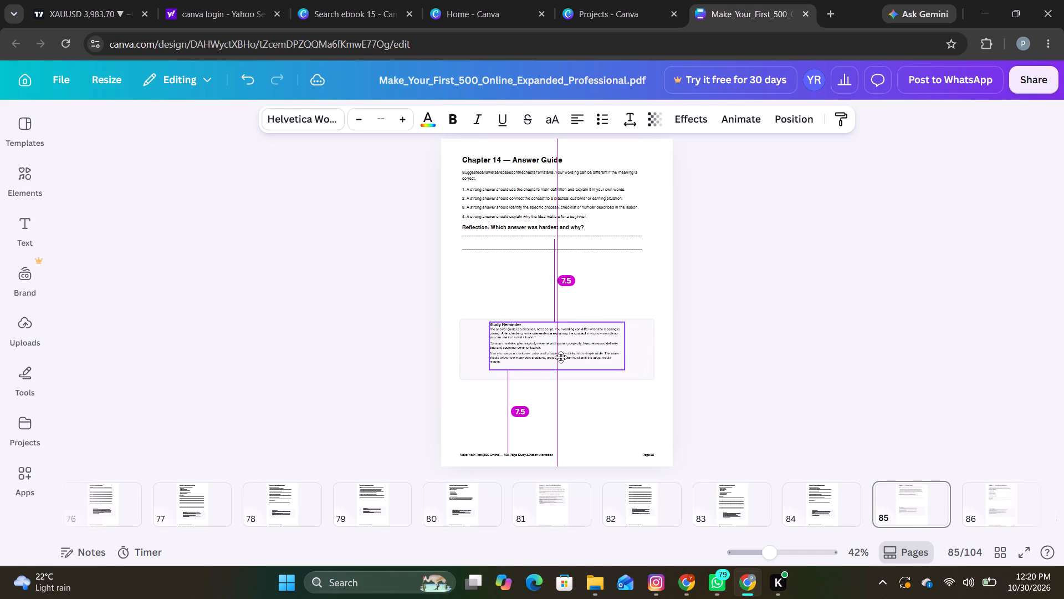
{"action": "left_click_drag", "start_coordinate": [561, 357], "coordinate": [560, 361]}
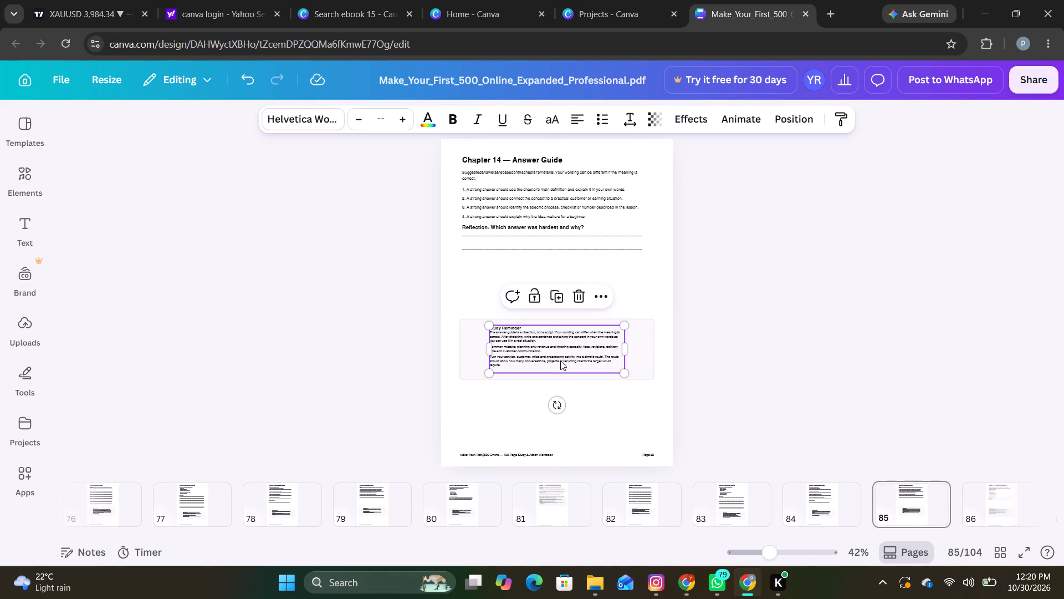
On page 86, Chapter 14 Real-World Assignment, centre the Completion Standard text inside its shaded box.
{"action": "scroll", "coordinate": [942, 487], "scroll_direction": "left", "scroll_amount": 3}
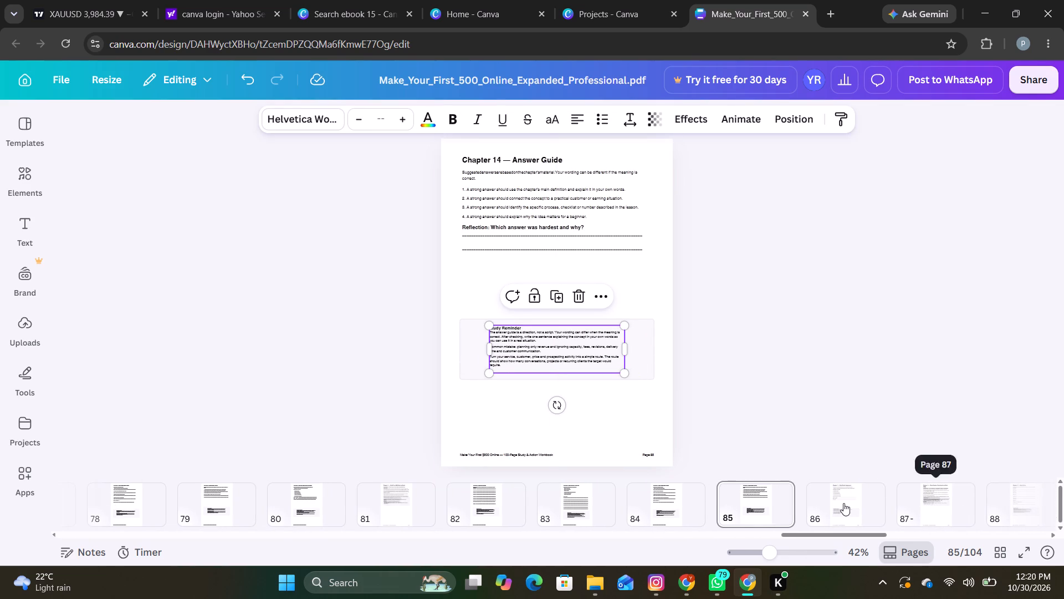
{"action": "left_click", "coordinate": [843, 503]}
{"action": "left_click_drag", "start_coordinate": [495, 357], "coordinate": [520, 362]}
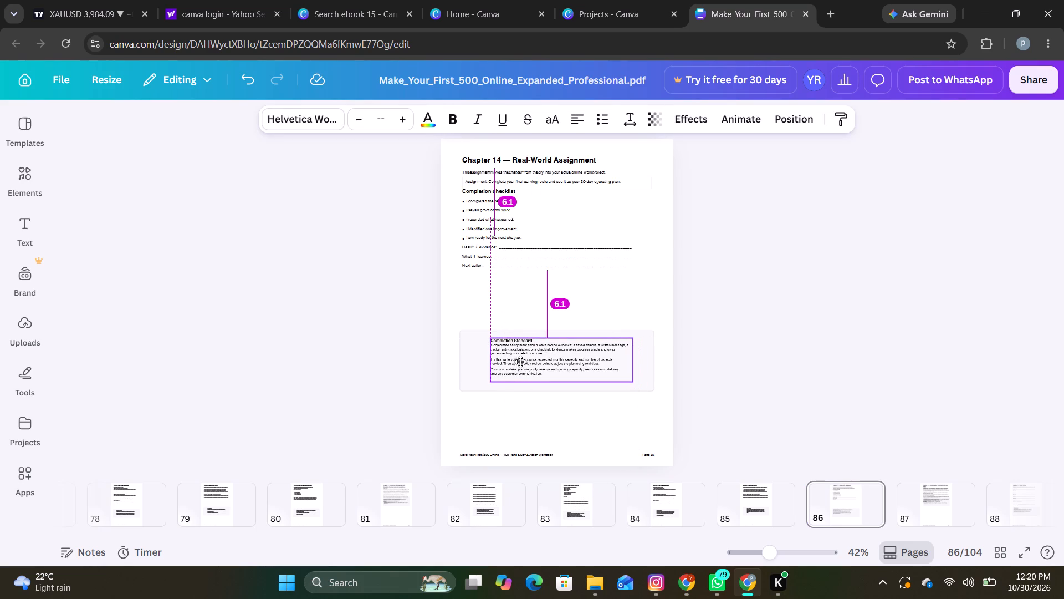
{"action": "left_click_drag", "start_coordinate": [520, 362], "coordinate": [520, 361]}
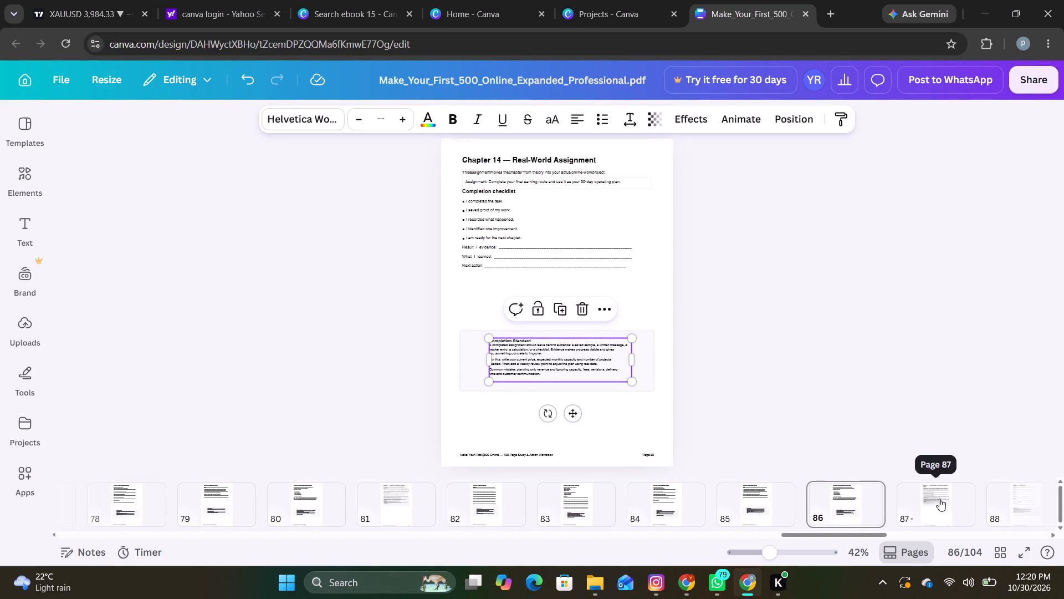
Skip page 87 and, on page 88, Chapter 15 Study Notes, centre the Reflection Builder text inside its shaded box.
{"action": "left_click", "coordinate": [939, 499]}
{"action": "scroll", "coordinate": [910, 509], "scroll_direction": "left", "scroll_amount": 2}
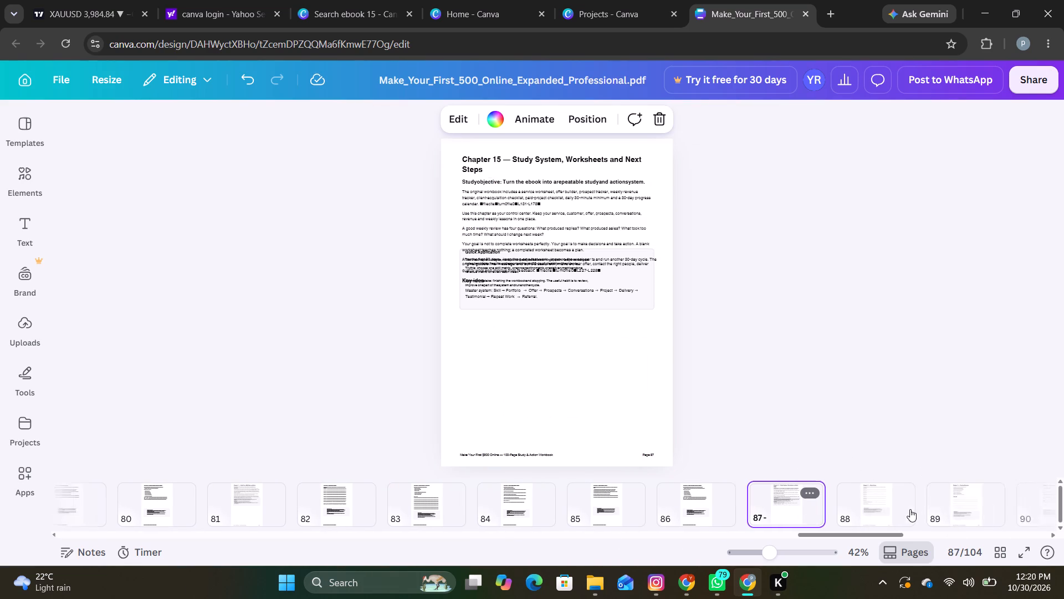
{"action": "scroll", "coordinate": [910, 509], "scroll_direction": "left", "scroll_amount": 1}
{"action": "left_click", "coordinate": [814, 504]}
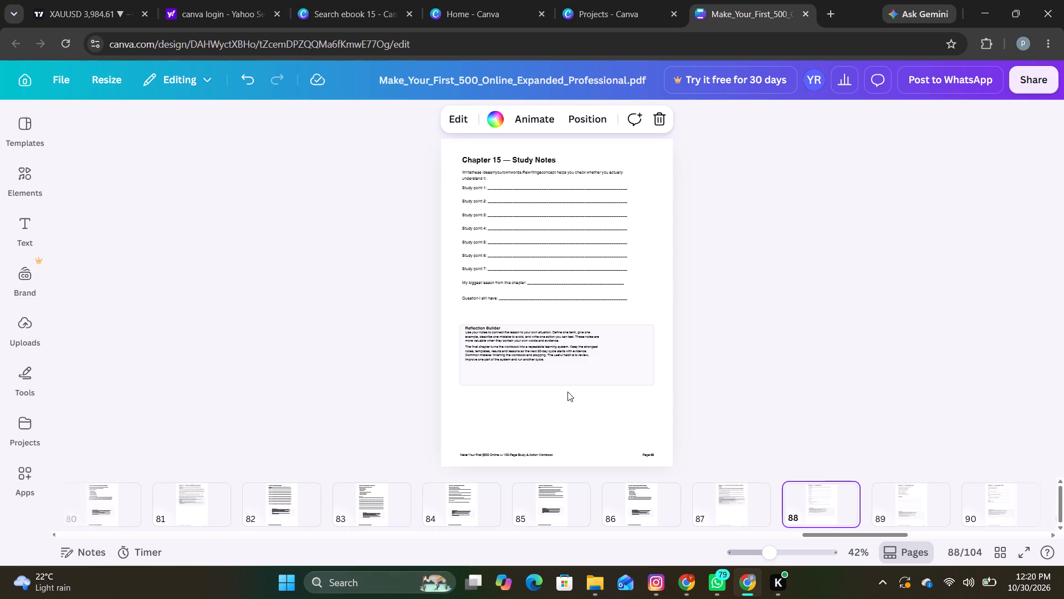
{"action": "left_click_drag", "start_coordinate": [511, 344], "coordinate": [540, 352]}
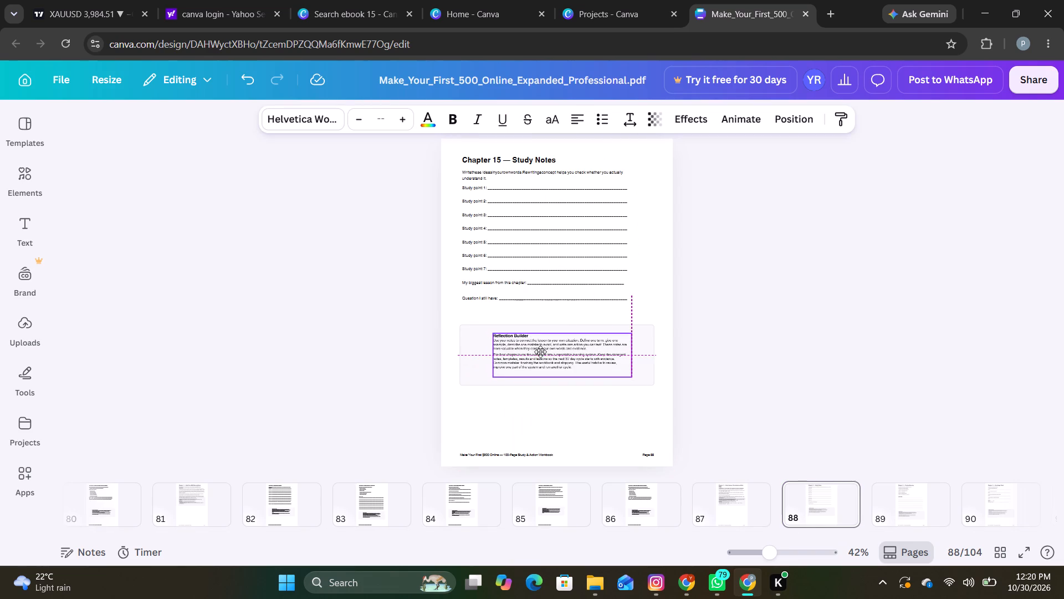
{"action": "left_click_drag", "start_coordinate": [540, 352], "coordinate": [533, 352]}
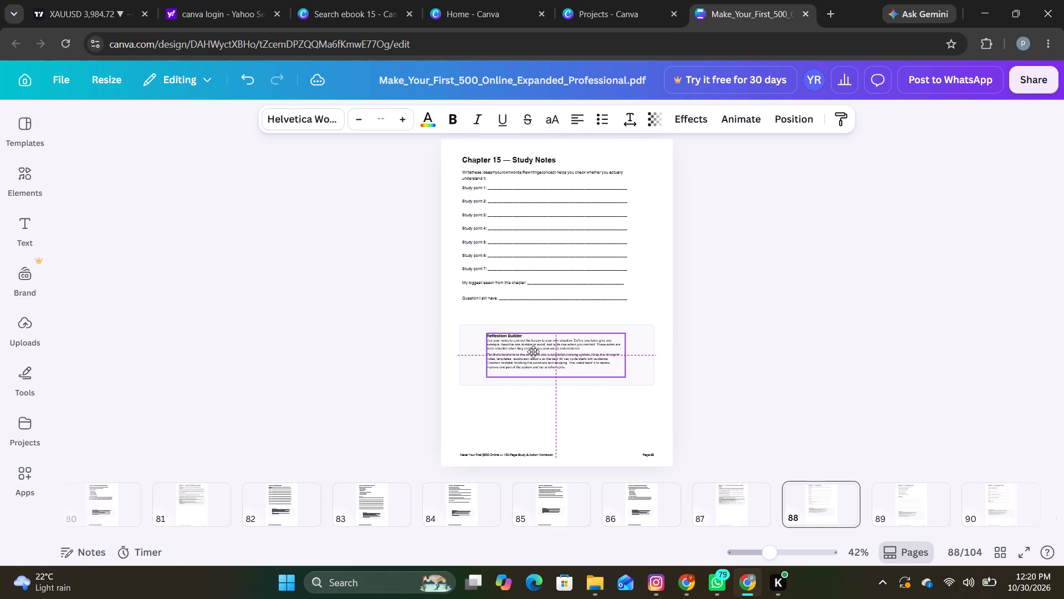
{"action": "left_click_drag", "start_coordinate": [533, 352], "coordinate": [531, 350]}
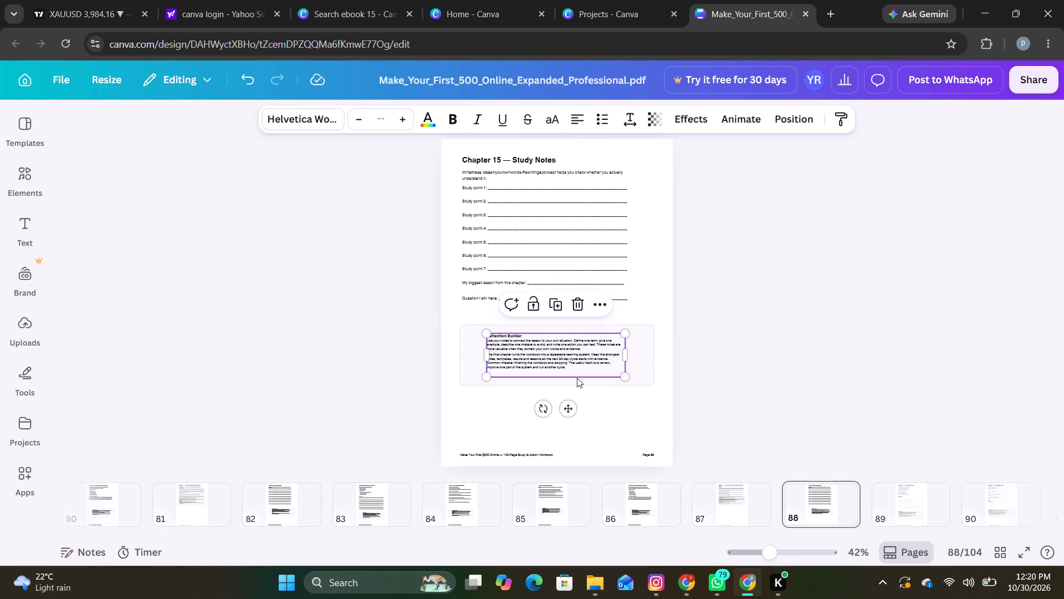
On page 89, Chapter 15 Practical Exercise, centre the Quality Check text inside its shaded box.
{"action": "left_click", "coordinate": [903, 495]}
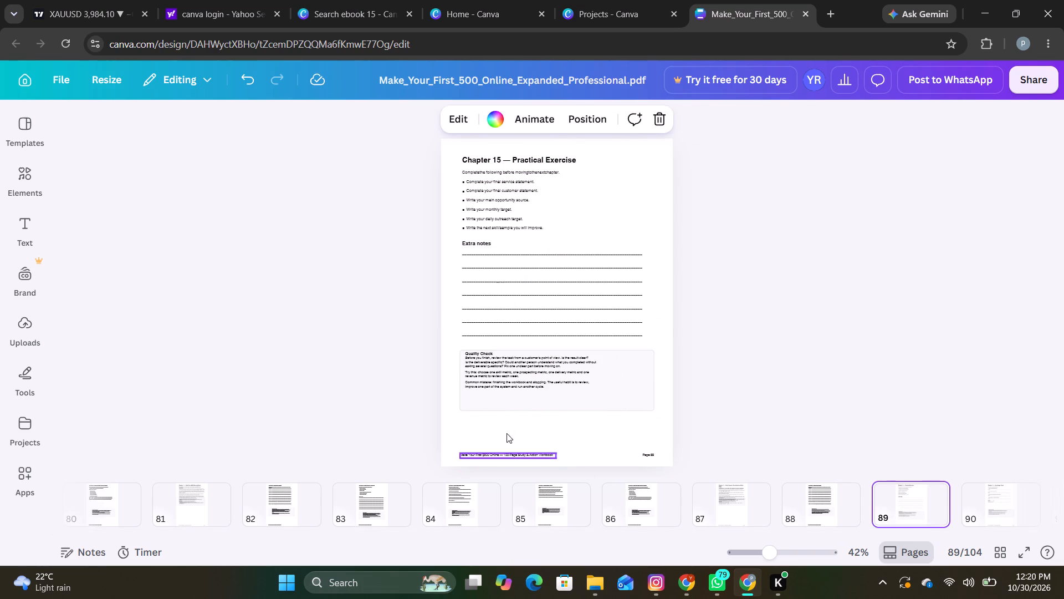
{"action": "left_click_drag", "start_coordinate": [507, 389], "coordinate": [530, 395]}
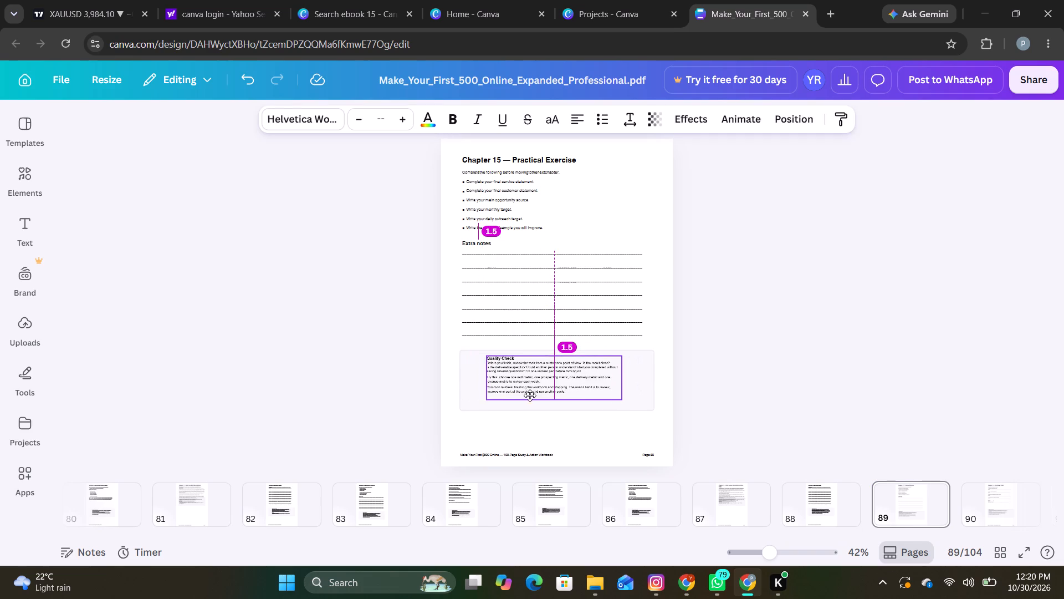
{"action": "left_click_drag", "start_coordinate": [530, 395], "coordinate": [530, 397]}
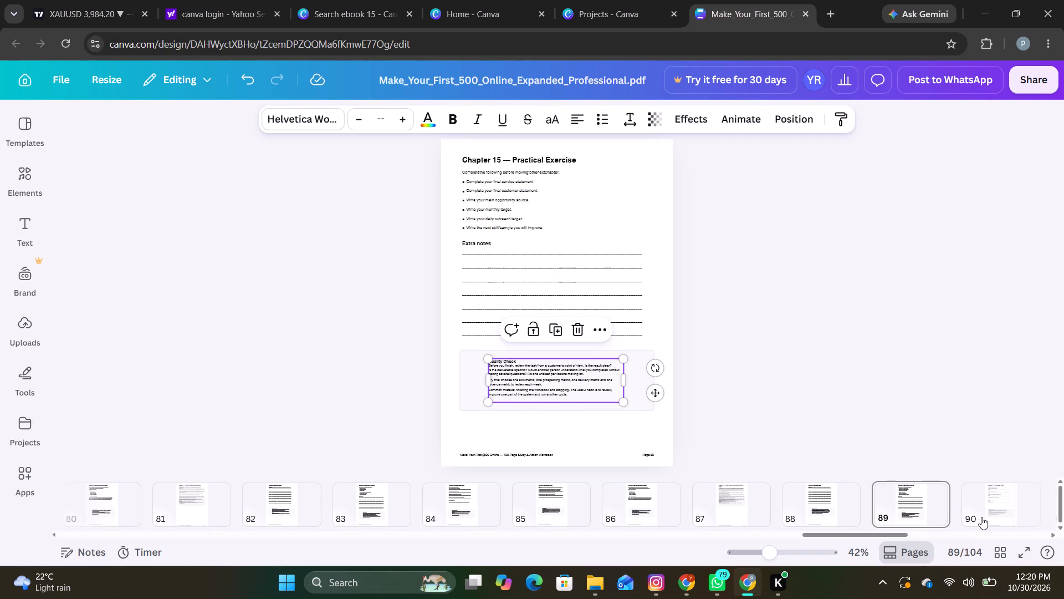
On page 90, Chapter 15 Knowledge Check, centre the Self-Check Strategy text inside its shaded box.
{"action": "left_click", "coordinate": [985, 517]}
{"action": "left_click_drag", "start_coordinate": [533, 378], "coordinate": [549, 386]}
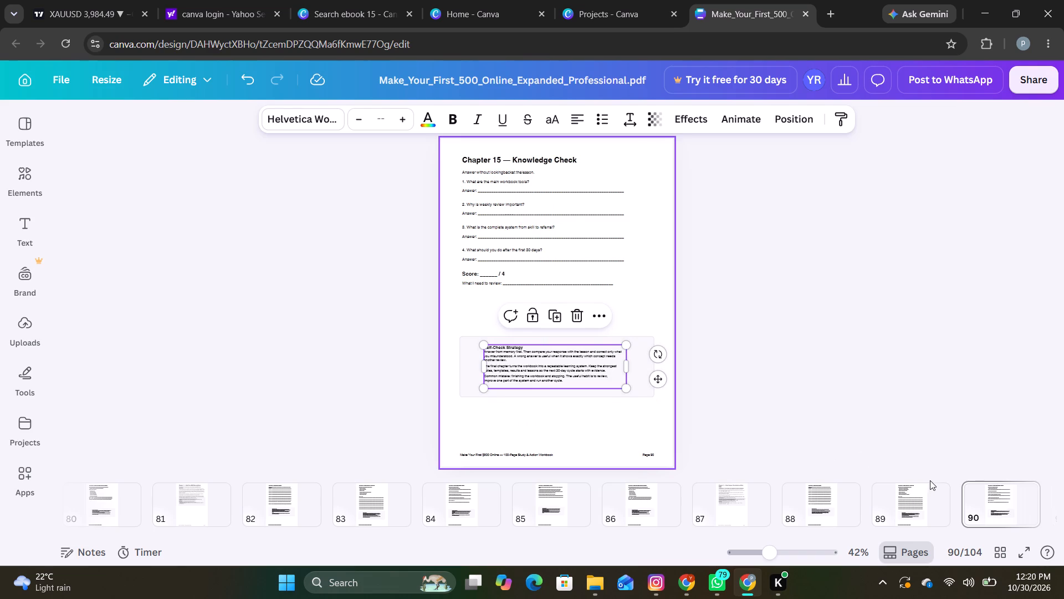
On page 91, Chapter 15 Answer Guide, centre the Study Reminder text inside its shaded box.
{"action": "scroll", "coordinate": [932, 484], "scroll_direction": "left", "scroll_amount": 4}
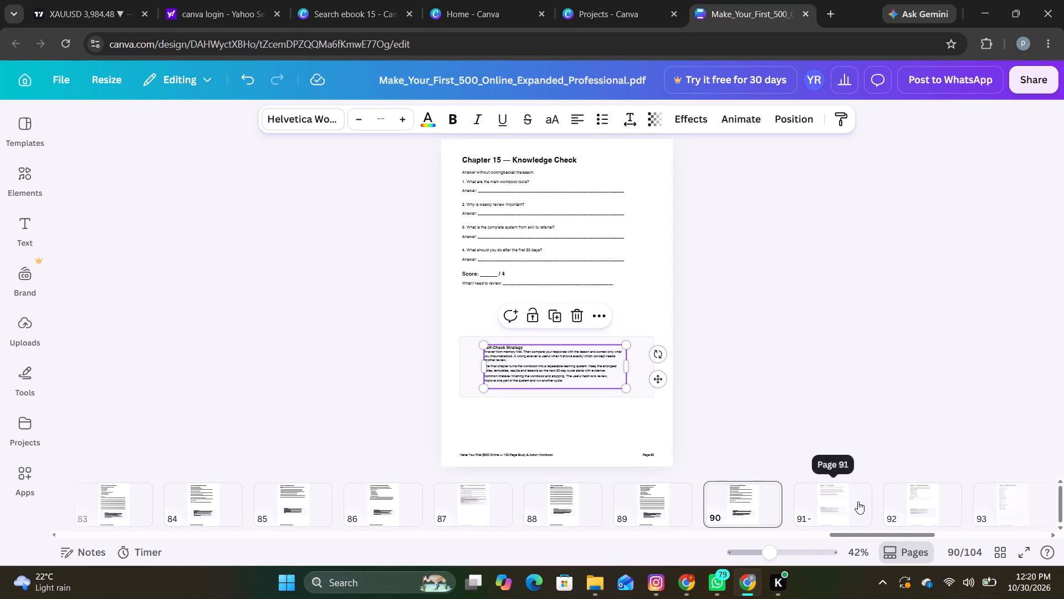
{"action": "left_click", "coordinate": [858, 501]}
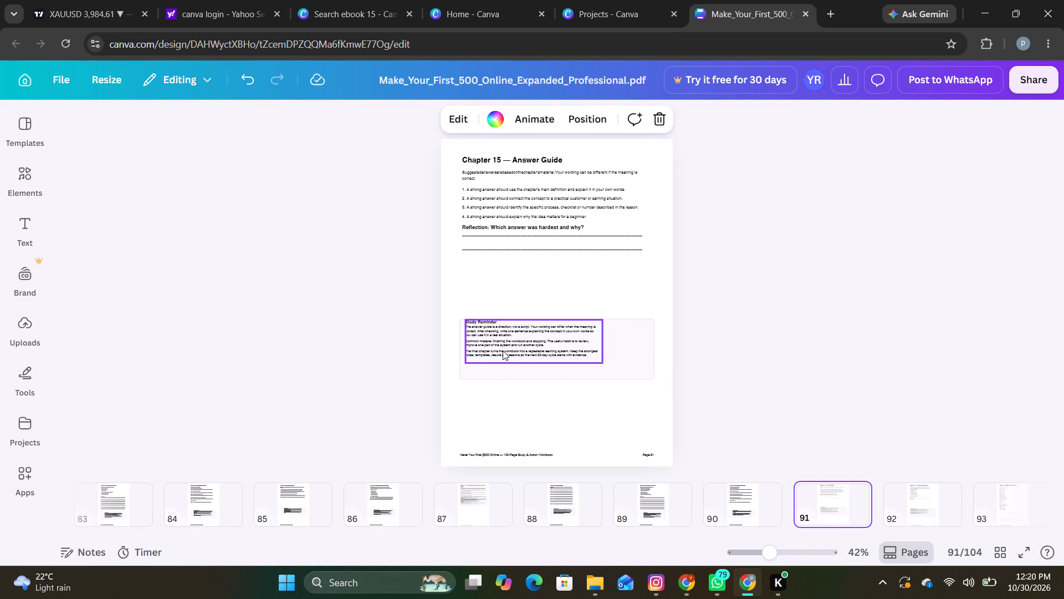
{"action": "left_click_drag", "start_coordinate": [503, 351], "coordinate": [528, 359]}
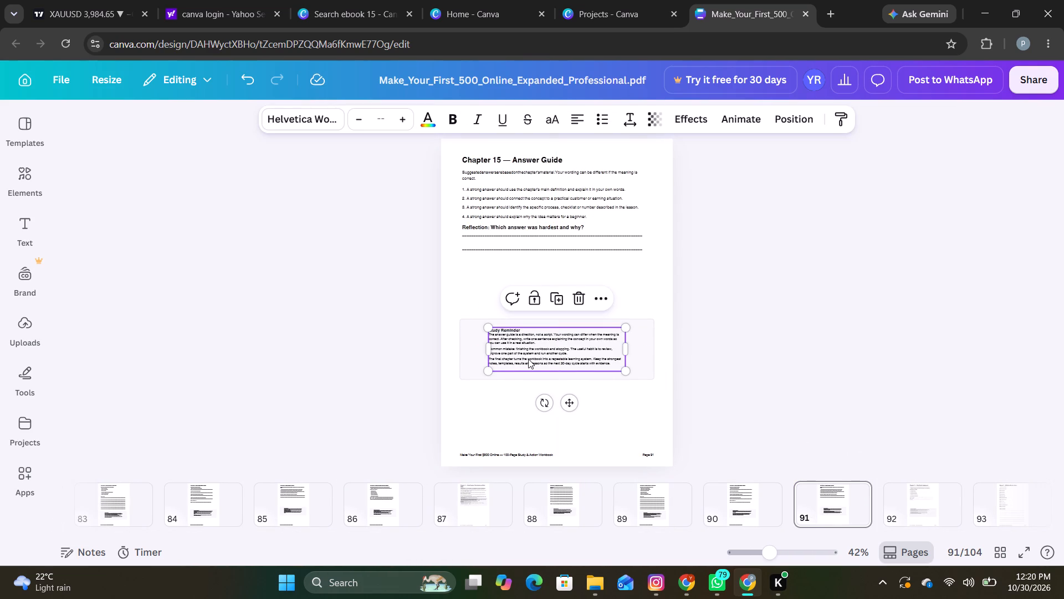
On page 92, Chapter 15 Real-World Assignment, centre the Completion Standard text inside its shaded box.
{"action": "left_click", "coordinate": [901, 504]}
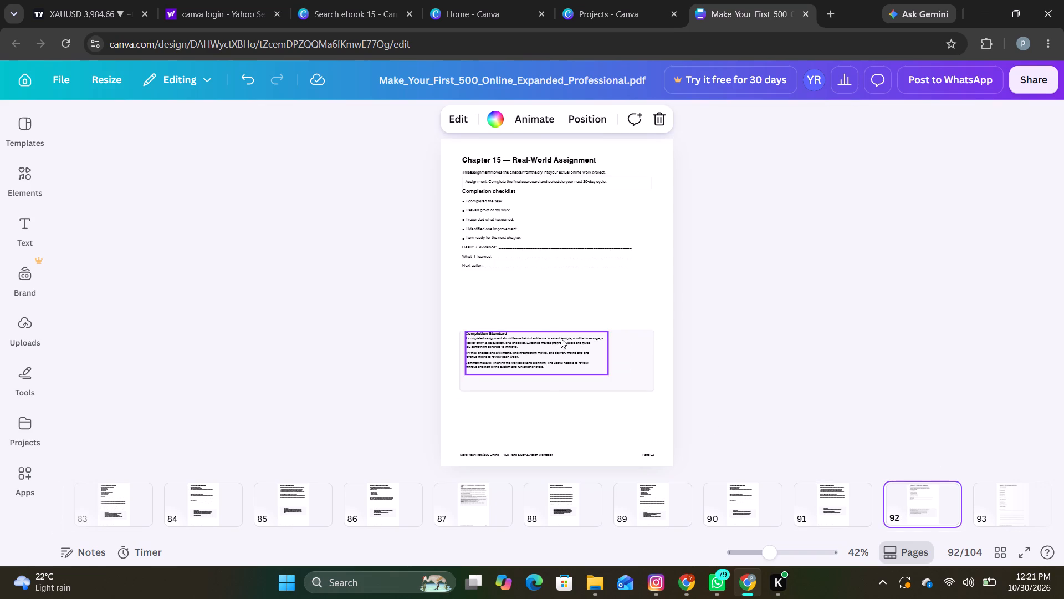
{"action": "left_click_drag", "start_coordinate": [536, 339], "coordinate": [556, 347]}
Examine the bonus worksheet pages from page 93 to page 103 for any layout that needs correcting.
{"action": "scroll", "coordinate": [861, 508], "scroll_direction": "left", "scroll_amount": 2}
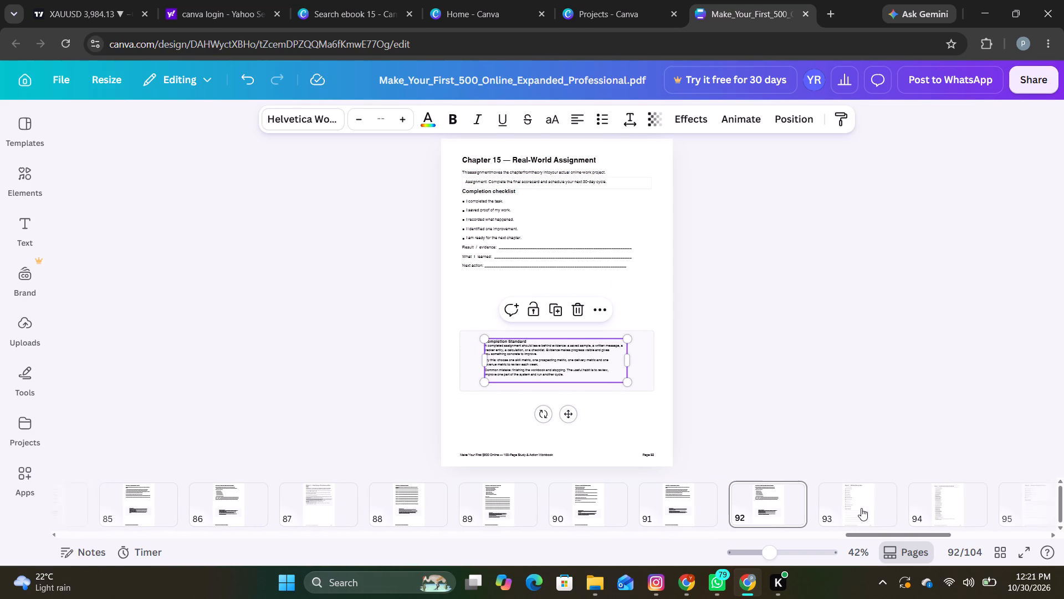
{"action": "scroll", "coordinate": [861, 508], "scroll_direction": "left", "scroll_amount": 1}
{"action": "left_click", "coordinate": [835, 507]}
{"action": "scroll", "coordinate": [835, 507], "scroll_direction": "left", "scroll_amount": 2}
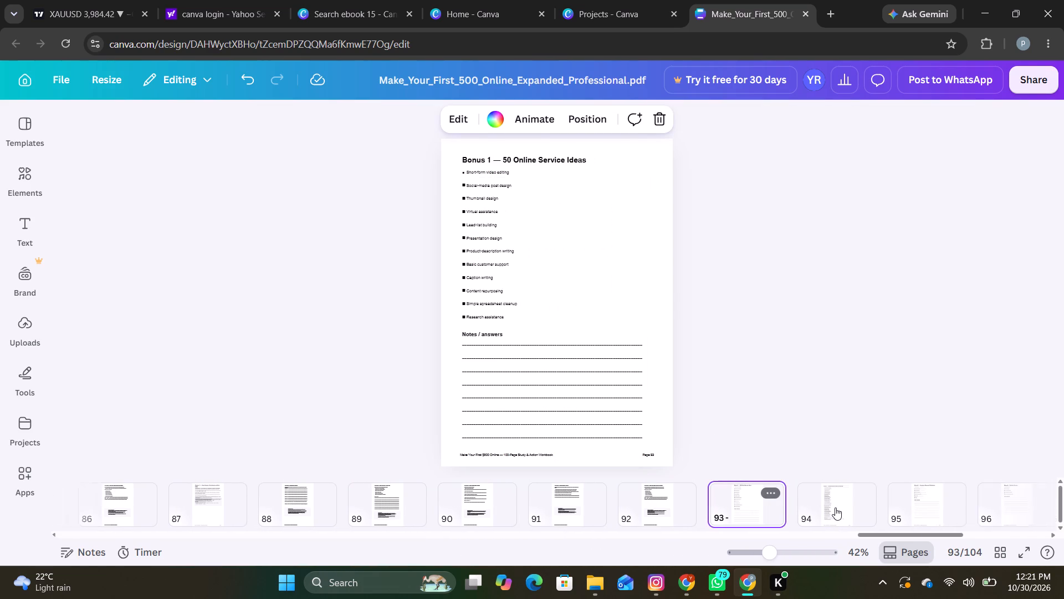
{"action": "scroll", "coordinate": [835, 507], "scroll_direction": "left", "scroll_amount": 1}
{"action": "left_click", "coordinate": [817, 507]}
{"action": "scroll", "coordinate": [817, 507], "scroll_direction": "left", "scroll_amount": 3}
{"action": "left_click", "coordinate": [692, 506]}
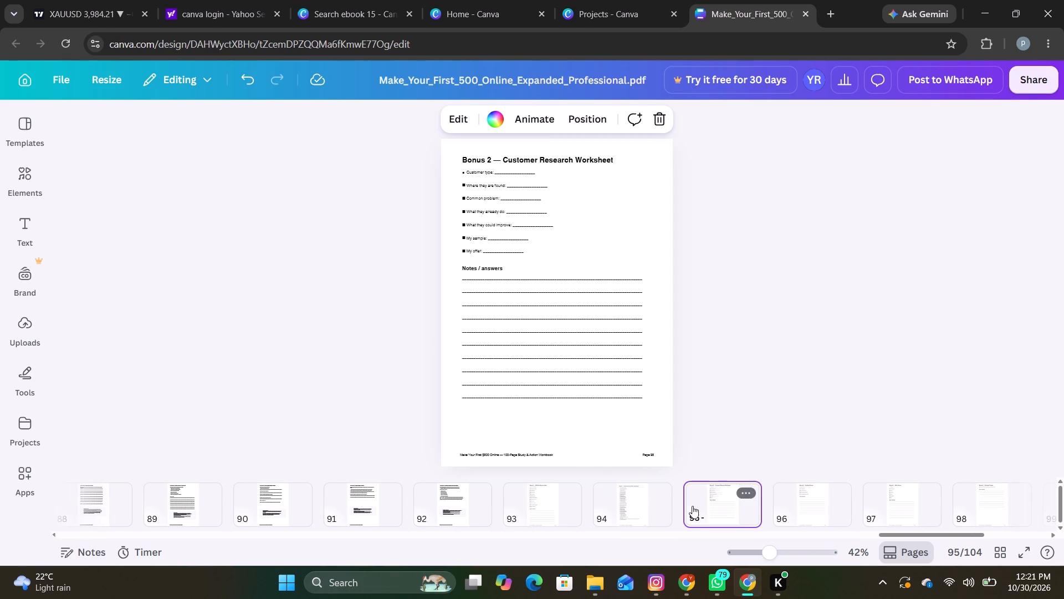
{"action": "left_click", "coordinate": [782, 513]}
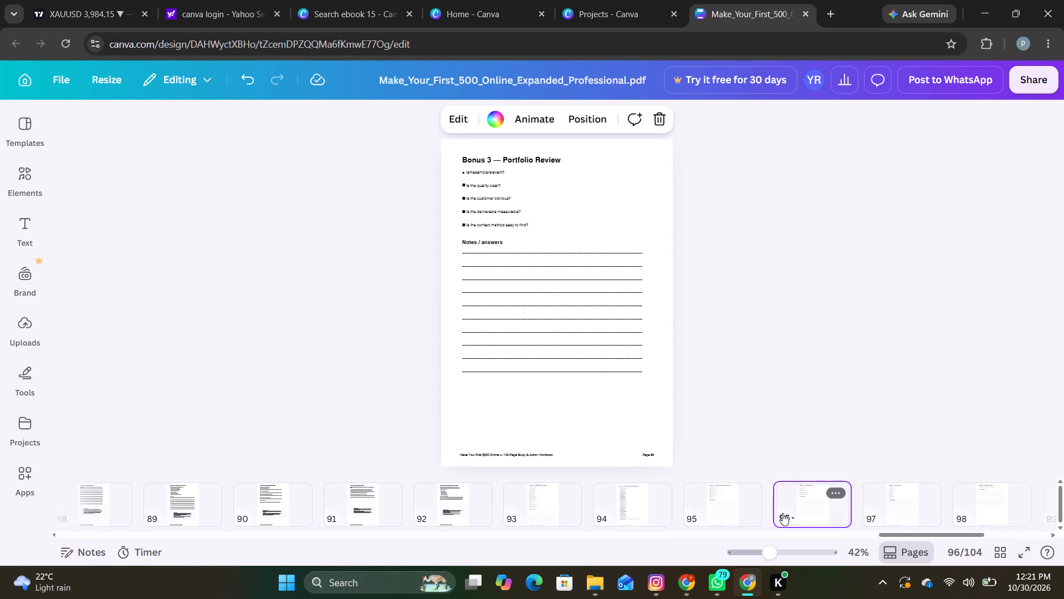
{"action": "scroll", "coordinate": [782, 513], "scroll_direction": "left", "scroll_amount": 2}
{"action": "left_click", "coordinate": [782, 513]}
{"action": "scroll", "coordinate": [782, 513], "scroll_direction": "left", "scroll_amount": 1}
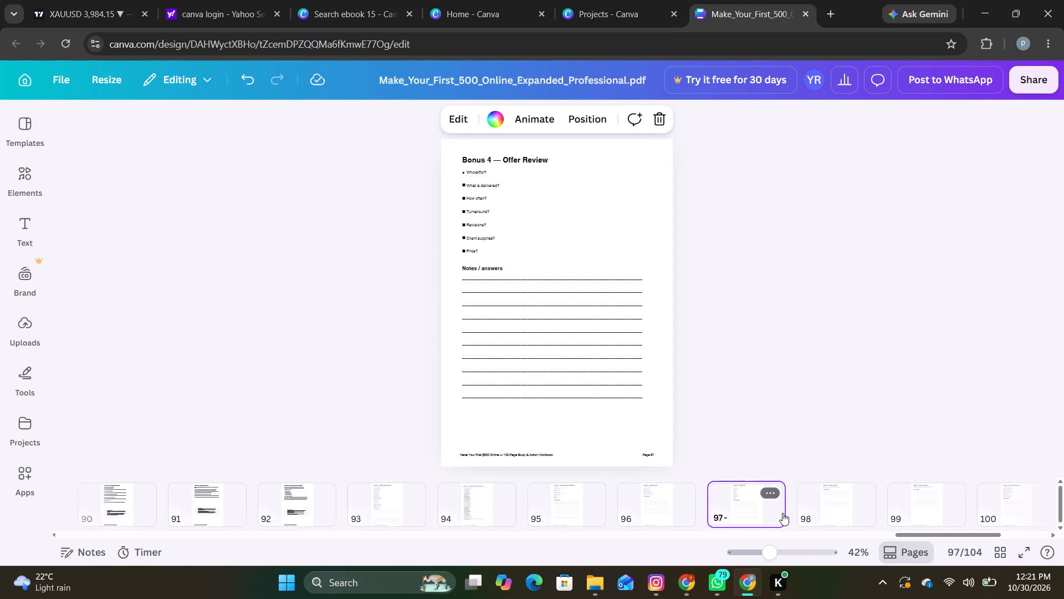
{"action": "scroll", "coordinate": [782, 513], "scroll_direction": "left", "scroll_amount": 1}
{"action": "left_click", "coordinate": [782, 513]}
{"action": "scroll", "coordinate": [782, 513], "scroll_direction": "left", "scroll_amount": 1}
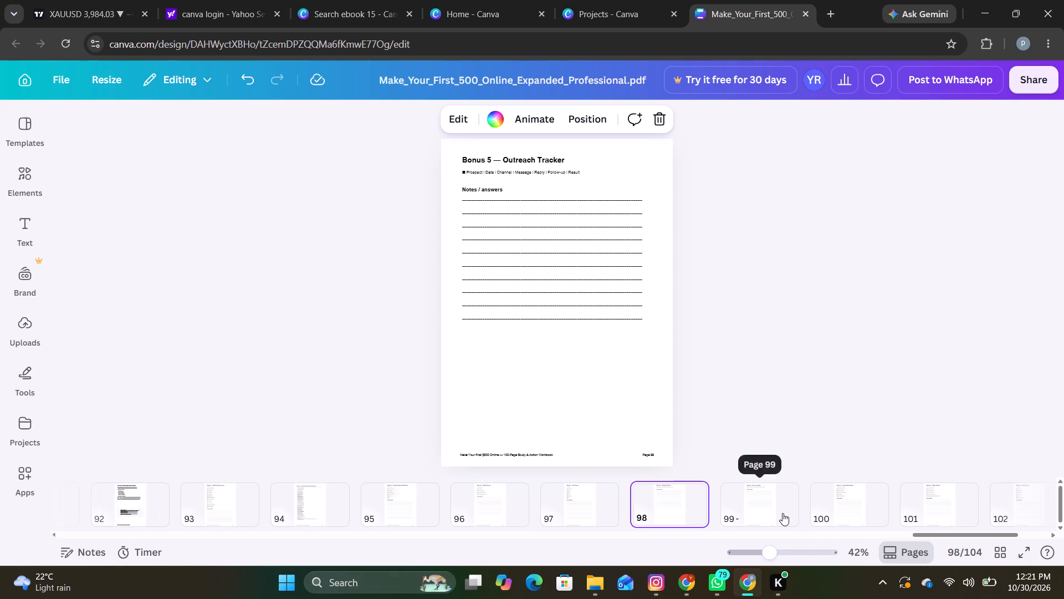
{"action": "left_click", "coordinate": [782, 513]}
{"action": "left_click", "coordinate": [836, 510]}
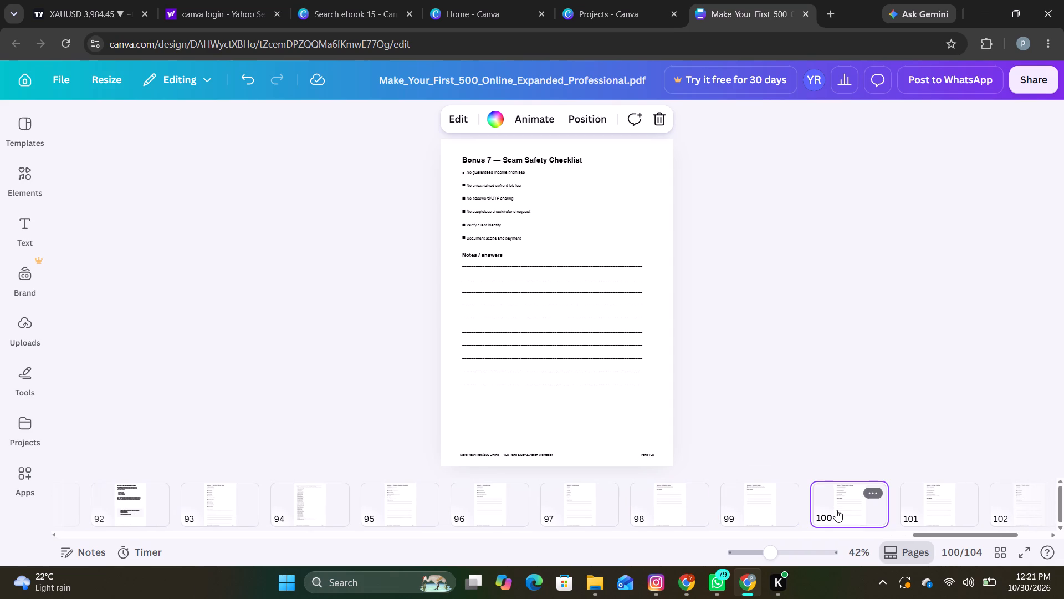
{"action": "scroll", "coordinate": [836, 510], "scroll_direction": "left", "scroll_amount": 2}
{"action": "left_click", "coordinate": [768, 501]}
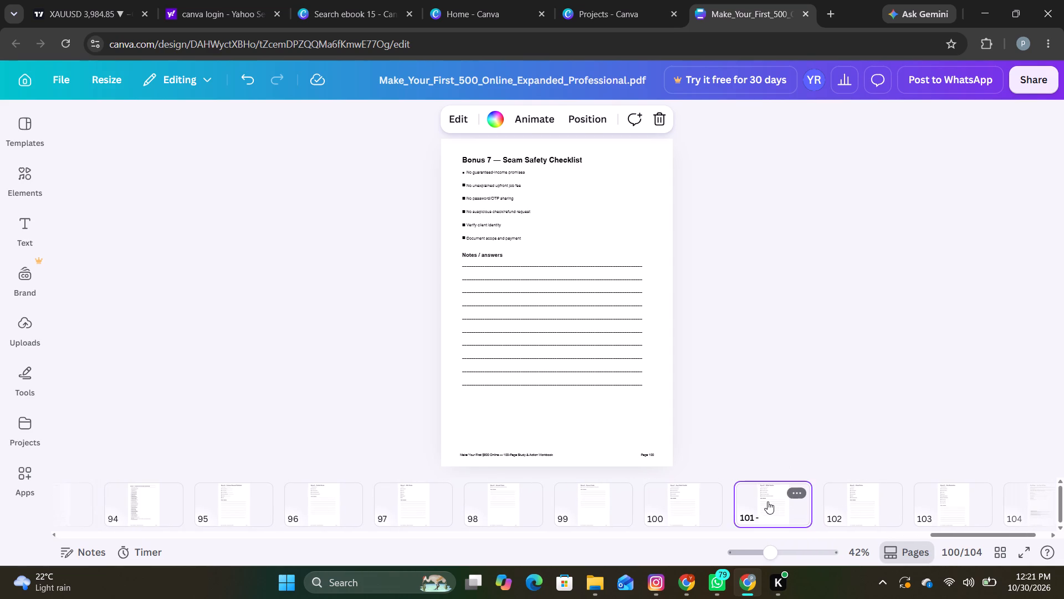
{"action": "left_click", "coordinate": [845, 500]}
{"action": "scroll", "coordinate": [845, 500], "scroll_direction": "left", "scroll_amount": 1}
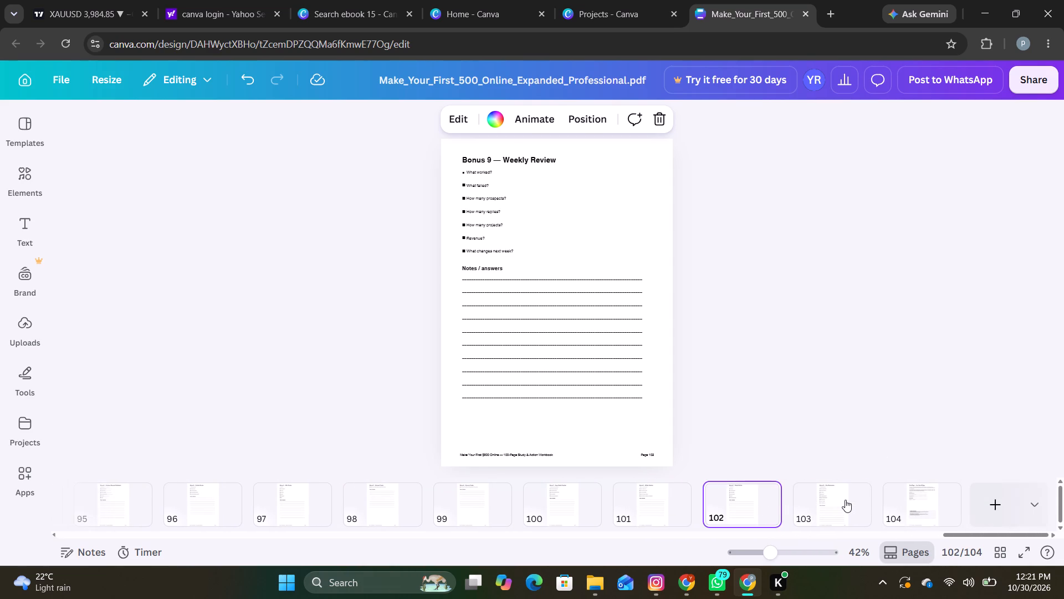
{"action": "scroll", "coordinate": [845, 500], "scroll_direction": "left", "scroll_amount": 1}
{"action": "left_click", "coordinate": [845, 500]}
On page 104, Your Next 30 Days, move the shaded box up below the commitment lines and centre the Your Next 30-Day Cycle text inside it.
{"action": "left_click", "coordinate": [901, 506]}
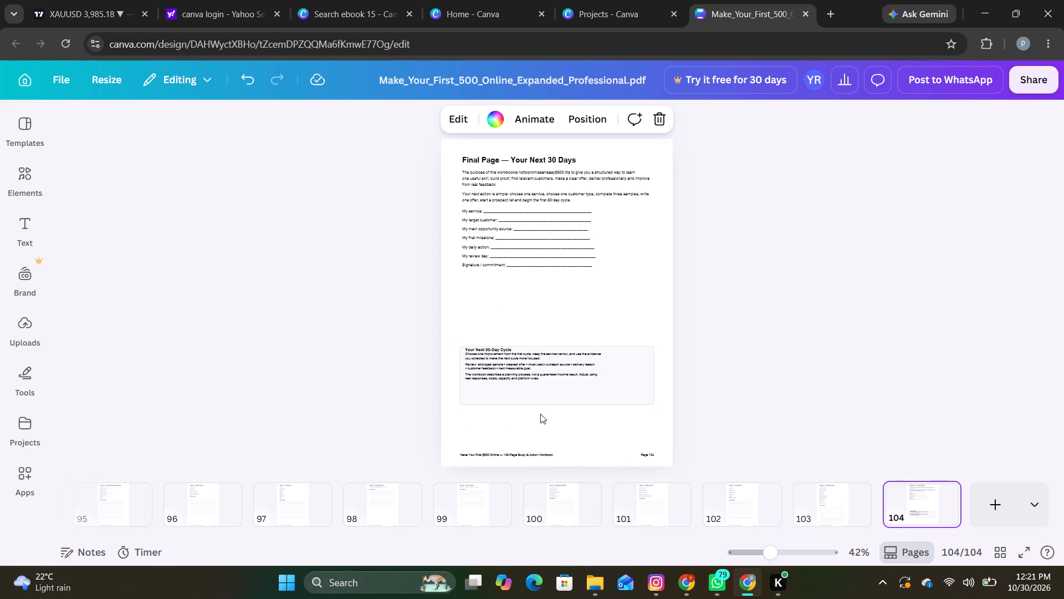
{"action": "left_click", "coordinate": [523, 382]}
{"action": "left_click_drag", "start_coordinate": [526, 396], "coordinate": [523, 341]}
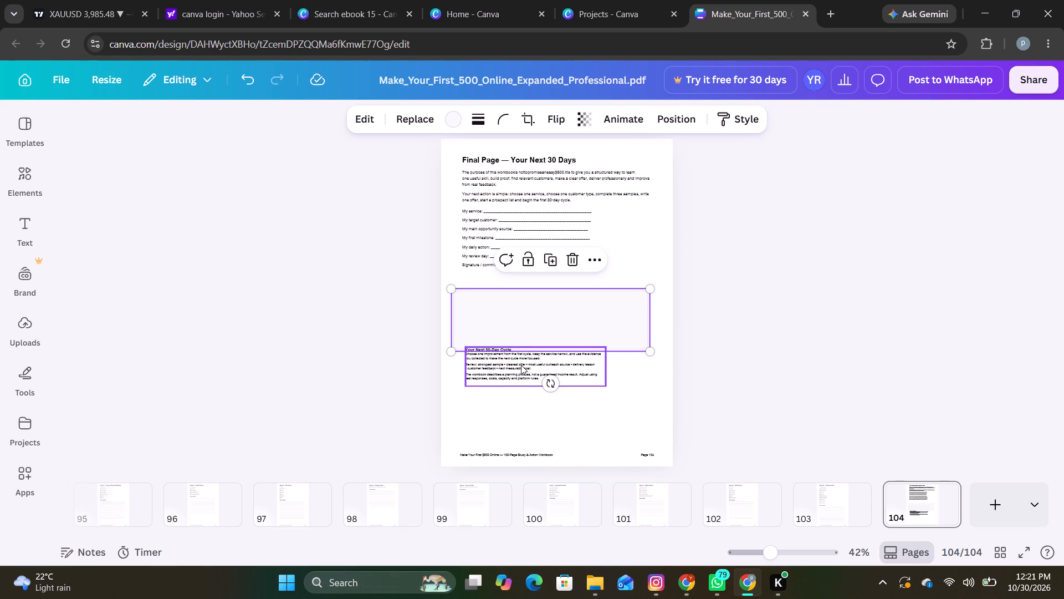
{"action": "left_click_drag", "start_coordinate": [521, 365], "coordinate": [540, 320]}
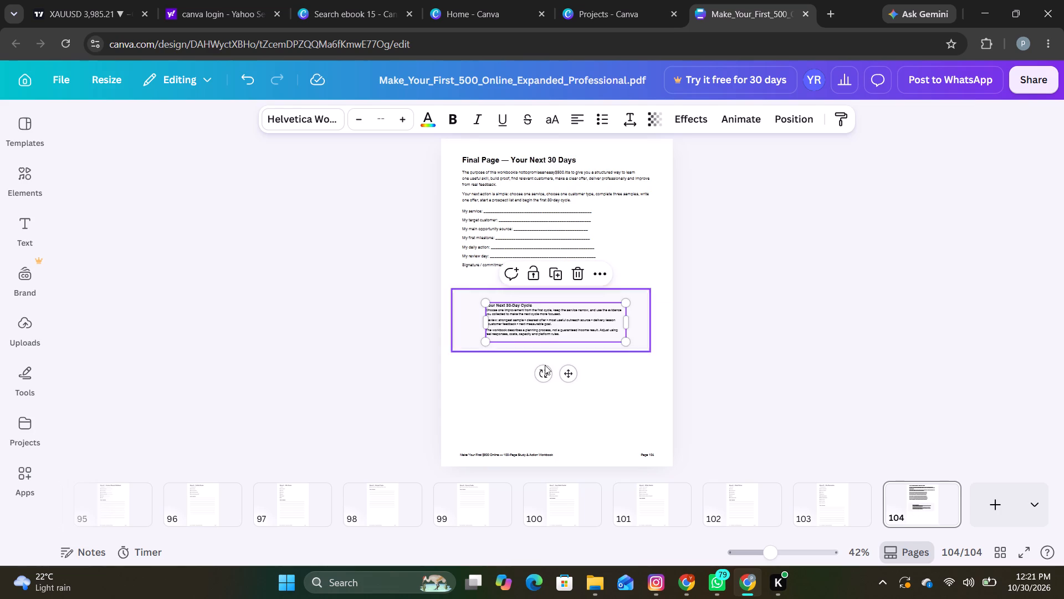
{"action": "left_click", "coordinate": [485, 384]}
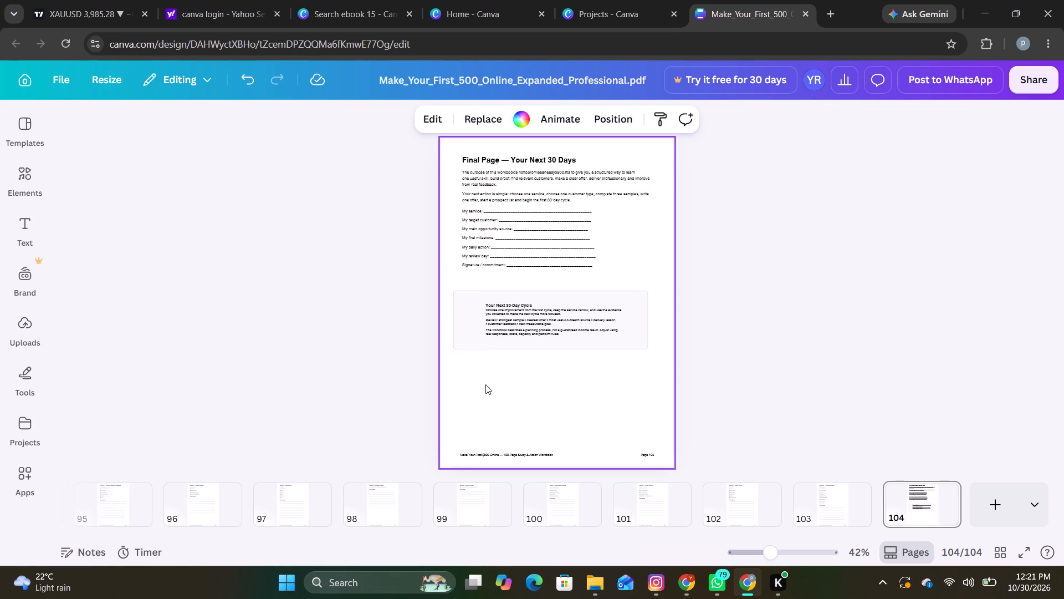
Return to the start of the ebook and examine pages 1 to 3 for any layout that needs correcting.
{"action": "scroll", "coordinate": [275, 516], "scroll_direction": "right", "scroll_amount": 7}
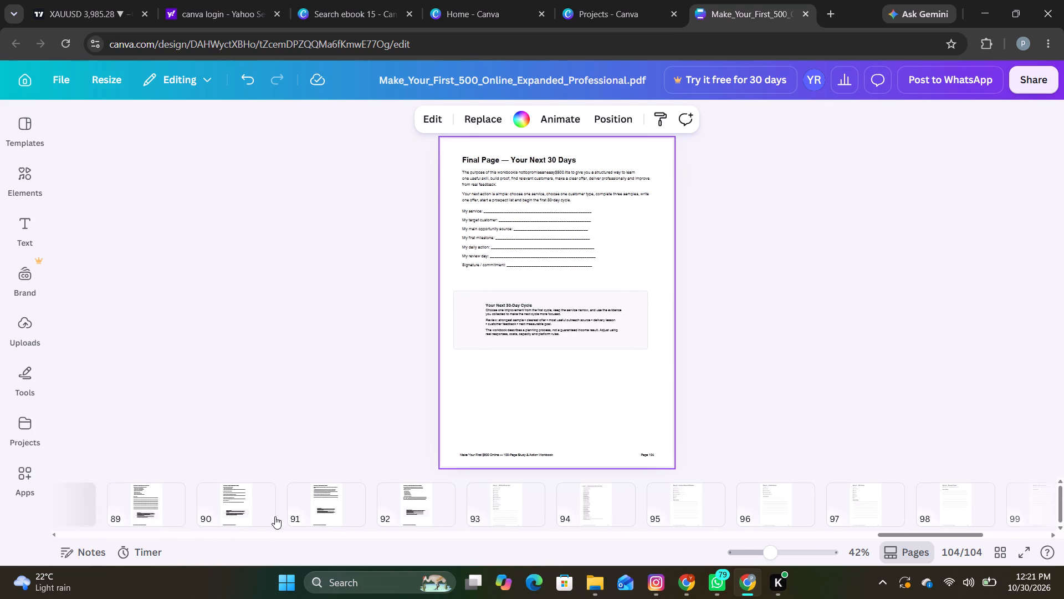
{"action": "scroll", "coordinate": [275, 516], "scroll_direction": "right", "scroll_amount": 20}
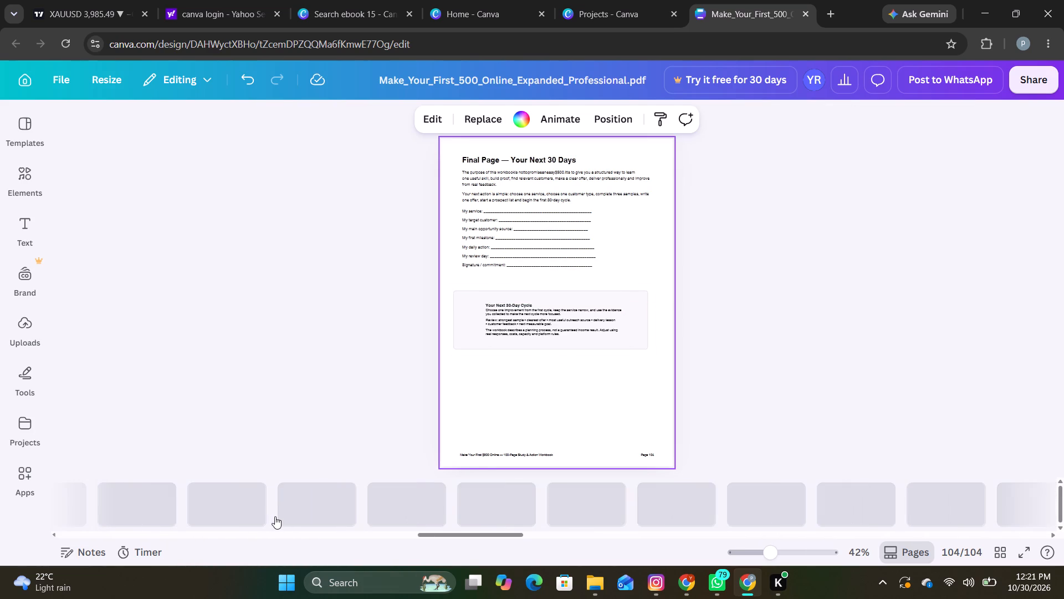
{"action": "scroll", "coordinate": [275, 516], "scroll_direction": "right", "scroll_amount": 8}
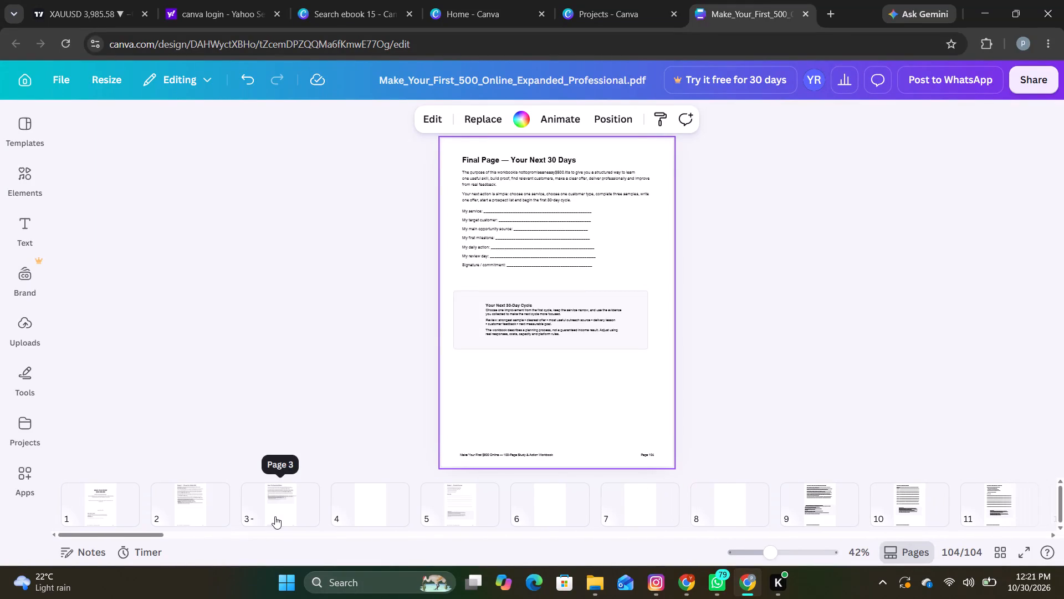
{"action": "scroll", "coordinate": [275, 516], "scroll_direction": "right", "scroll_amount": 7}
{"action": "left_click", "coordinate": [82, 492]}
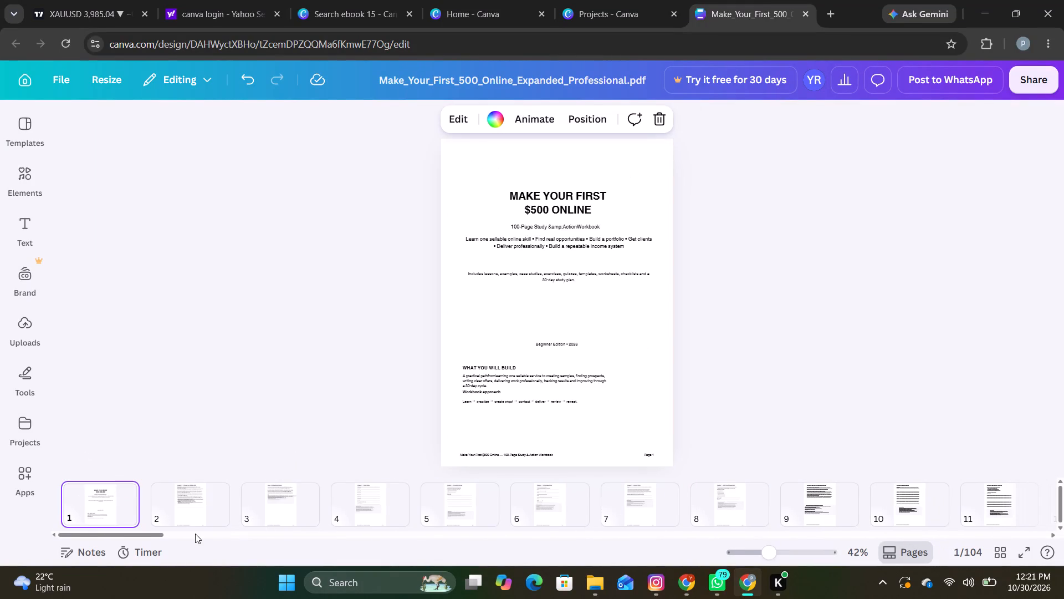
{"action": "left_click", "coordinate": [193, 516]}
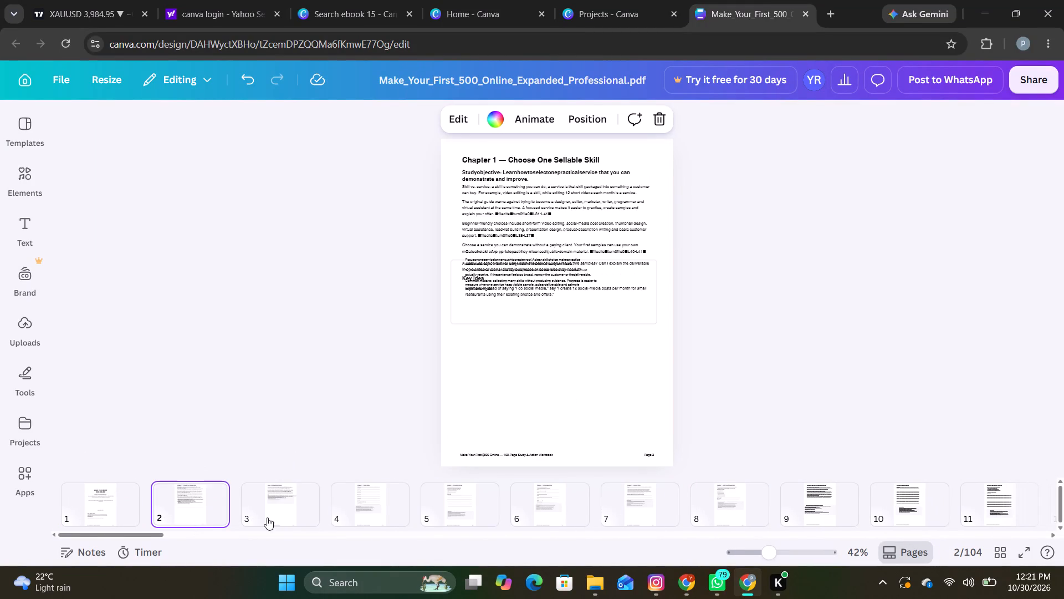
{"action": "left_click", "coordinate": [285, 511]}
On page 4, Chapter 1 Study Notes, shift the shaded box slightly down below the writing lines and centre the Reflection Builder text inside it.
{"action": "left_click", "coordinate": [347, 496]}
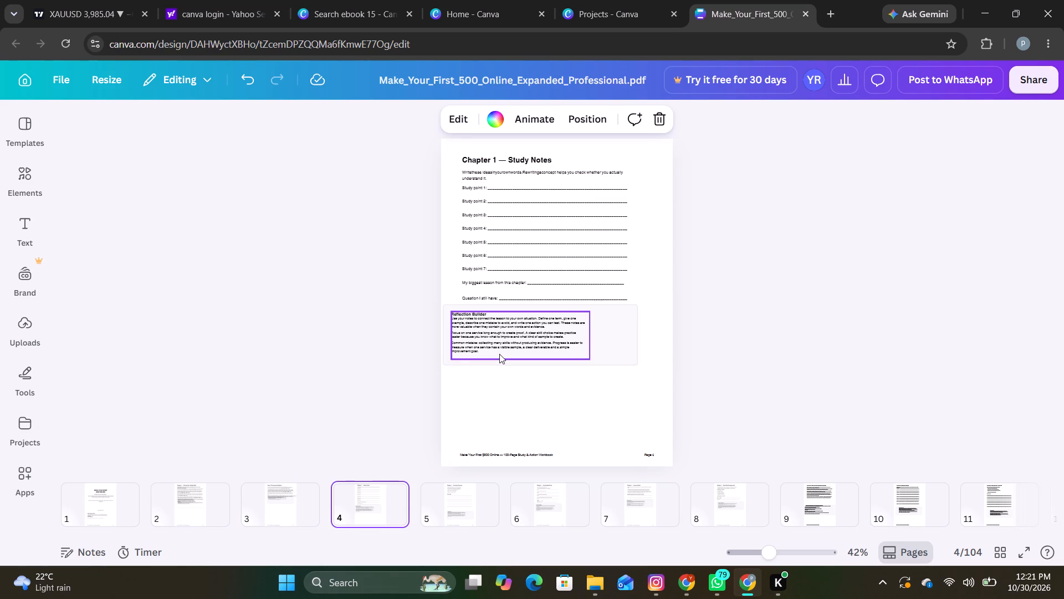
{"action": "left_click", "coordinate": [499, 354]}
{"action": "left_click_drag", "start_coordinate": [525, 362], "coordinate": [538, 364]}
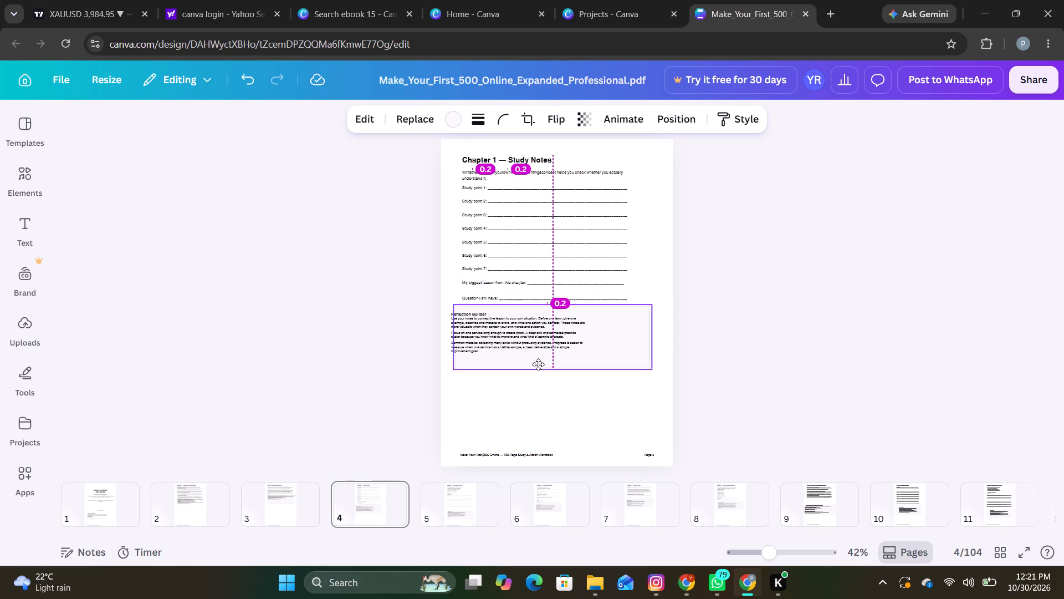
{"action": "left_click_drag", "start_coordinate": [538, 364], "coordinate": [541, 378]}
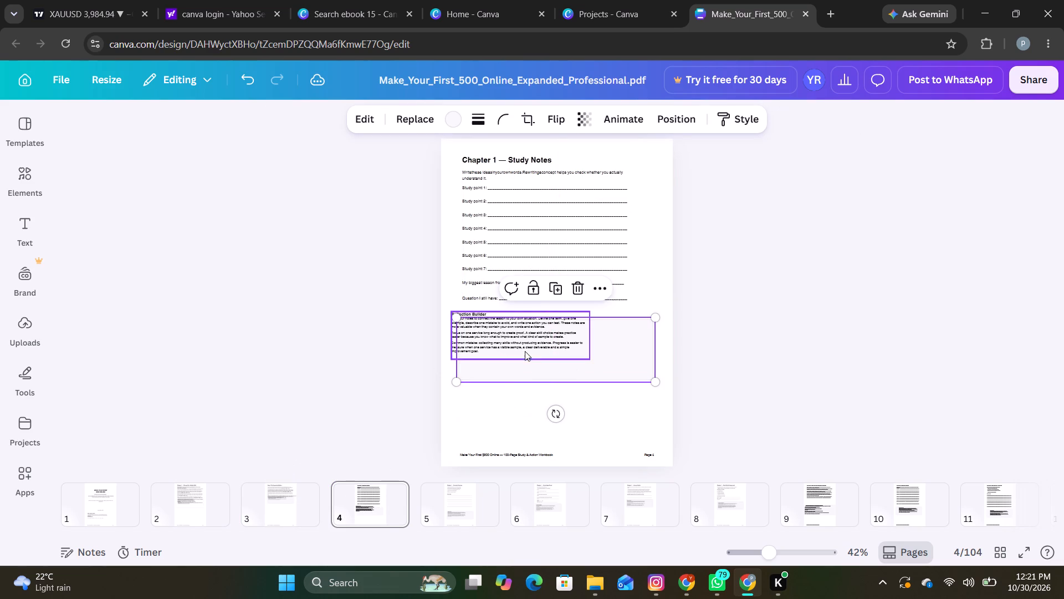
{"action": "left_click", "coordinate": [524, 349]}
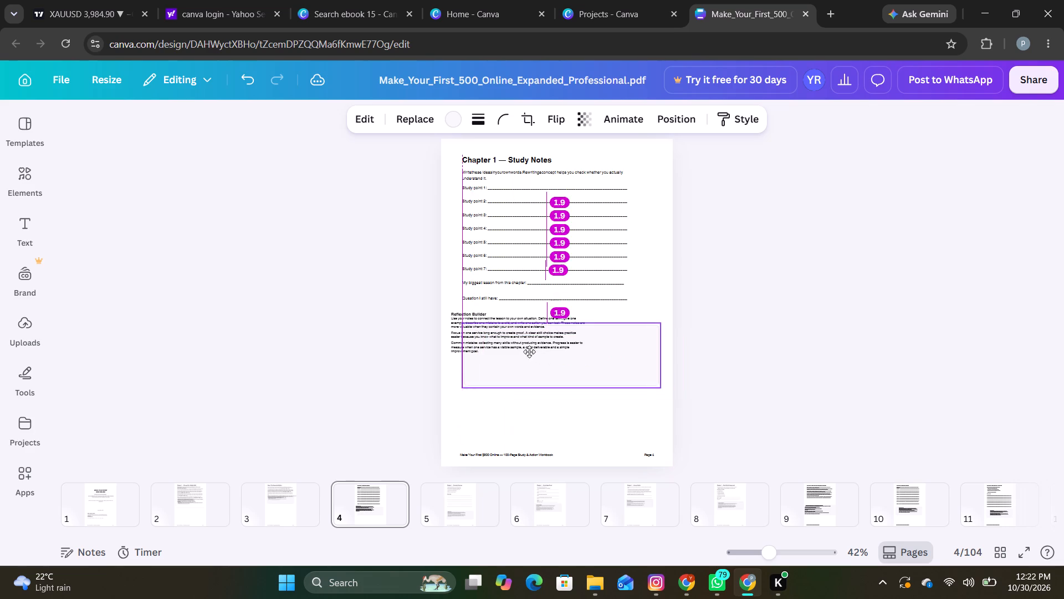
{"action": "left_click_drag", "start_coordinate": [511, 337], "coordinate": [505, 331]}
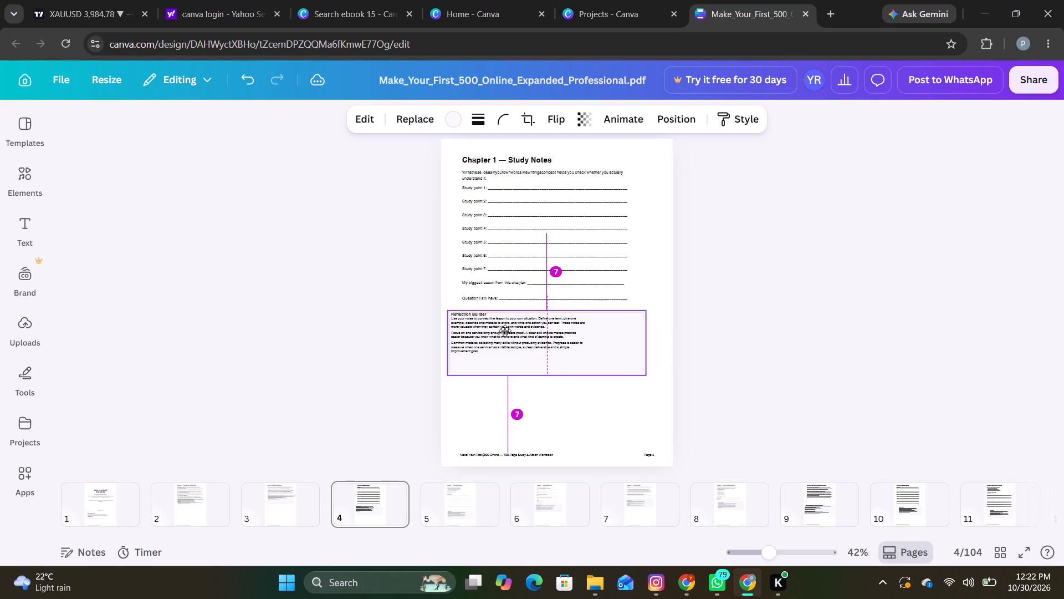
{"action": "left_click_drag", "start_coordinate": [505, 331], "coordinate": [504, 332]}
{"action": "double_click", "coordinate": [494, 332]}
{"action": "left_click_drag", "start_coordinate": [494, 332], "coordinate": [525, 348]}
{"action": "left_click", "coordinate": [551, 360]}
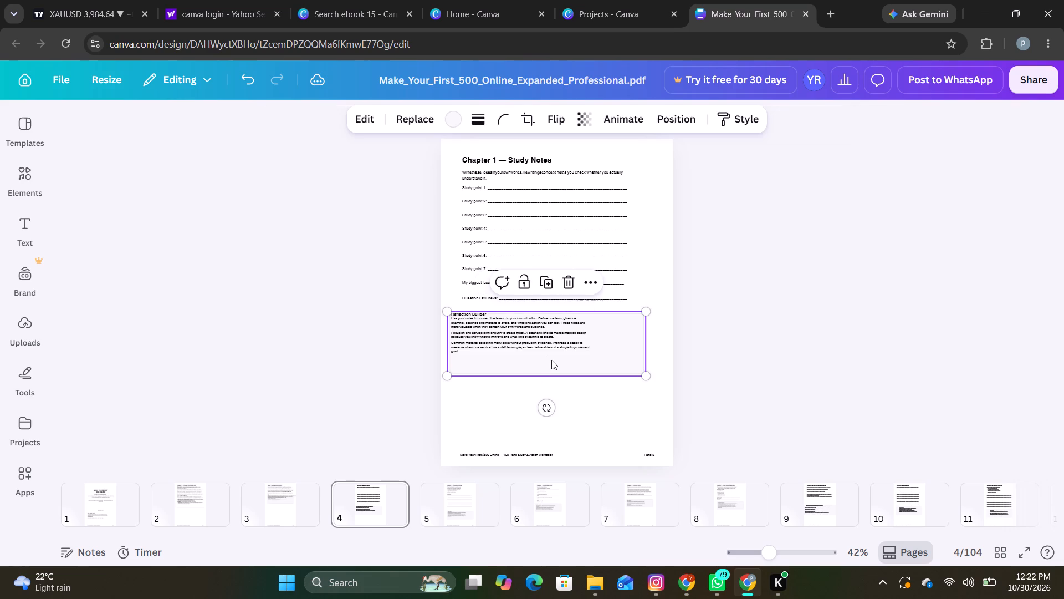
{"action": "left_click", "coordinate": [534, 339]}
{"action": "left_click_drag", "start_coordinate": [534, 339], "coordinate": [541, 345]}
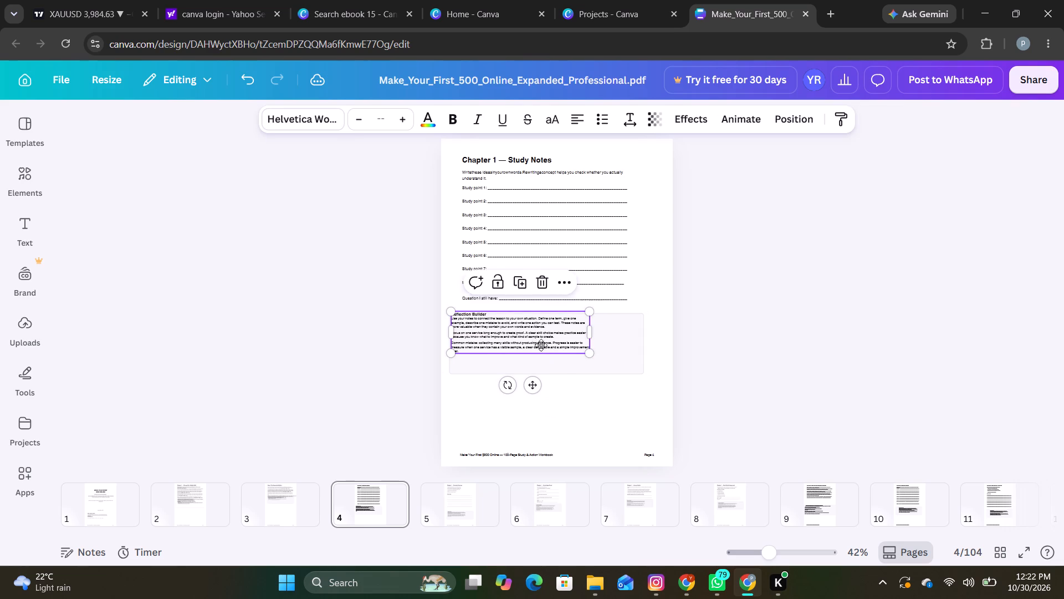
{"action": "left_click_drag", "start_coordinate": [541, 345], "coordinate": [557, 349]}
{"action": "left_click", "coordinate": [577, 416]}
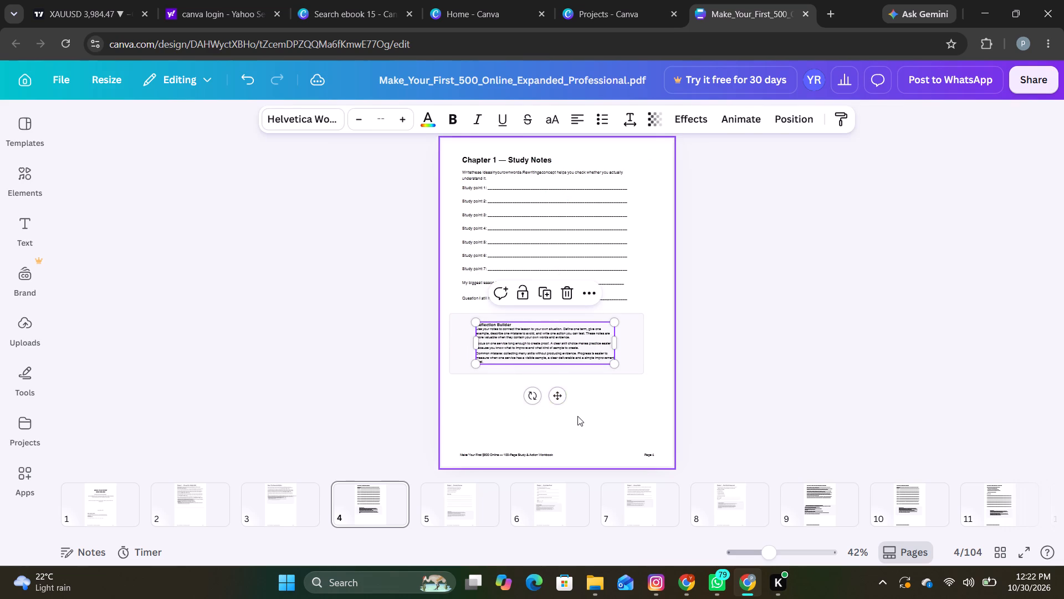
On page 5, Chapter 1 Practical Exercise, move the shaded box up closer to the note lines and centre the Quality Check text inside it.
{"action": "left_click", "coordinate": [463, 517]}
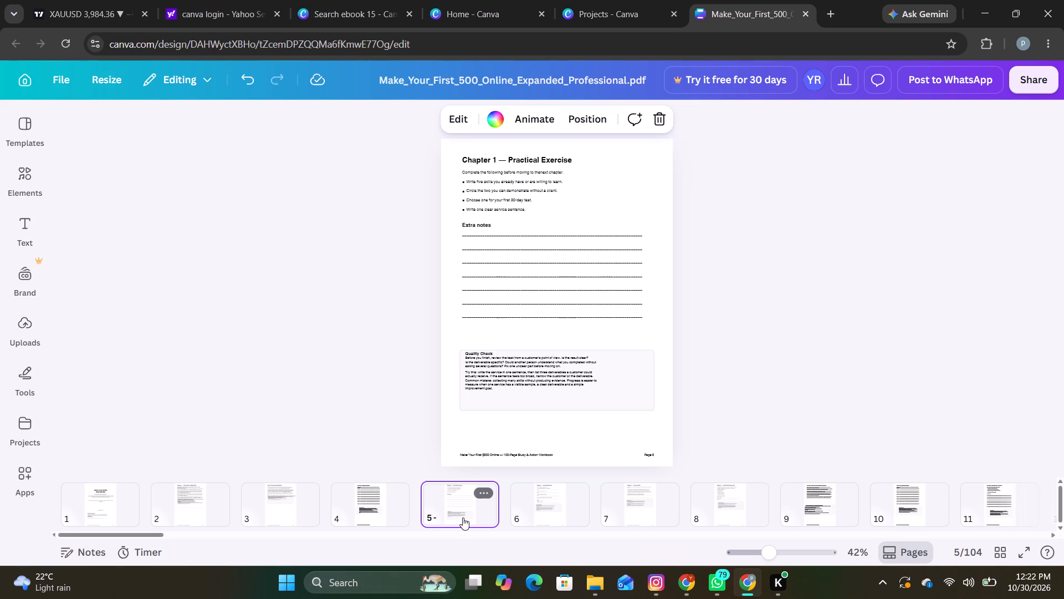
{"action": "left_click", "coordinate": [514, 410]}
{"action": "left_click_drag", "start_coordinate": [514, 410], "coordinate": [514, 392]}
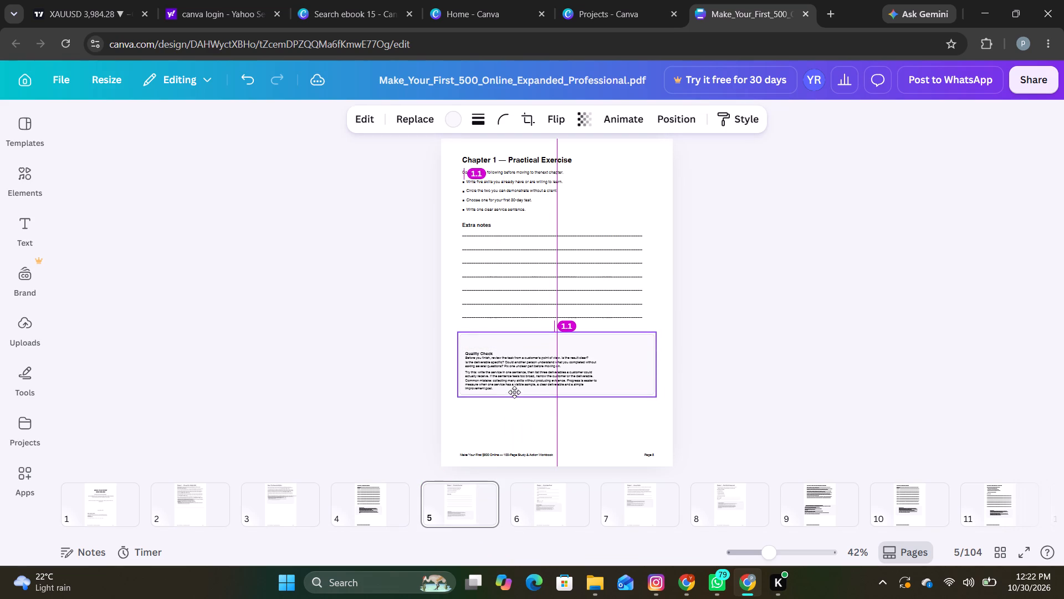
{"action": "left_click_drag", "start_coordinate": [514, 392], "coordinate": [514, 392]}
{"action": "left_click", "coordinate": [516, 380]}
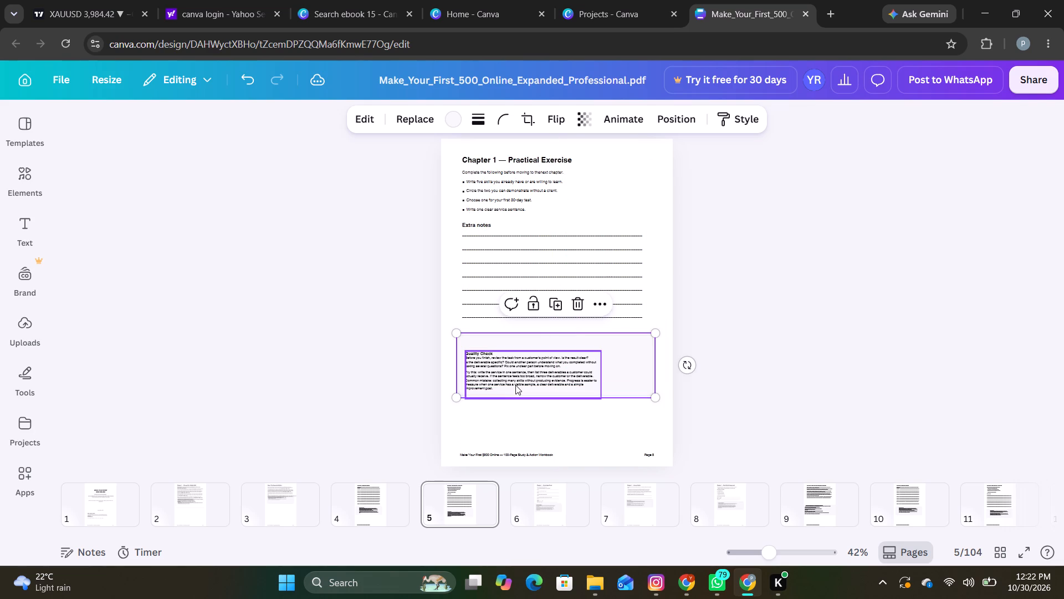
{"action": "left_click", "coordinate": [515, 385]}
{"action": "left_click_drag", "start_coordinate": [515, 385], "coordinate": [536, 374]}
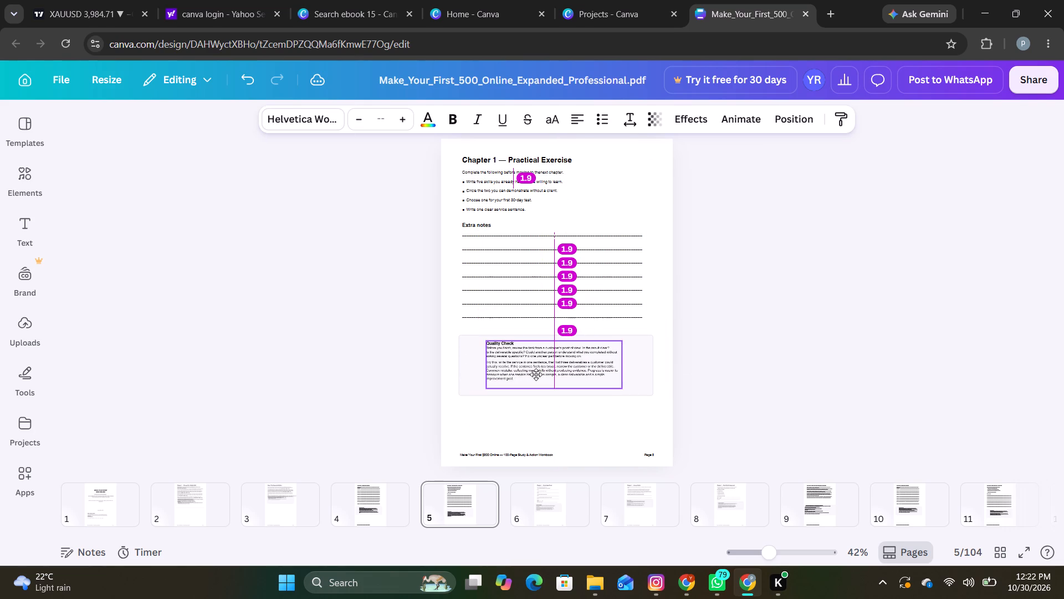
{"action": "left_click_drag", "start_coordinate": [536, 374], "coordinate": [544, 344]}
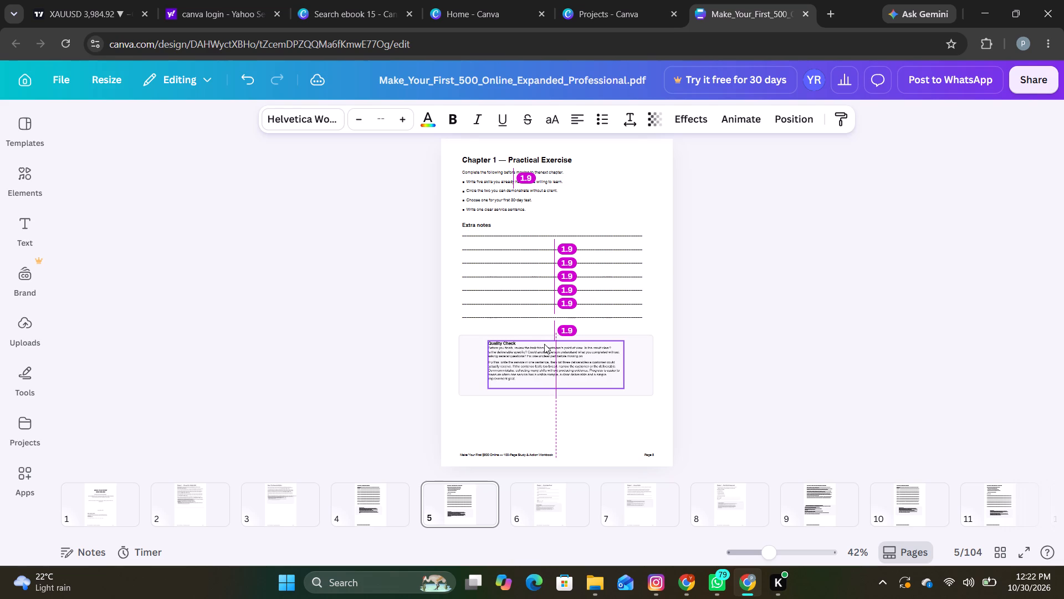
{"action": "left_click", "coordinate": [550, 343]}
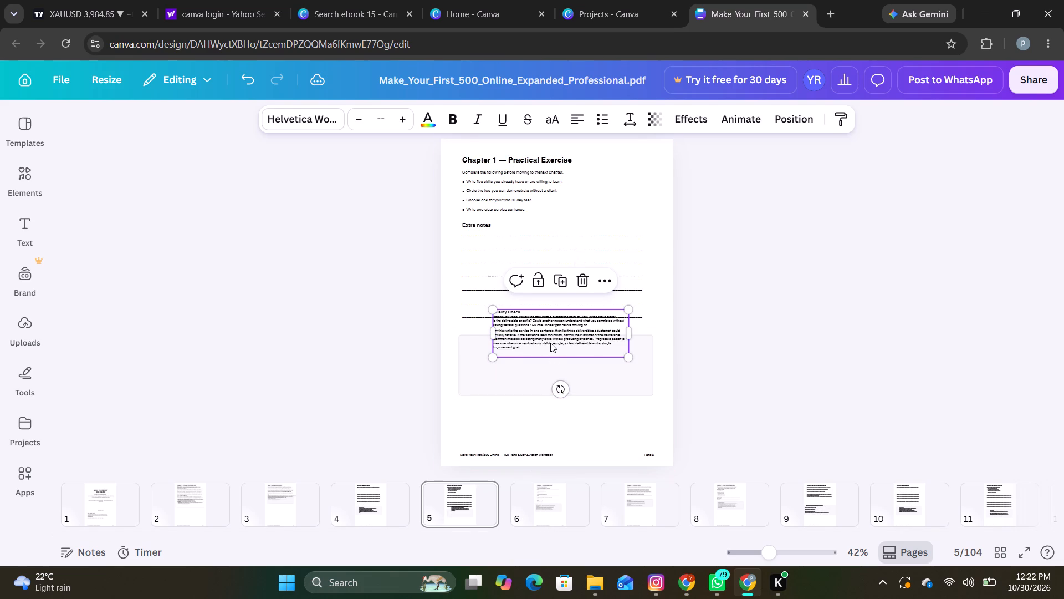
{"action": "left_click", "coordinate": [550, 343]}
{"action": "left_click", "coordinate": [559, 351]}
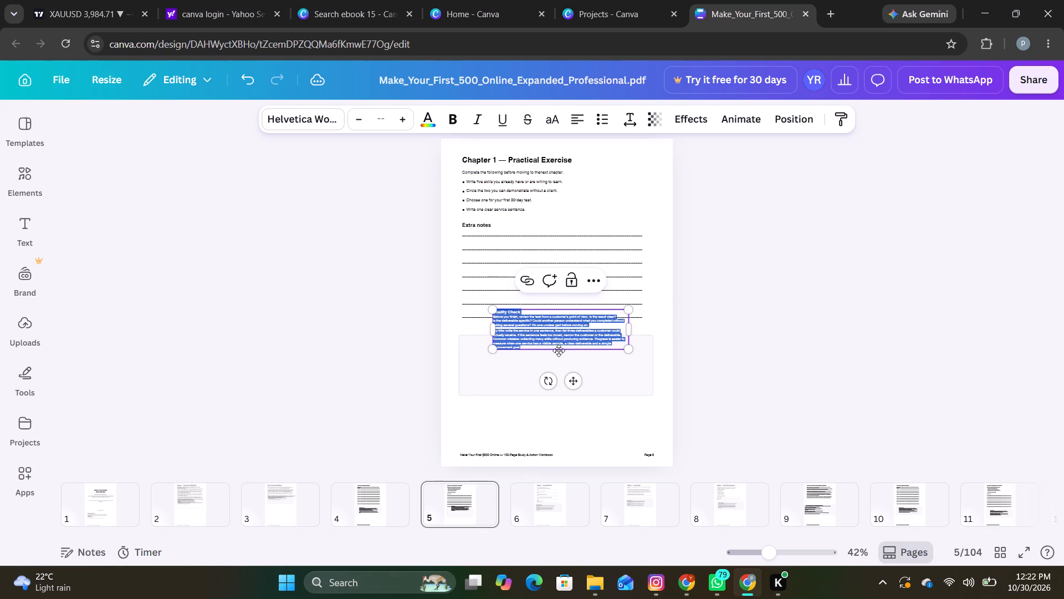
{"action": "left_click", "coordinate": [587, 325]}
{"action": "left_click_drag", "start_coordinate": [599, 325], "coordinate": [587, 361]}
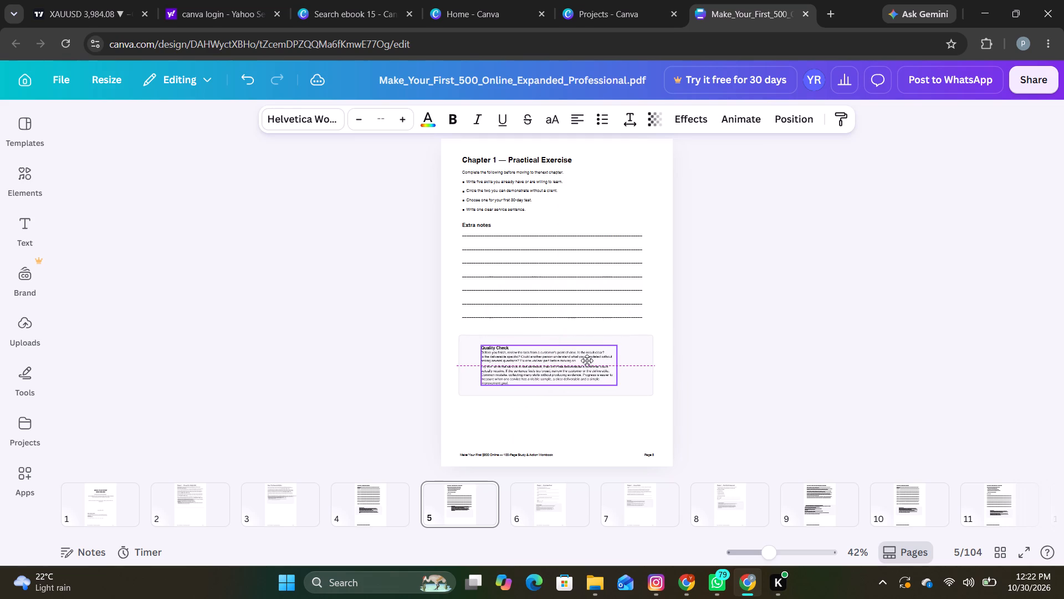
{"action": "left_click_drag", "start_coordinate": [587, 361], "coordinate": [590, 358]}
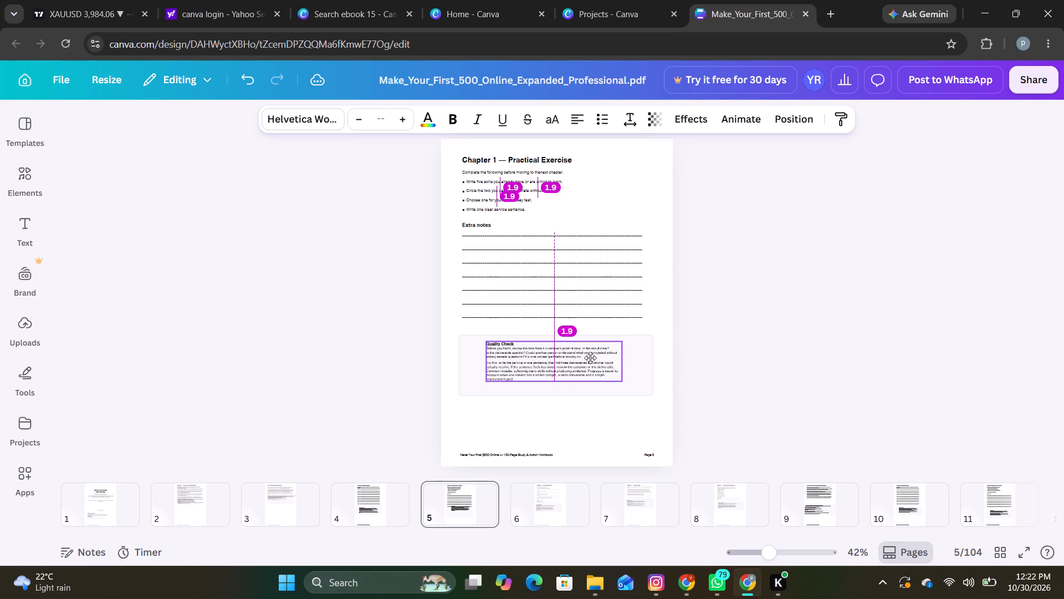
{"action": "left_click_drag", "start_coordinate": [590, 358], "coordinate": [590, 360]}
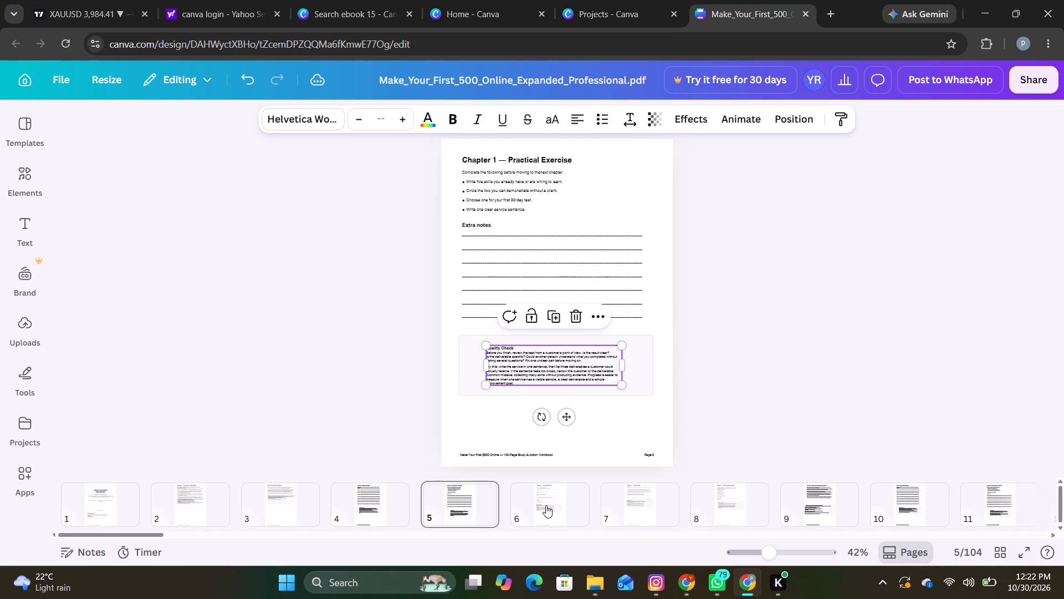
On page 6, Chapter 1 Knowledge Check, move the shaded box down away from the review line and centre the Self-Check Strategy text inside it.
{"action": "left_click", "coordinate": [546, 505]}
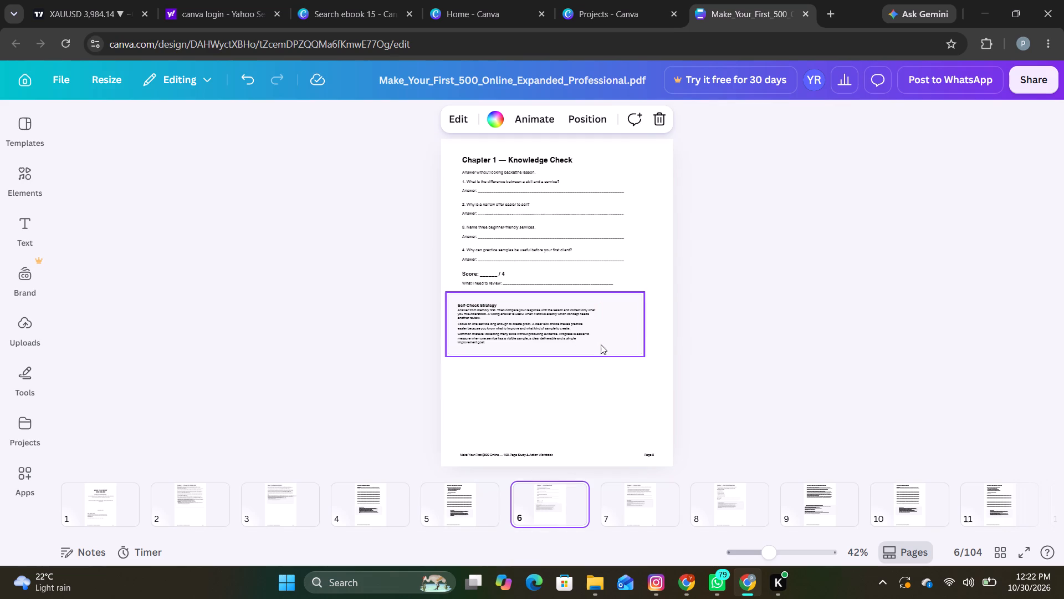
{"action": "left_click_drag", "start_coordinate": [612, 343], "coordinate": [621, 357]}
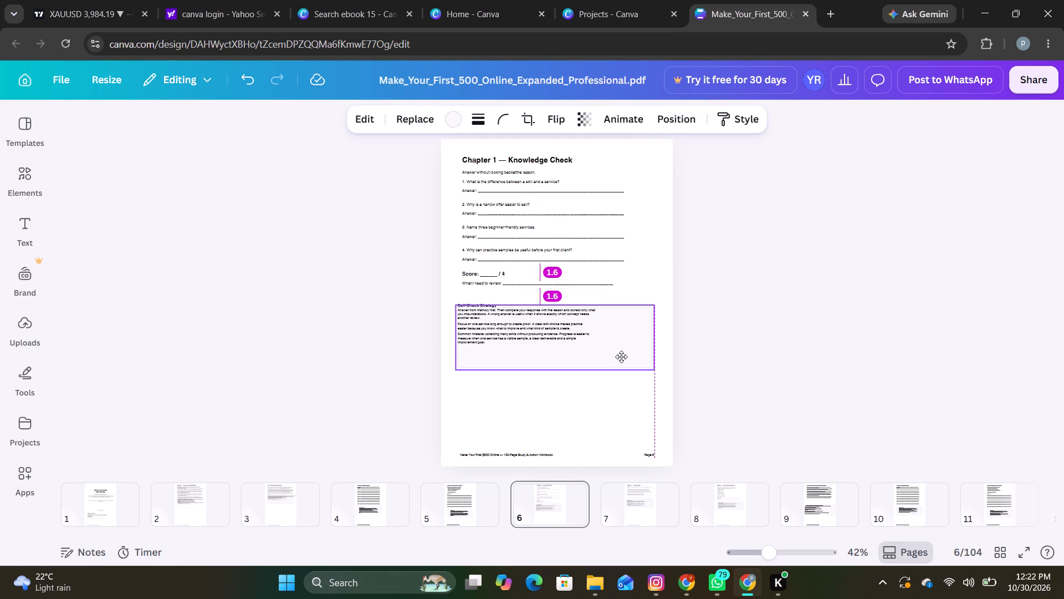
{"action": "left_click_drag", "start_coordinate": [621, 357], "coordinate": [616, 360]}
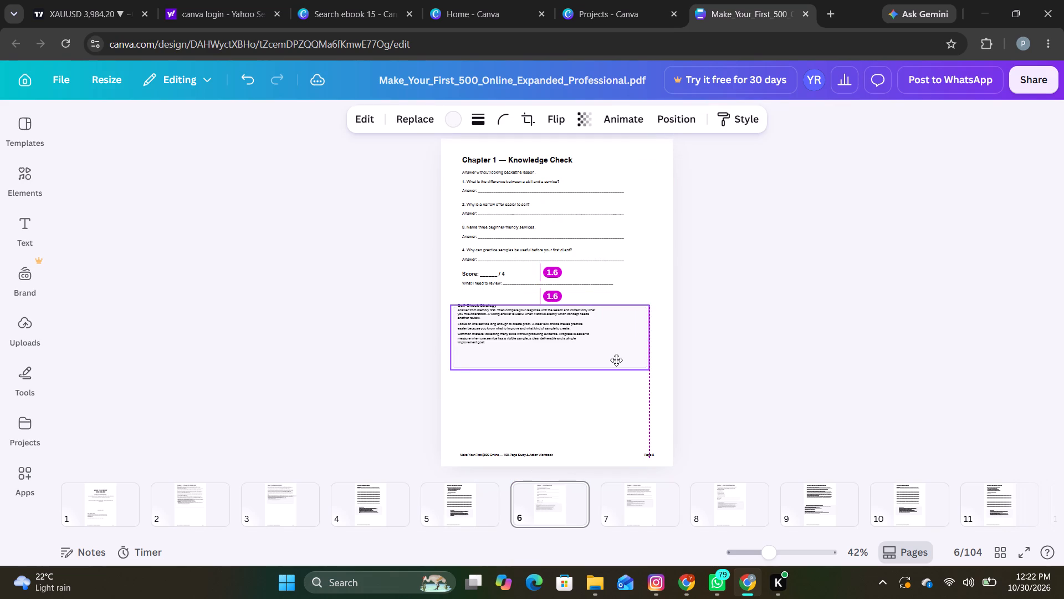
{"action": "left_click_drag", "start_coordinate": [616, 360], "coordinate": [616, 361]}
{"action": "left_click", "coordinate": [547, 338]}
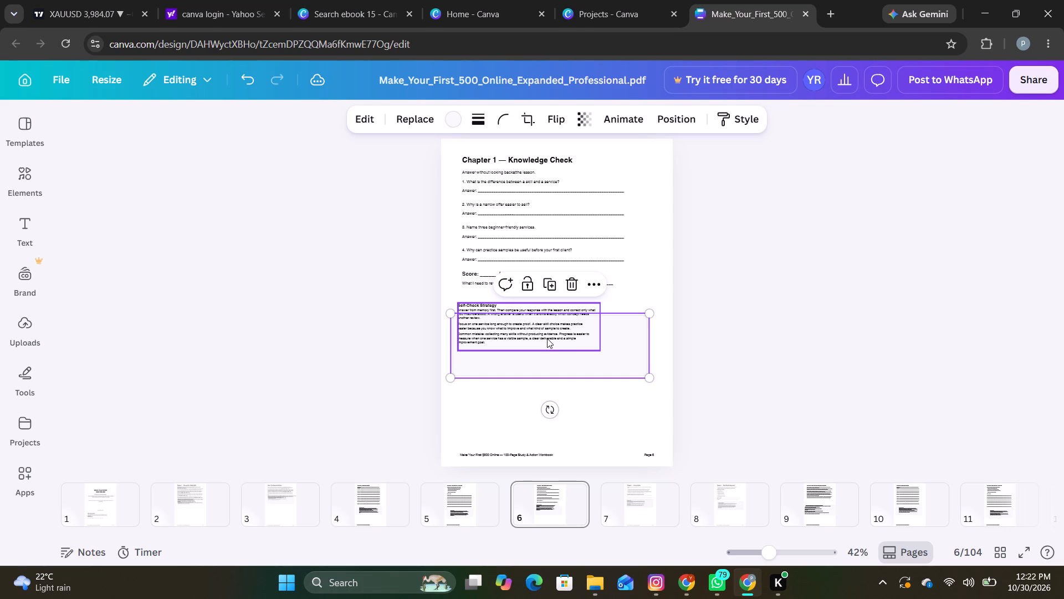
{"action": "left_click", "coordinate": [551, 338]}
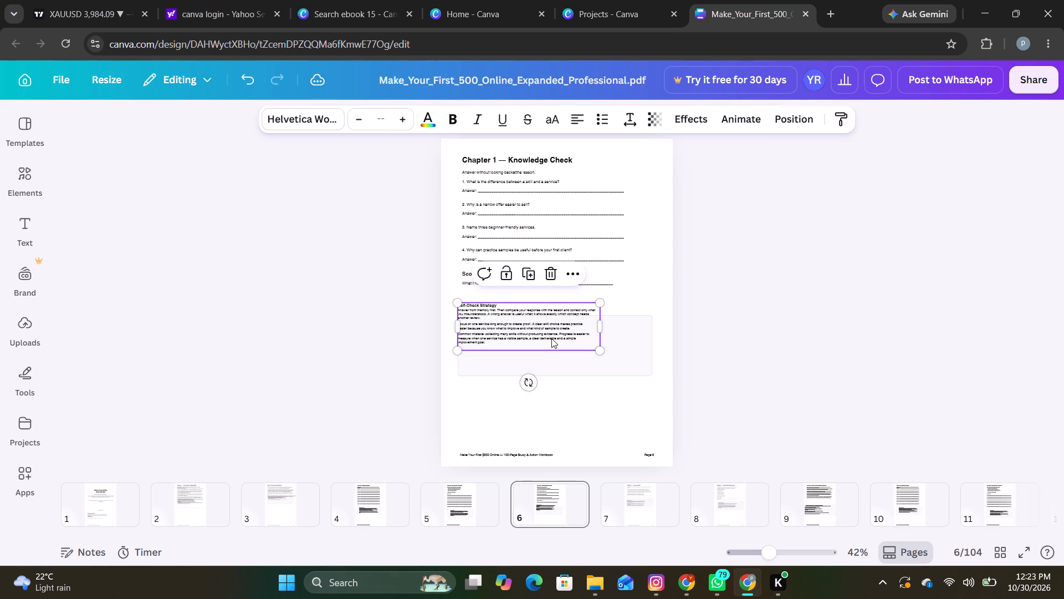
{"action": "left_click_drag", "start_coordinate": [551, 338], "coordinate": [577, 357]}
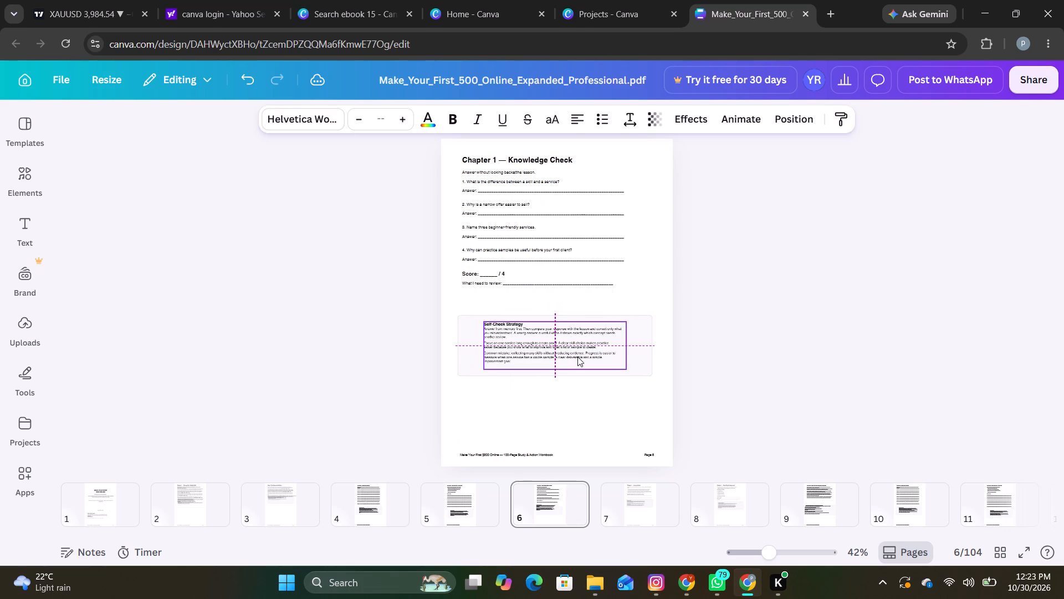
{"action": "left_click", "coordinate": [591, 402]}
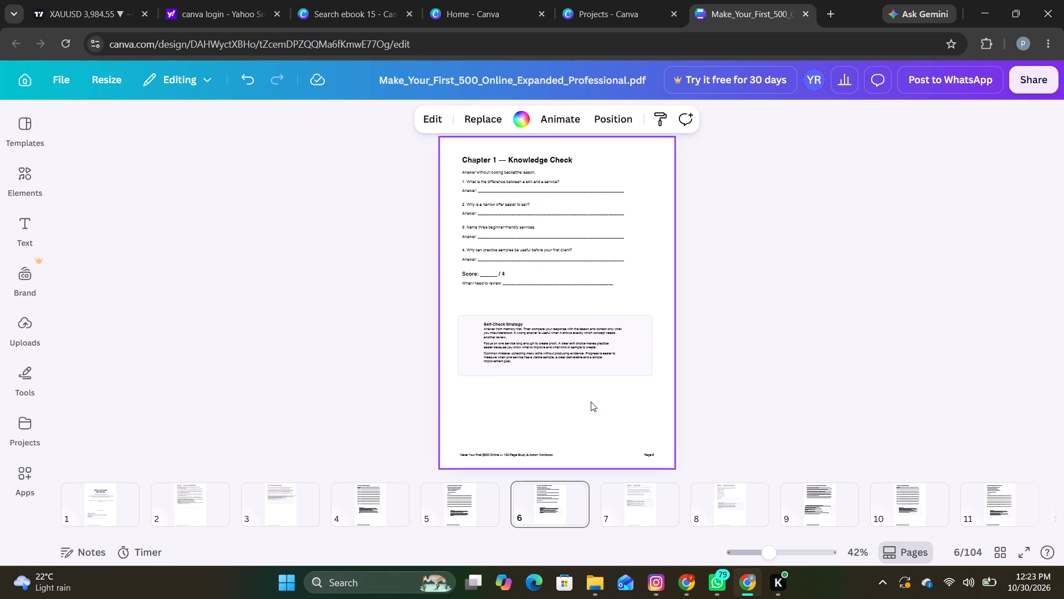
On page 7, Chapter 1 Answer Guide, centre the Study Reminder text inside its shaded box.
{"action": "left_click", "coordinate": [648, 510]}
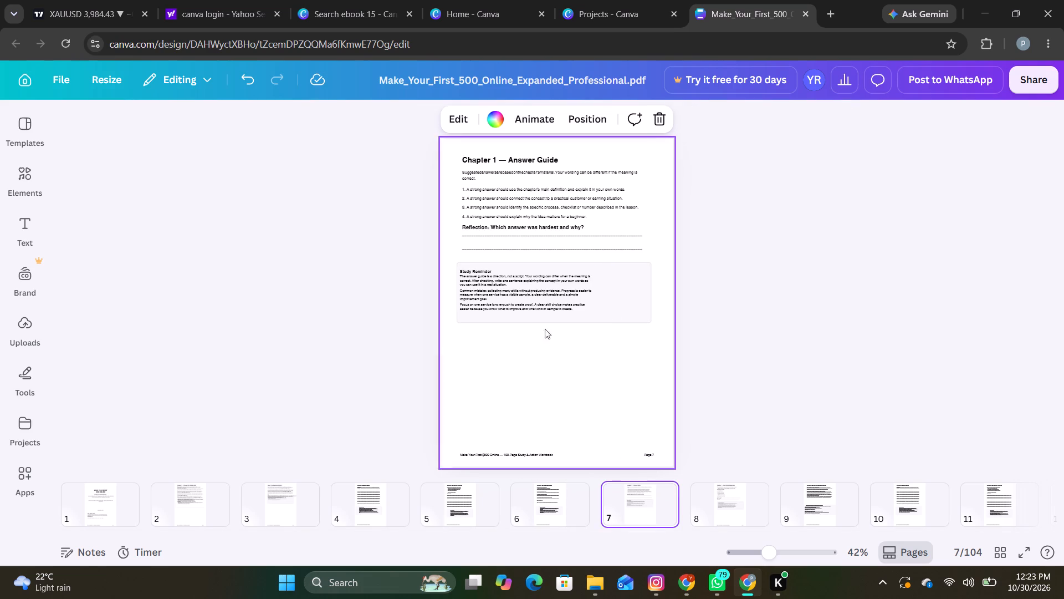
{"action": "left_click_drag", "start_coordinate": [550, 291], "coordinate": [572, 286]}
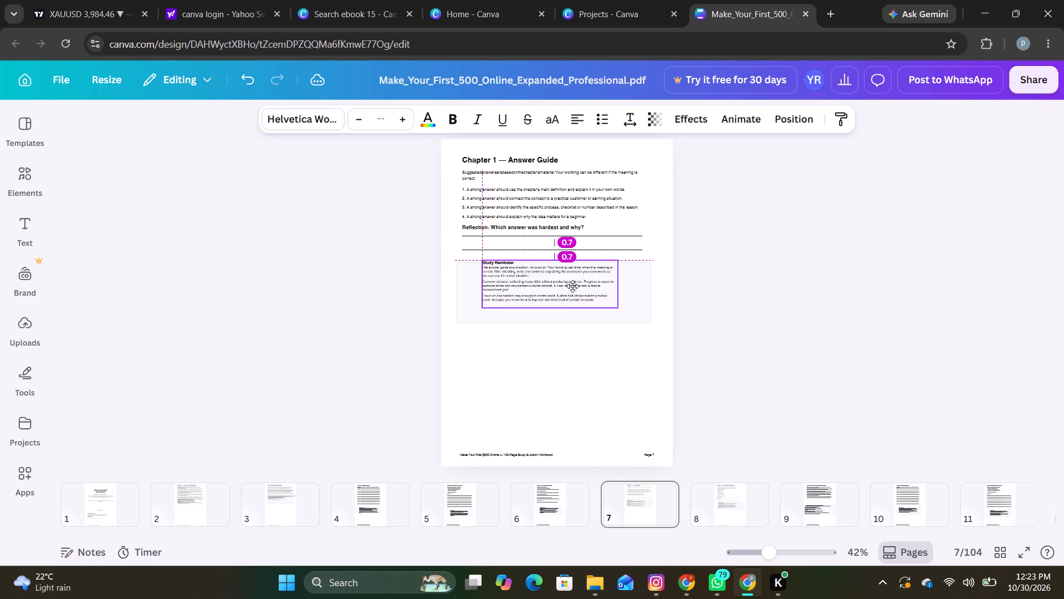
{"action": "left_click_drag", "start_coordinate": [572, 286], "coordinate": [574, 292]}
On page 8, Chapter 1 Real-World Assignment, centre the Completion Standard text inside its shaded box.
{"action": "left_click", "coordinate": [718, 493]}
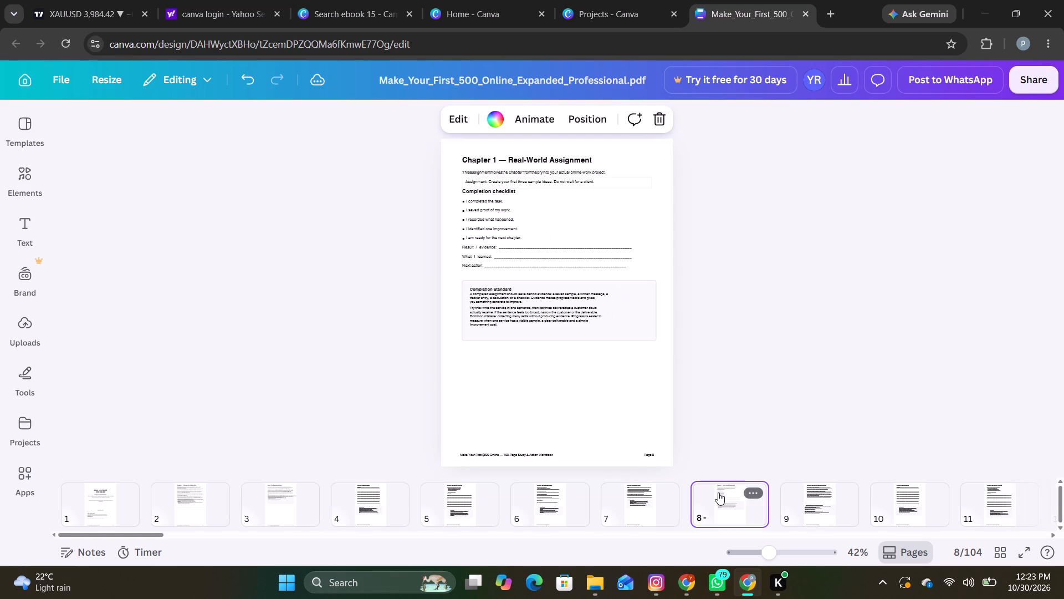
{"action": "left_click_drag", "start_coordinate": [534, 299], "coordinate": [547, 299]}
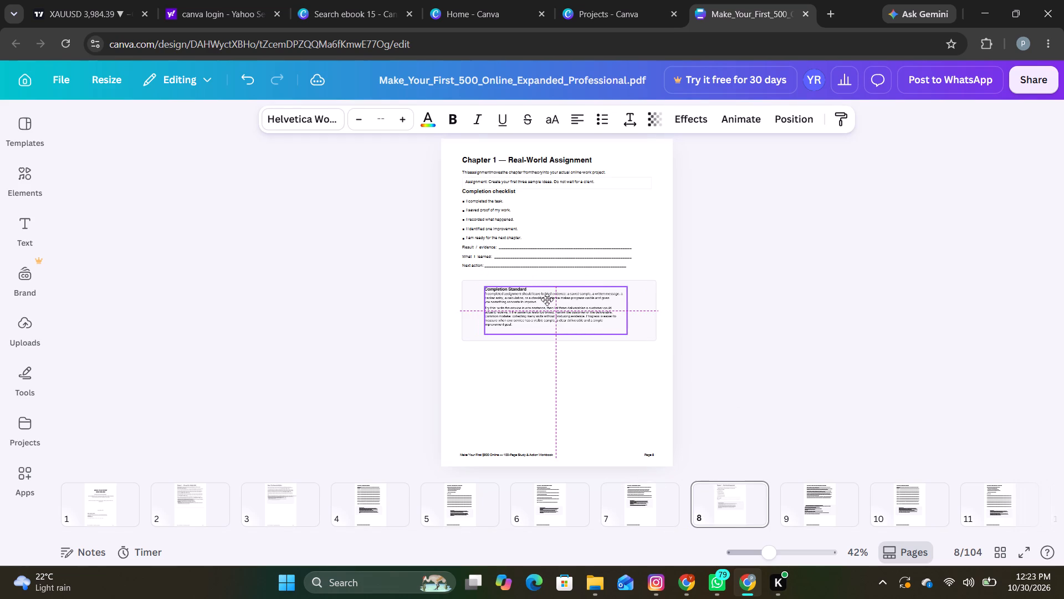
{"action": "left_click_drag", "start_coordinate": [547, 299], "coordinate": [550, 299]}
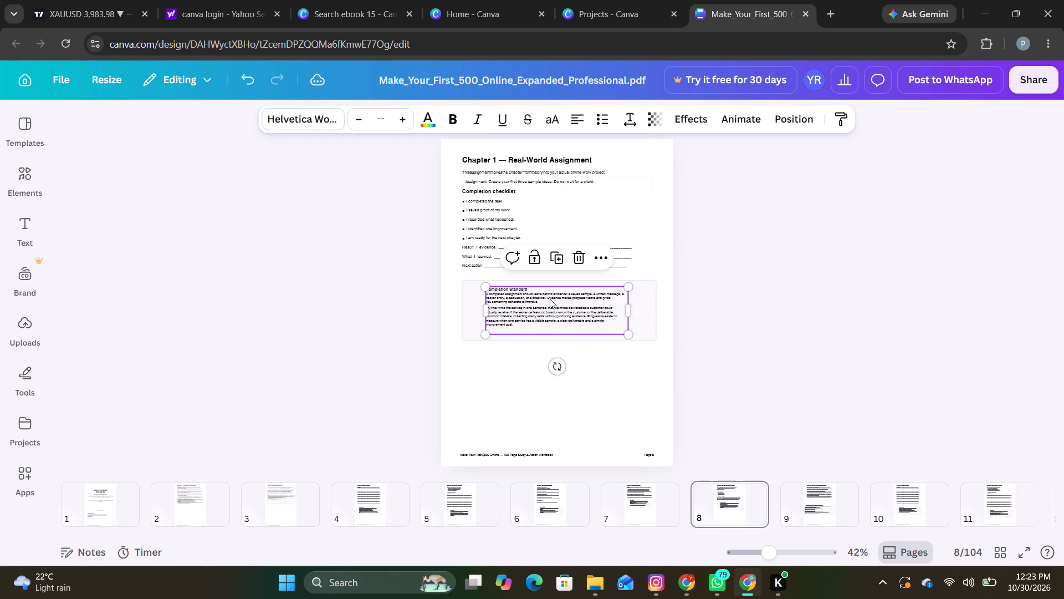
{"action": "left_click", "coordinate": [812, 500]}
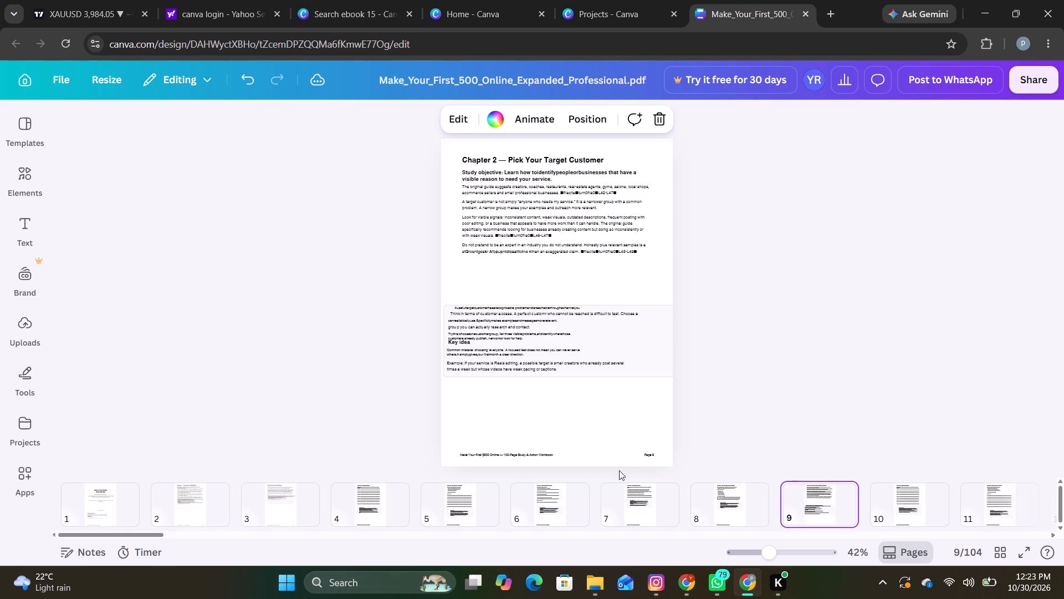
{"action": "left_click", "coordinate": [903, 495]}
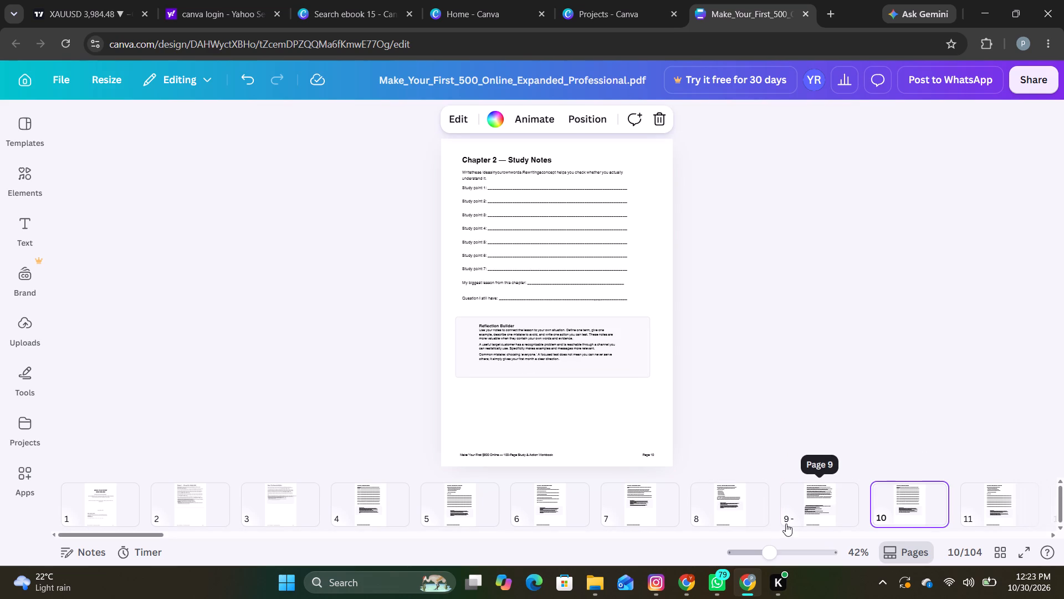
{"action": "scroll", "coordinate": [846, 498], "scroll_direction": "left", "scroll_amount": 4}
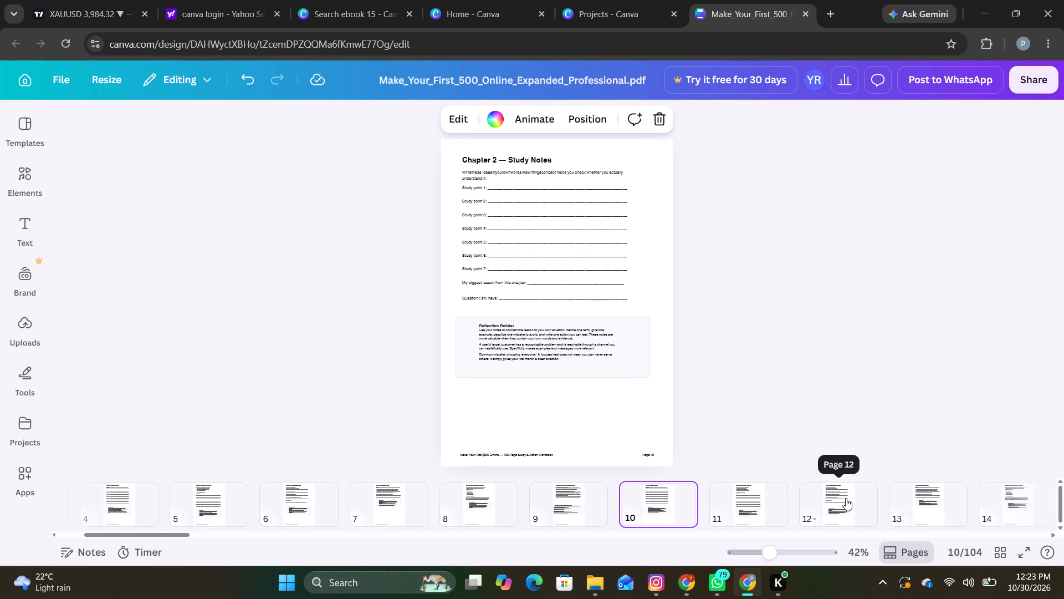
{"action": "left_click", "coordinate": [738, 510]}
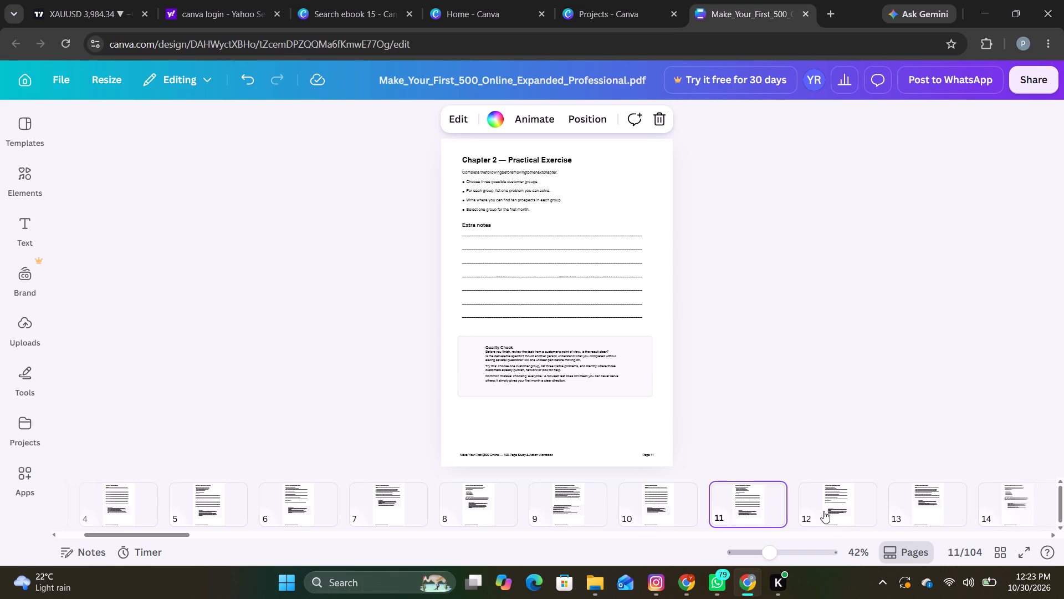
{"action": "left_click", "coordinate": [826, 511]}
{"action": "scroll", "coordinate": [826, 511], "scroll_direction": "left", "scroll_amount": 1}
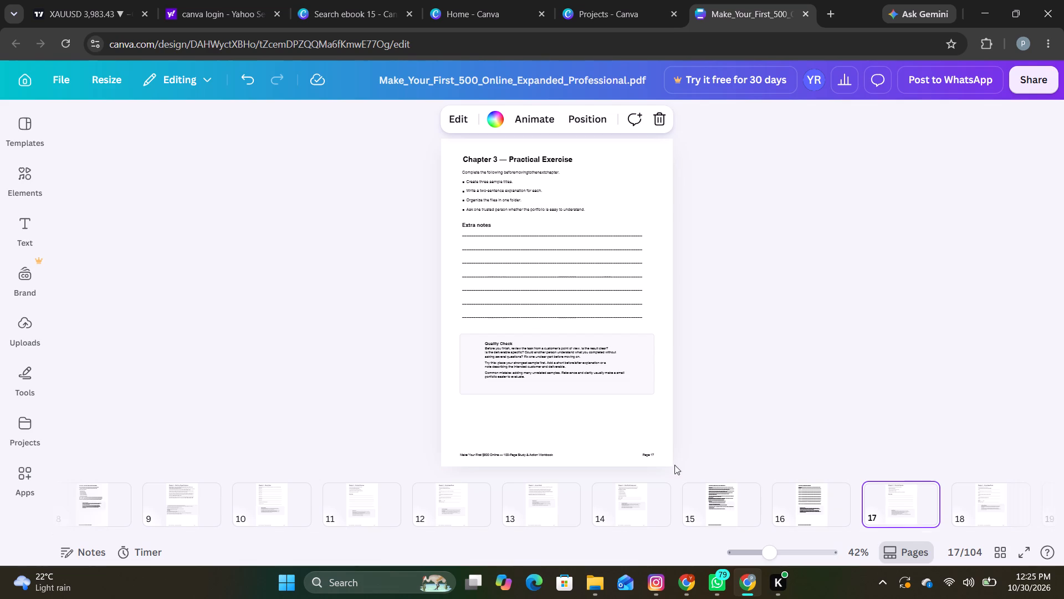
{"action": "left_click", "coordinate": [557, 362]}
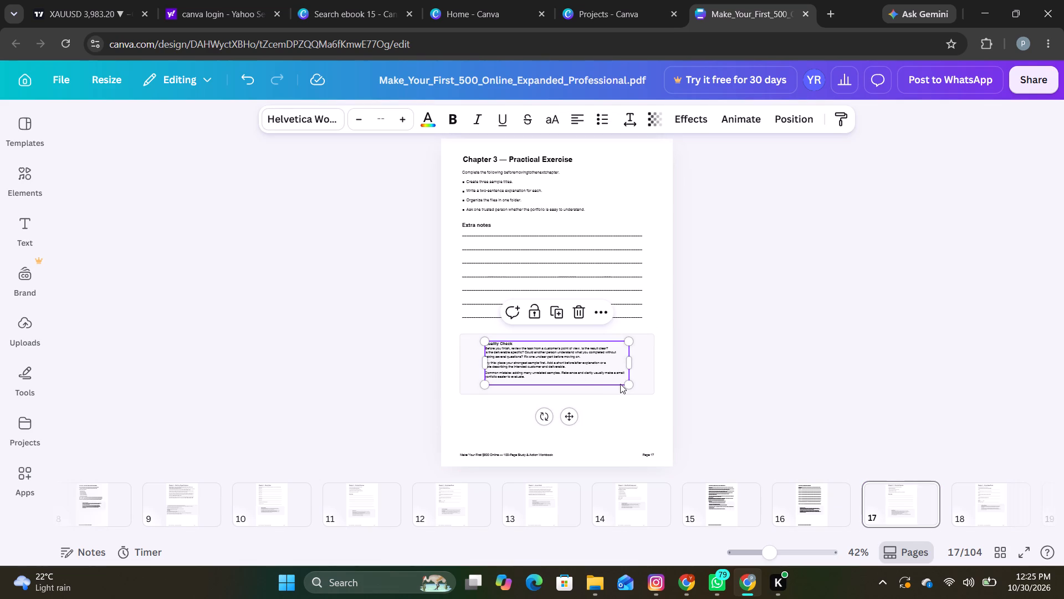
{"action": "left_click_drag", "start_coordinate": [625, 382], "coordinate": [631, 385]}
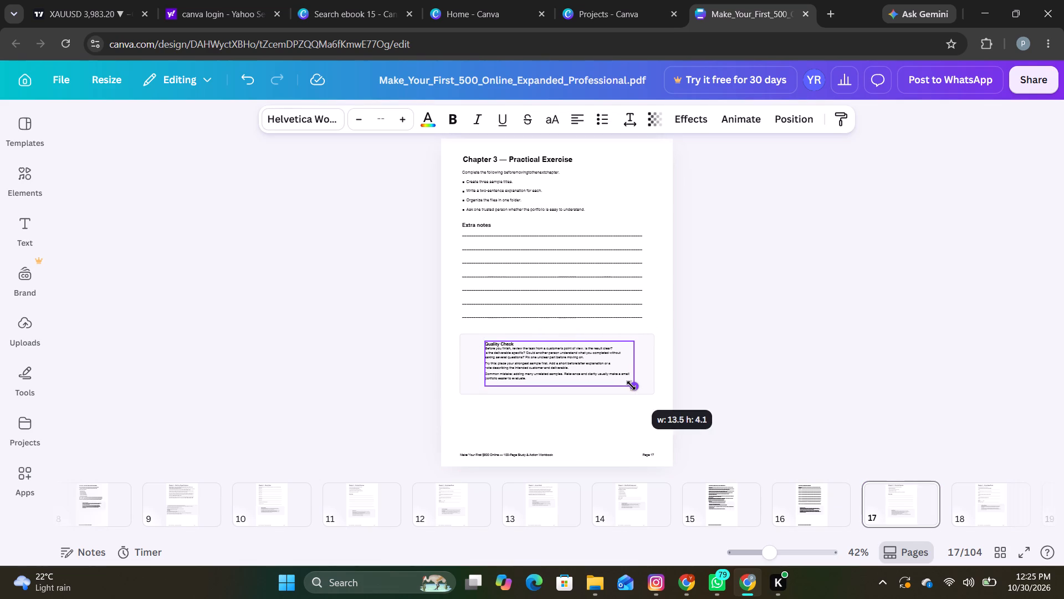
{"action": "left_click_drag", "start_coordinate": [631, 385], "coordinate": [632, 386]}
{"action": "left_click_drag", "start_coordinate": [495, 370], "coordinate": [501, 370]}
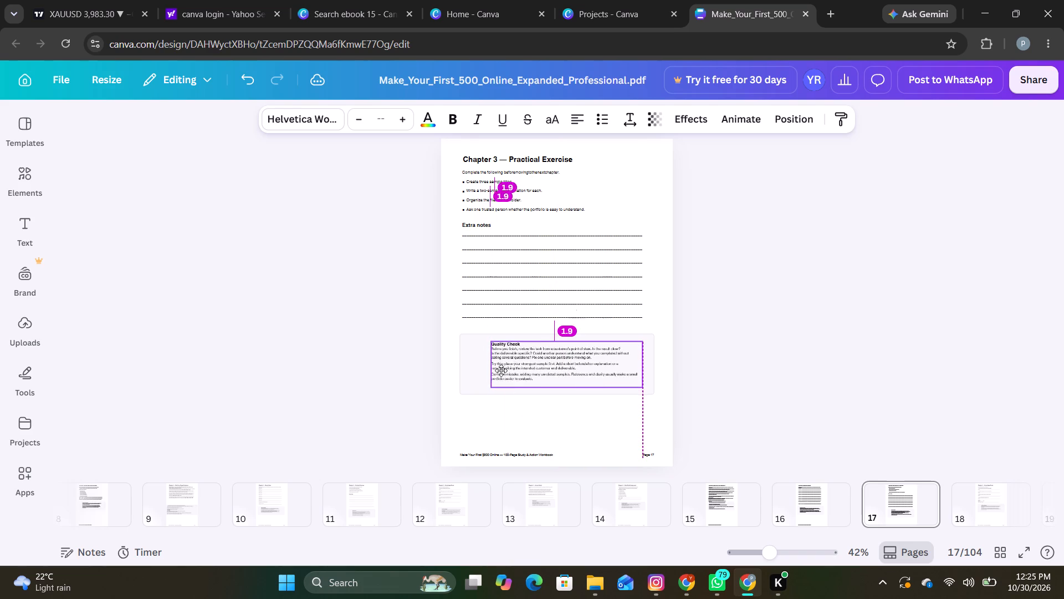
{"action": "left_click_drag", "start_coordinate": [501, 370], "coordinate": [501, 368]}
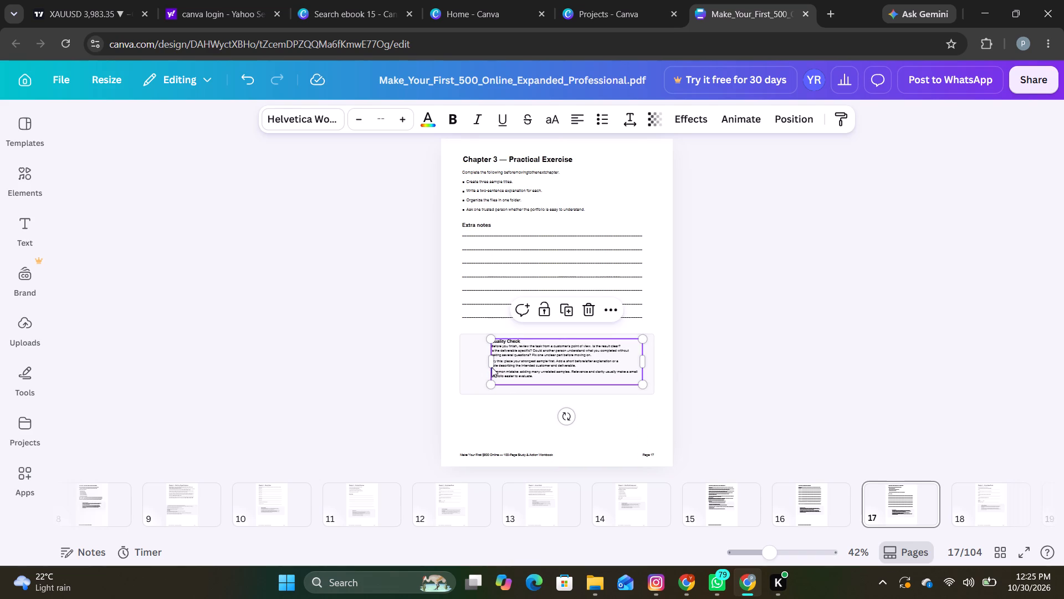
{"action": "left_click_drag", "start_coordinate": [490, 384], "coordinate": [477, 386]}
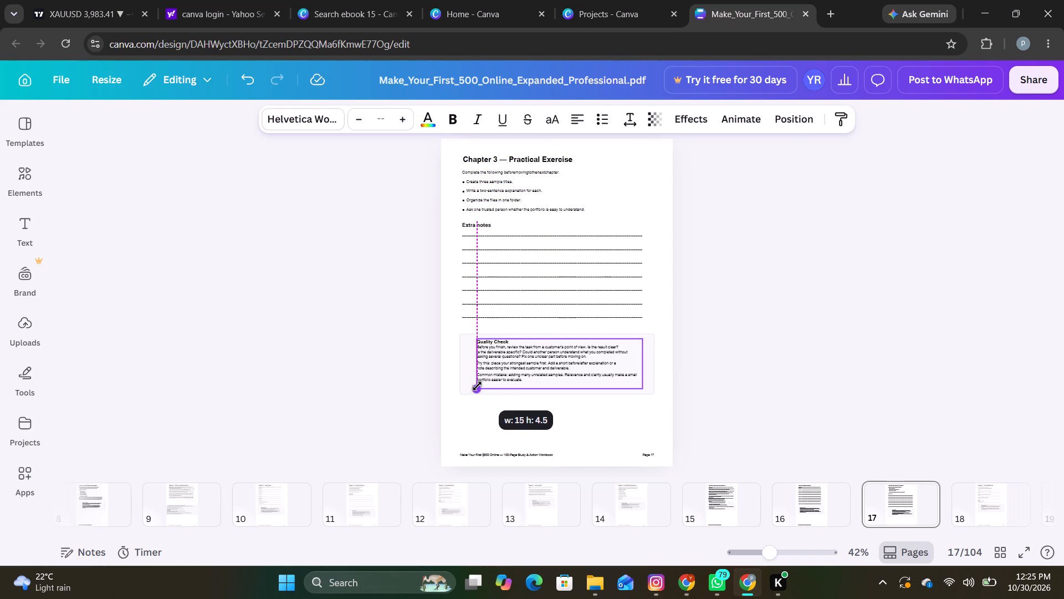
{"action": "left_click_drag", "start_coordinate": [477, 386], "coordinate": [469, 388]}
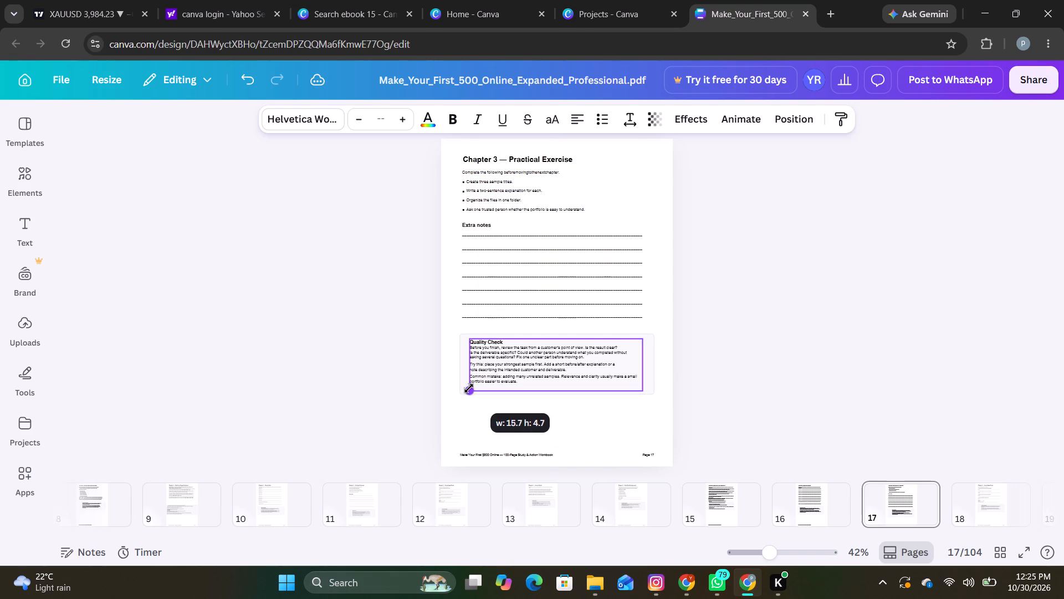
{"action": "left_click_drag", "start_coordinate": [469, 388], "coordinate": [470, 388]}
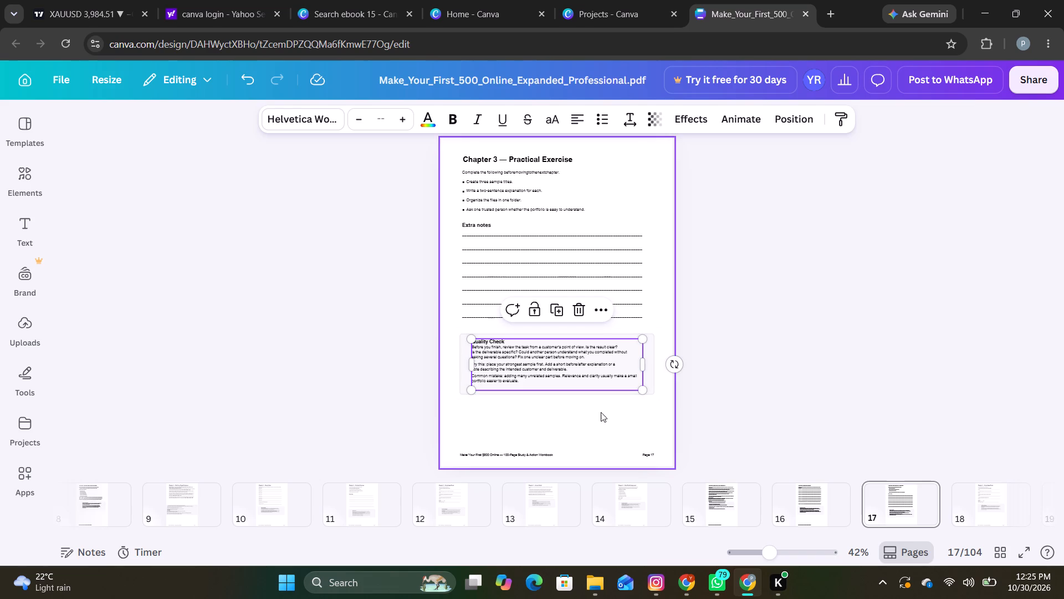
{"action": "left_click", "coordinate": [601, 412]}
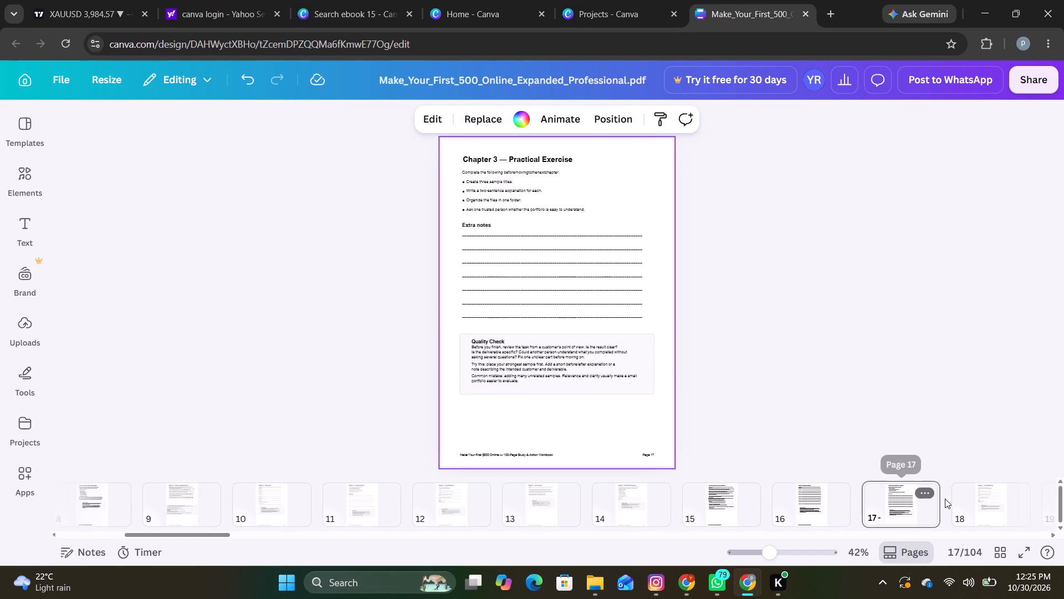
On page 18, Chapter 3 Knowledge Check, slightly narrow the Self-Check Strategy text block and place it centrally within its shaded box.
{"action": "left_click", "coordinate": [982, 500]}
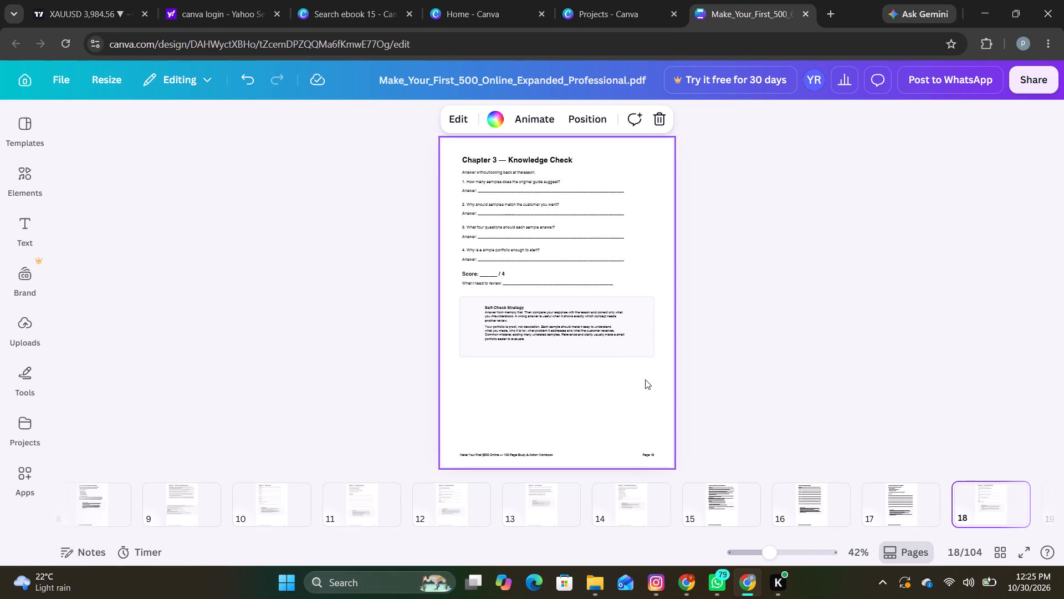
{"action": "left_click", "coordinate": [554, 315]}
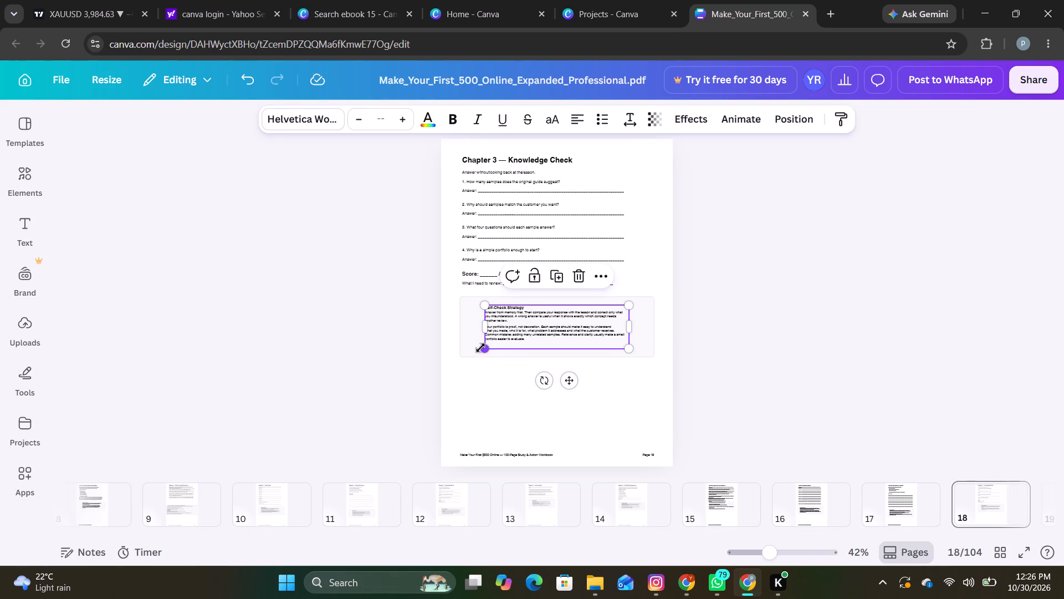
{"action": "left_click_drag", "start_coordinate": [486, 328], "coordinate": [480, 328]}
{"action": "left_click_drag", "start_coordinate": [480, 328], "coordinate": [469, 327]}
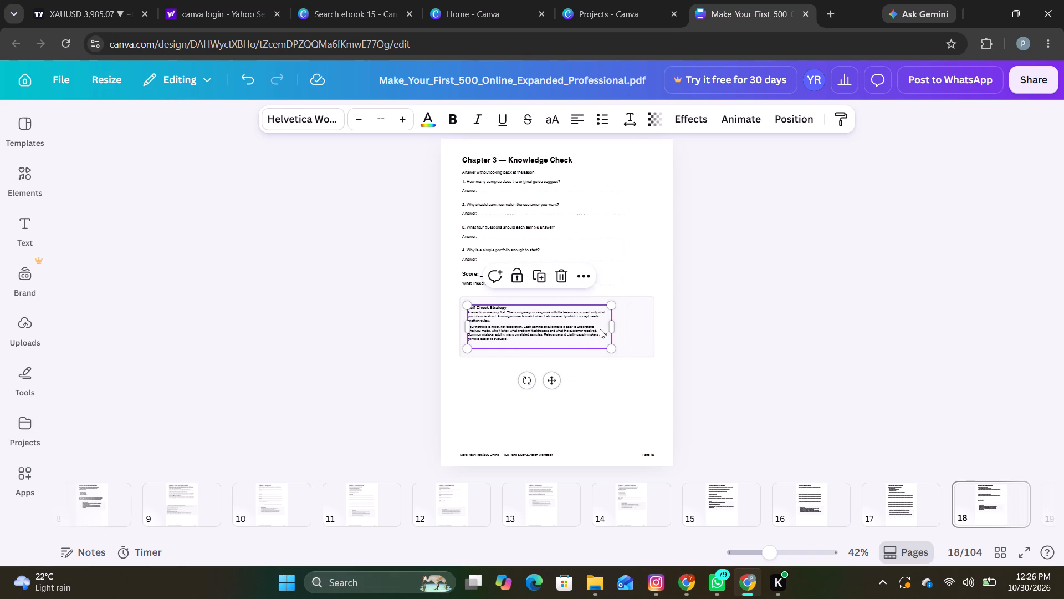
{"action": "left_click_drag", "start_coordinate": [612, 324], "coordinate": [636, 328]}
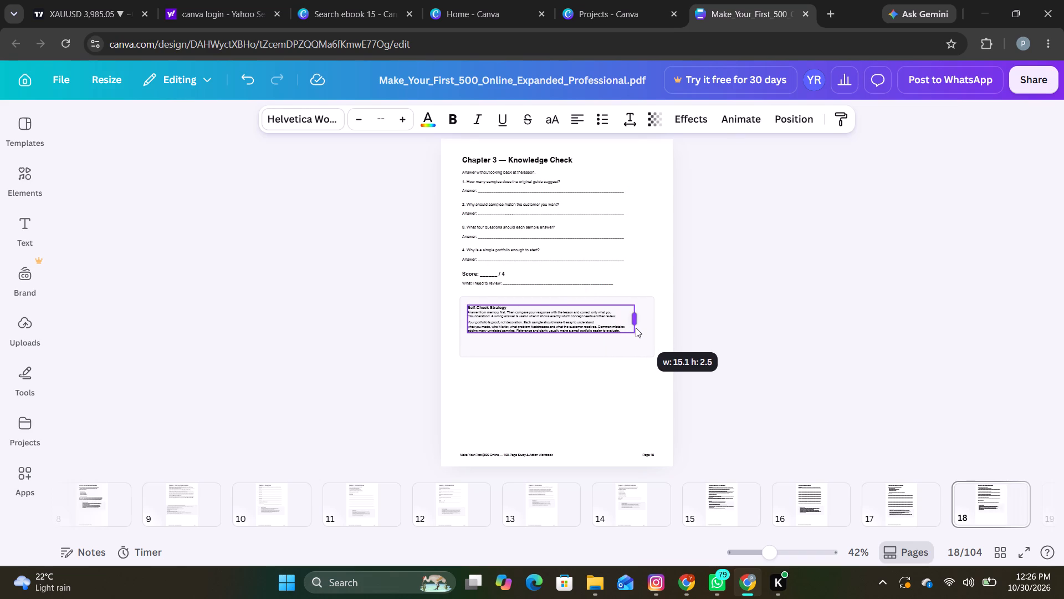
{"action": "left_click_drag", "start_coordinate": [636, 328], "coordinate": [648, 333]}
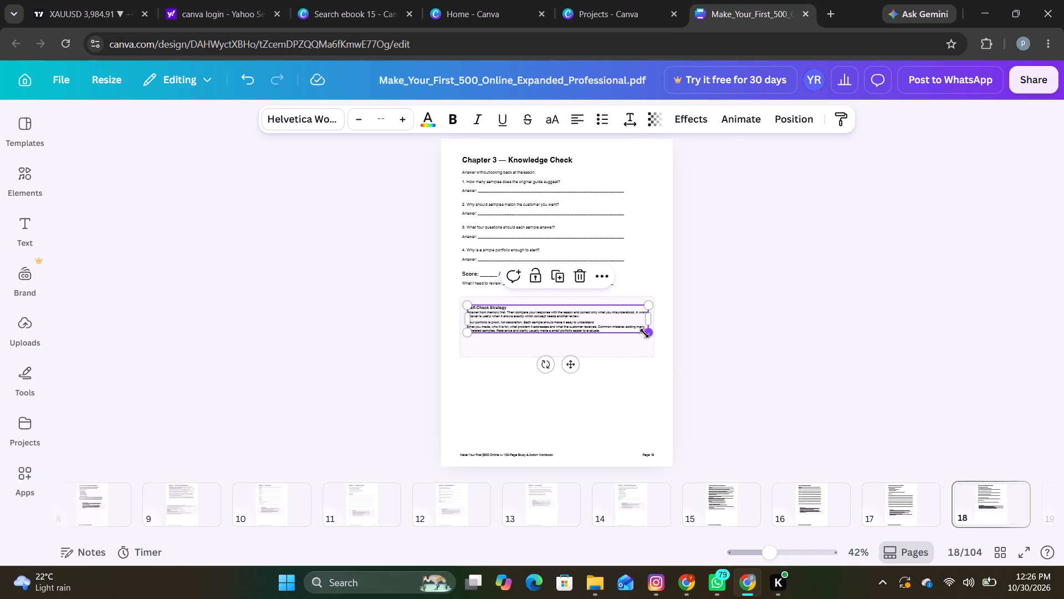
{"action": "left_click_drag", "start_coordinate": [644, 333], "coordinate": [644, 347]}
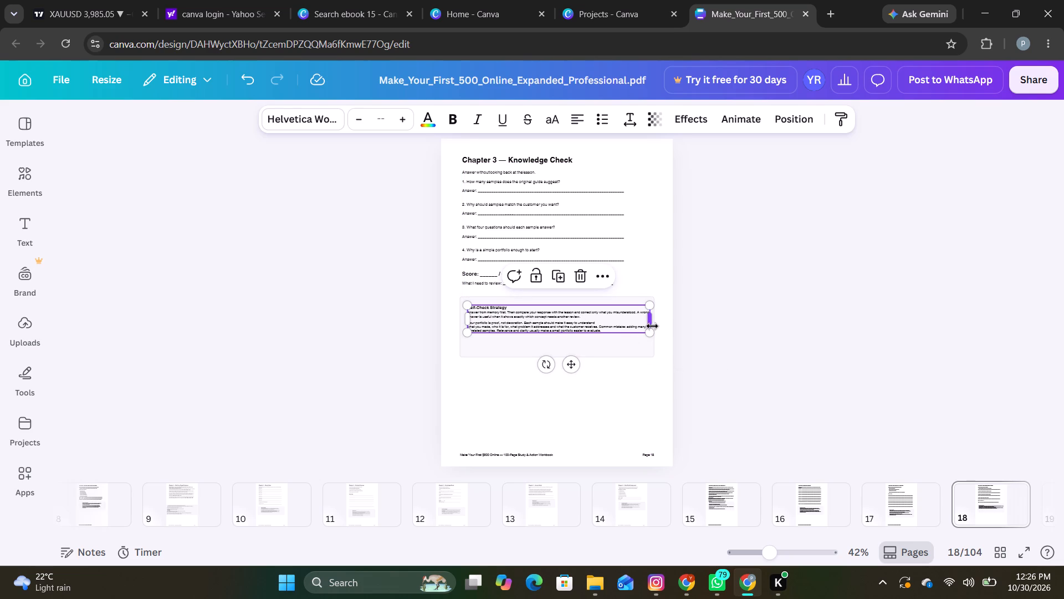
{"action": "left_click_drag", "start_coordinate": [650, 326], "coordinate": [612, 325]}
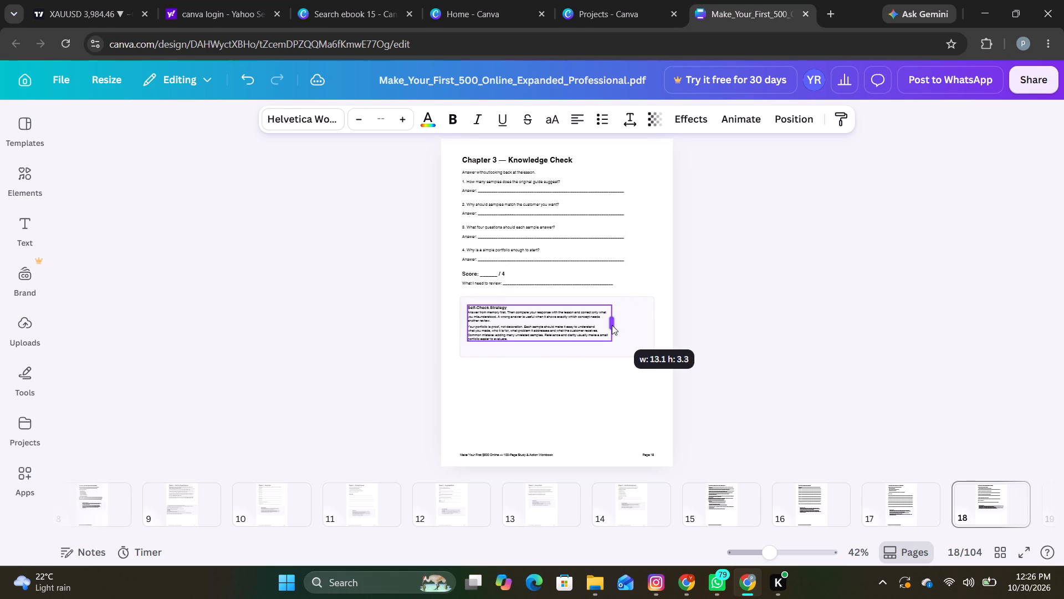
{"action": "left_click_drag", "start_coordinate": [612, 325], "coordinate": [606, 326]}
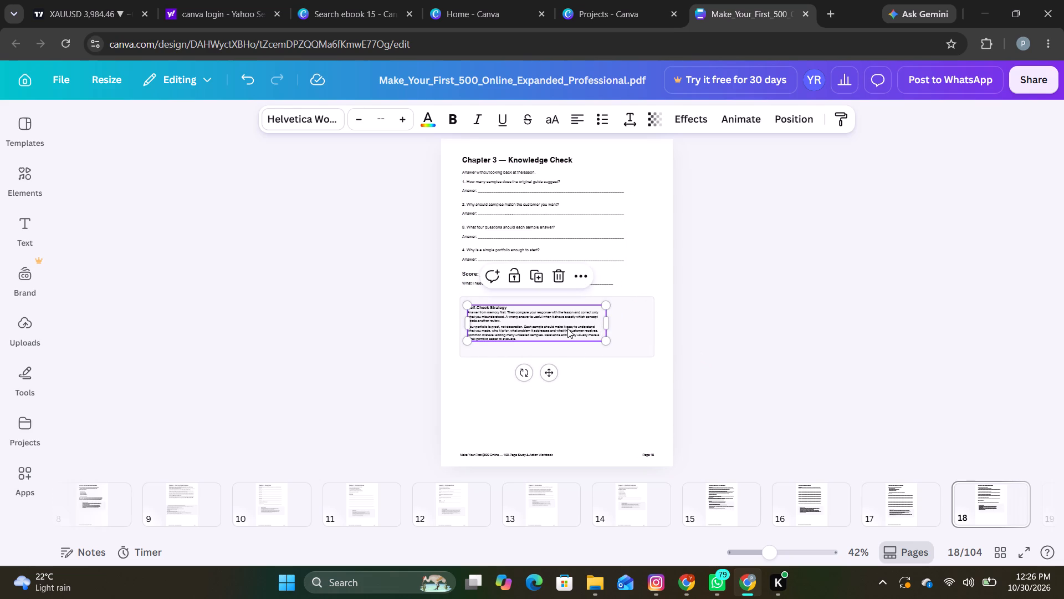
{"action": "left_click_drag", "start_coordinate": [567, 328], "coordinate": [582, 330]}
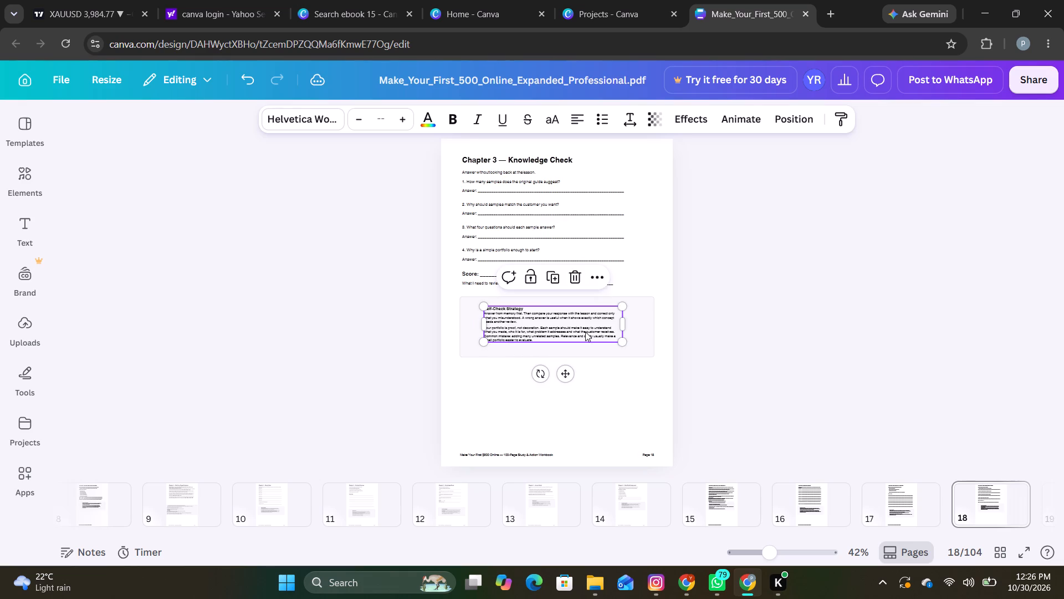
Enlarge the Self-Check Strategy text block proportionally until it nearly fills its shaded box.
{"action": "left_click_drag", "start_coordinate": [622, 343], "coordinate": [641, 354]}
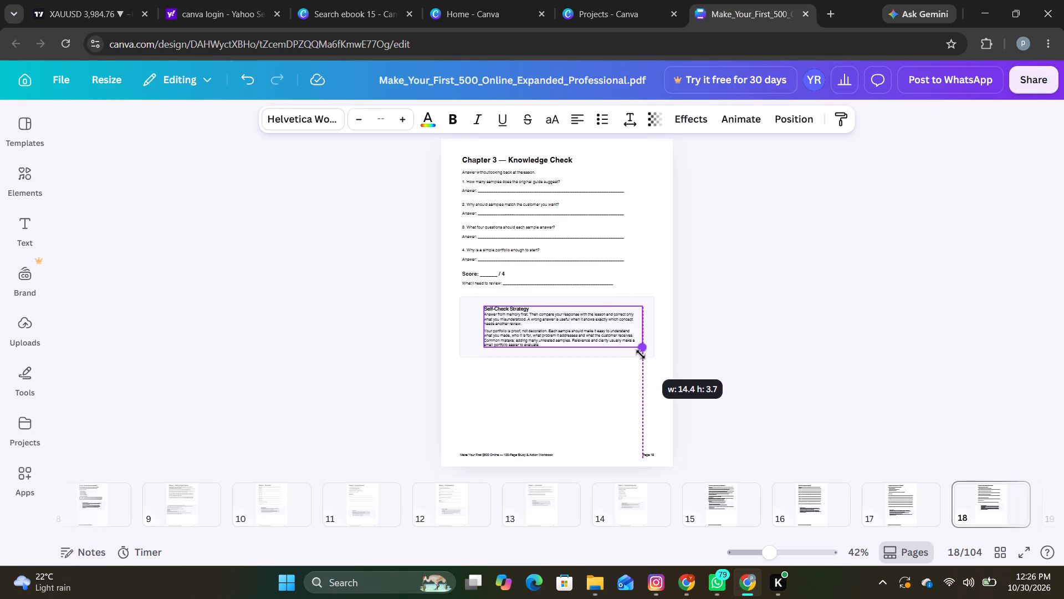
{"action": "left_click_drag", "start_coordinate": [641, 354], "coordinate": [641, 354]}
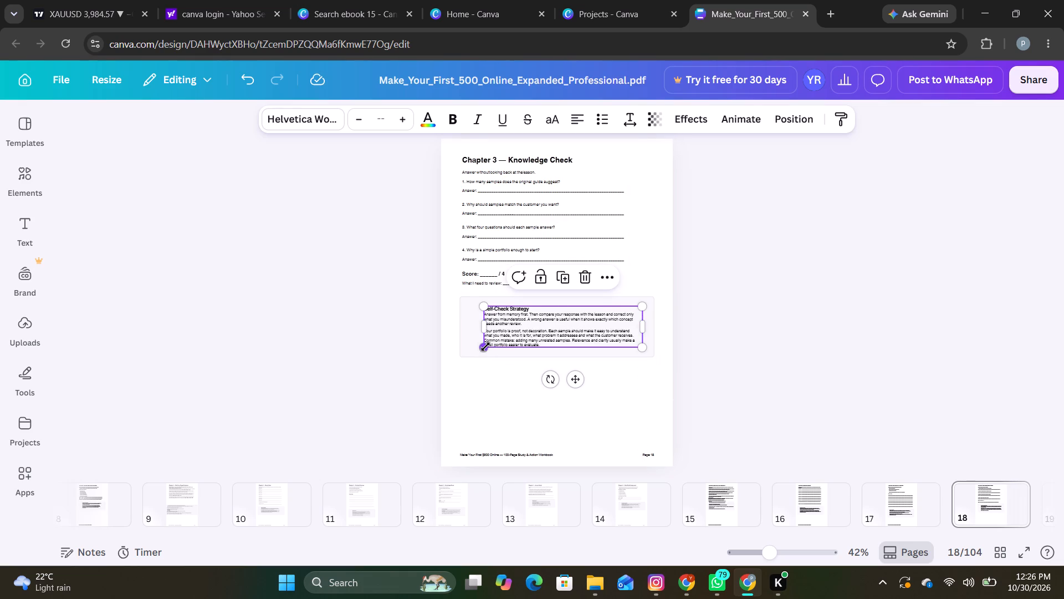
{"action": "left_click_drag", "start_coordinate": [485, 347], "coordinate": [470, 348]}
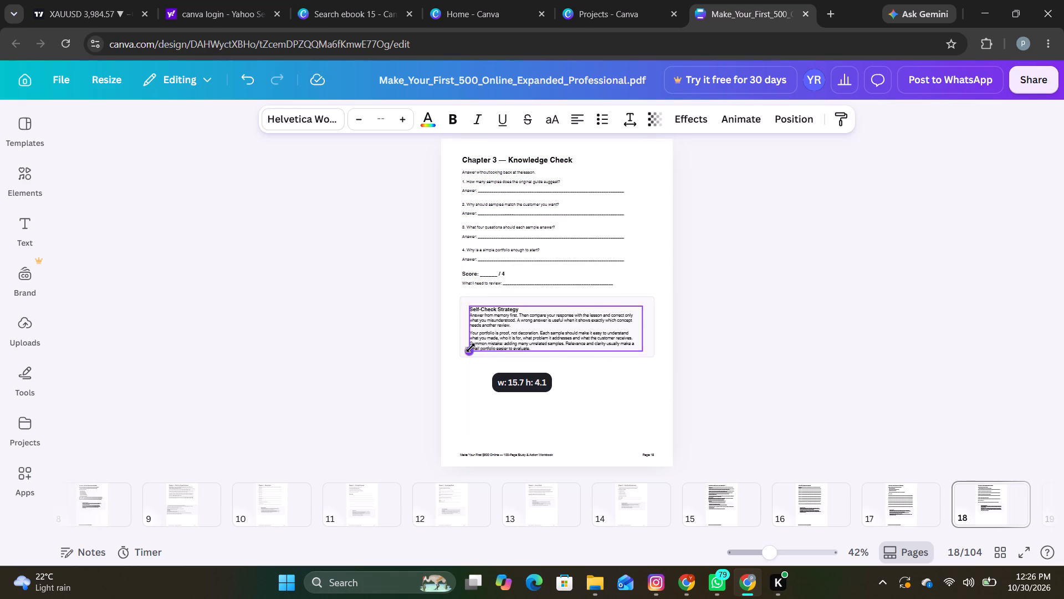
{"action": "left_click_drag", "start_coordinate": [470, 348], "coordinate": [471, 347]}
{"action": "left_click", "coordinate": [472, 304]}
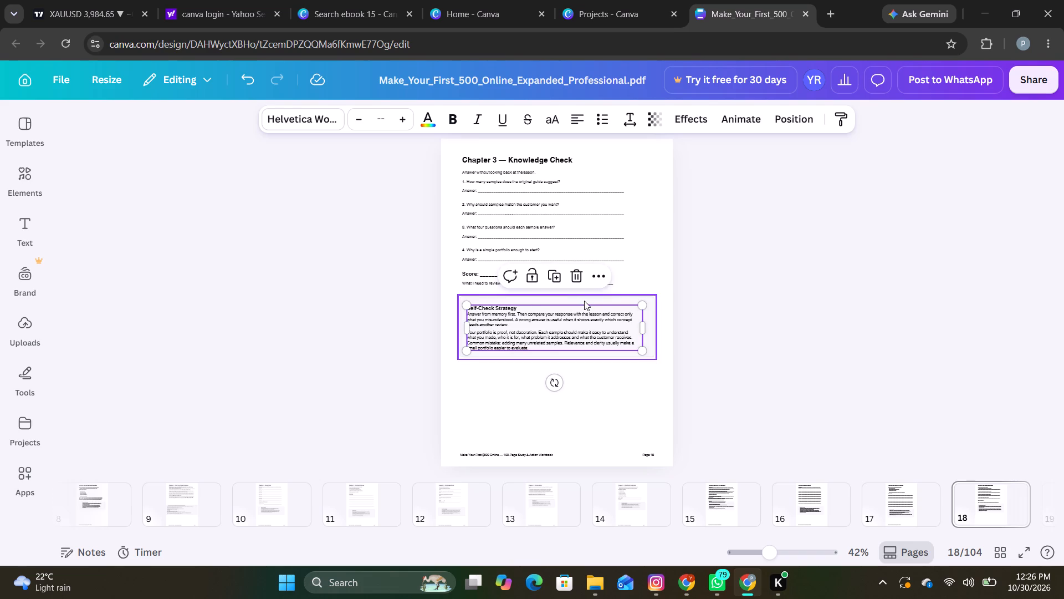
{"action": "left_click_drag", "start_coordinate": [644, 298], "coordinate": [650, 298]}
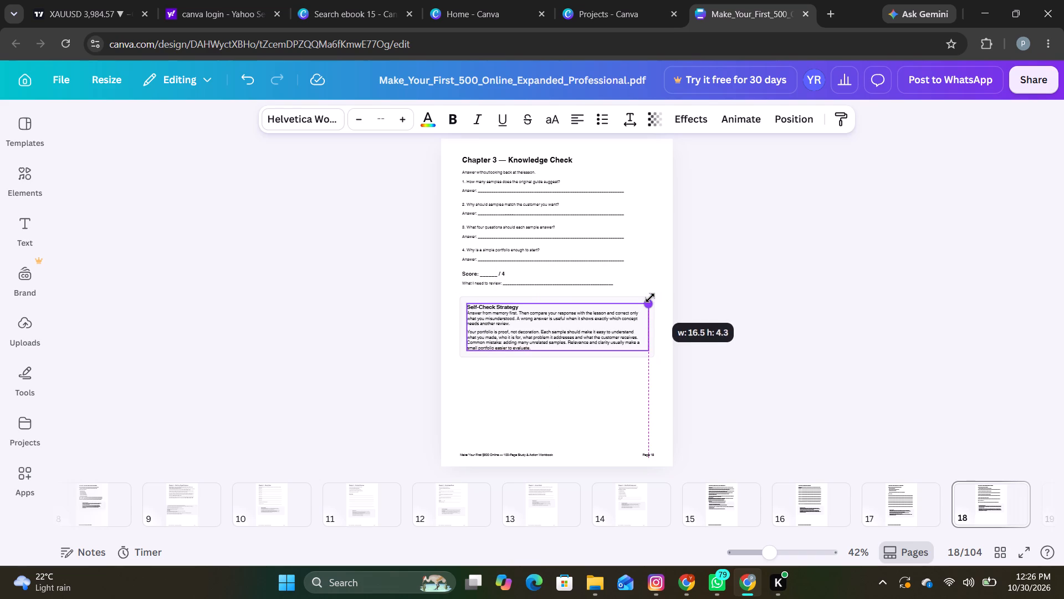
{"action": "left_click_drag", "start_coordinate": [650, 298], "coordinate": [651, 298]}
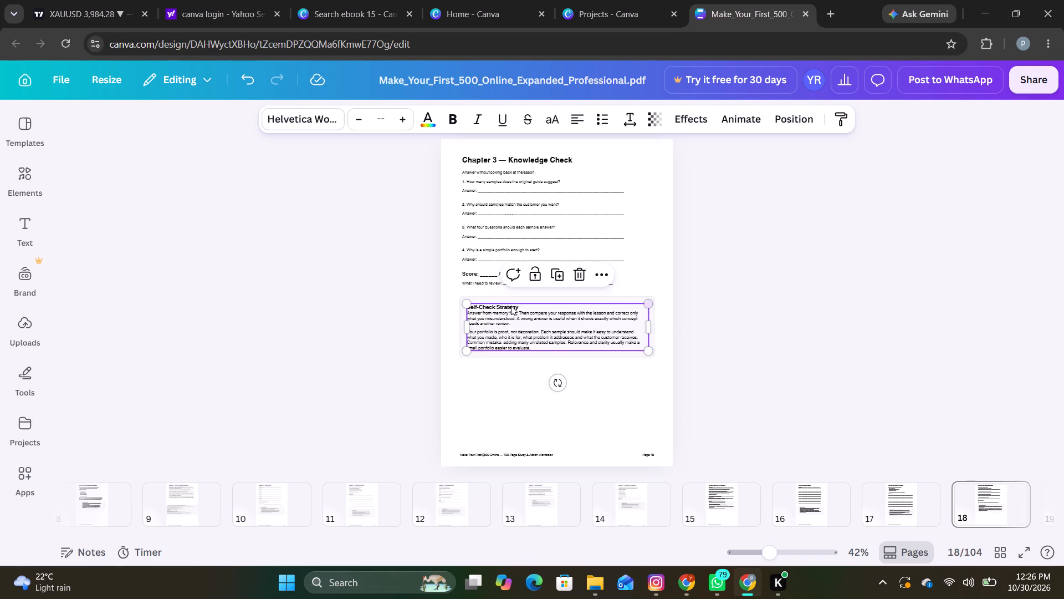
{"action": "left_click", "coordinate": [466, 306]}
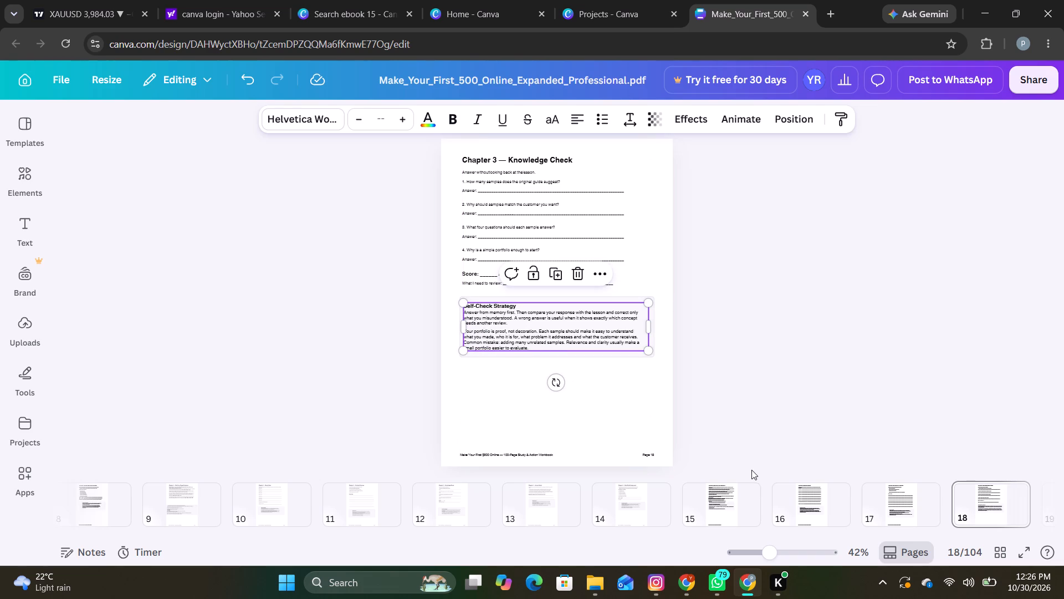
On page 19, Chapter 3 Answer Guide, enlarge the Study Reminder text block to nearly fill its shaded box.
{"action": "scroll", "coordinate": [914, 504], "scroll_direction": "left", "scroll_amount": 4}
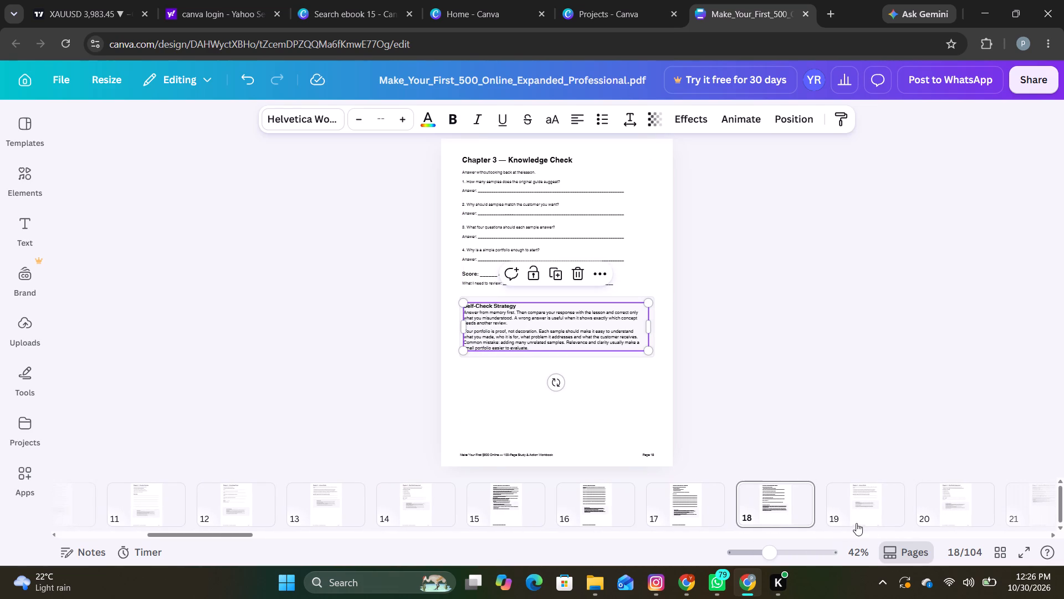
{"action": "left_click", "coordinate": [857, 508]}
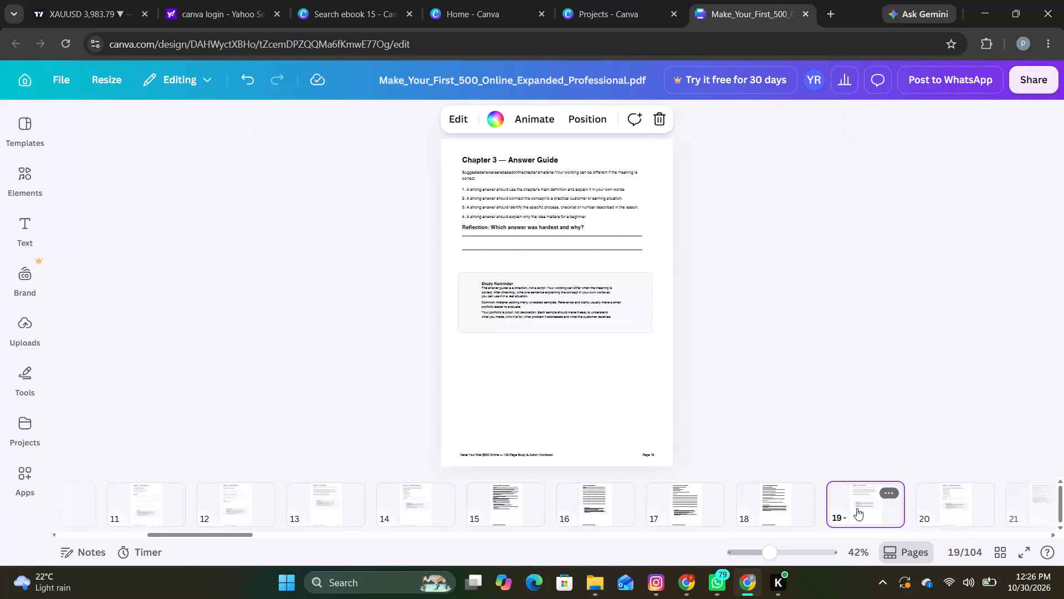
{"action": "left_click", "coordinate": [490, 288]}
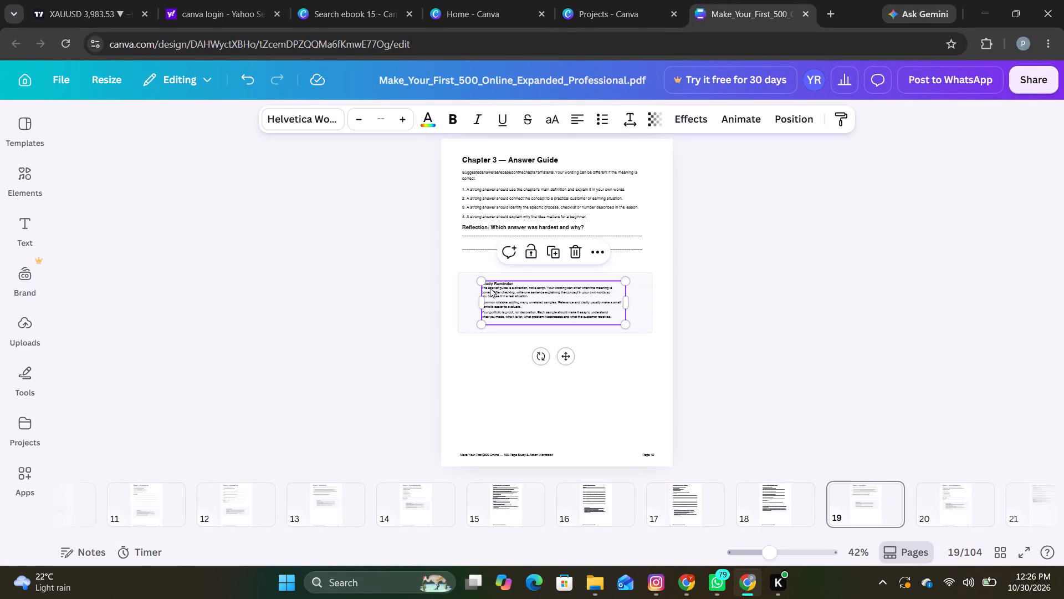
{"action": "left_click_drag", "start_coordinate": [485, 283], "coordinate": [478, 282]}
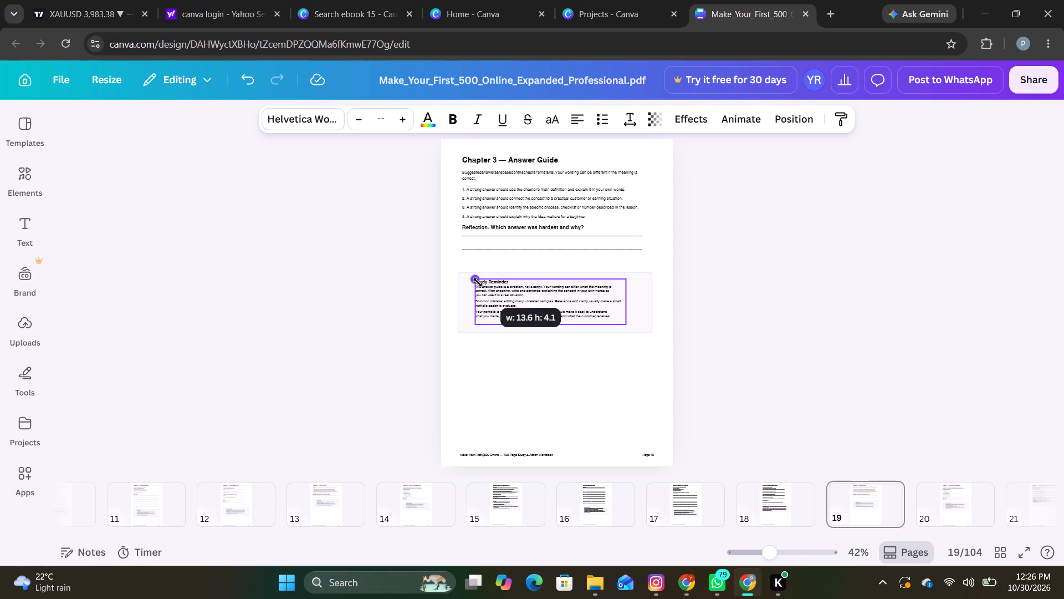
{"action": "left_click_drag", "start_coordinate": [478, 282], "coordinate": [476, 282]}
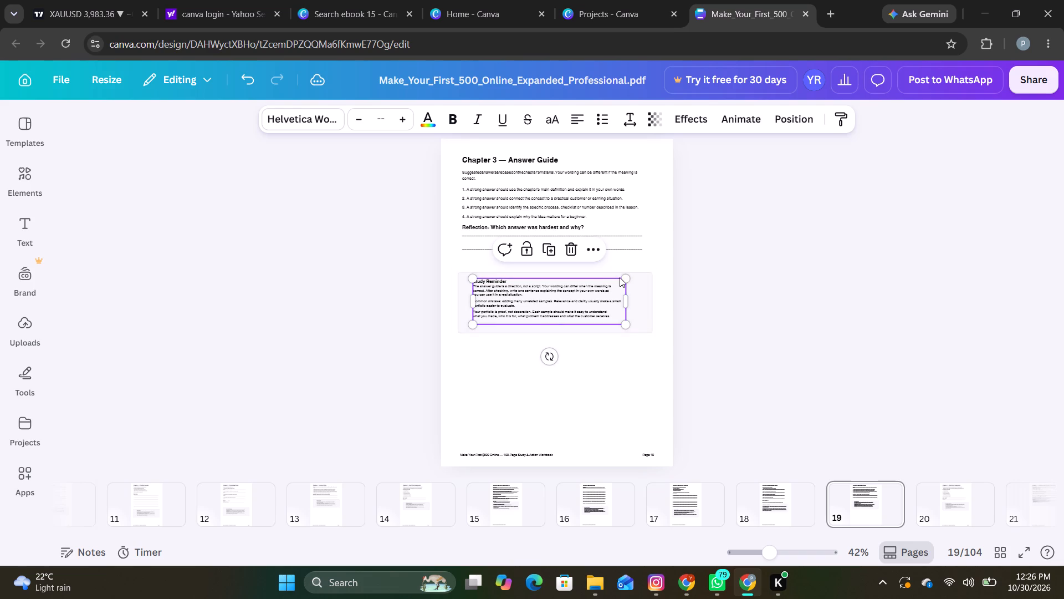
{"action": "left_click_drag", "start_coordinate": [624, 278], "coordinate": [631, 279]}
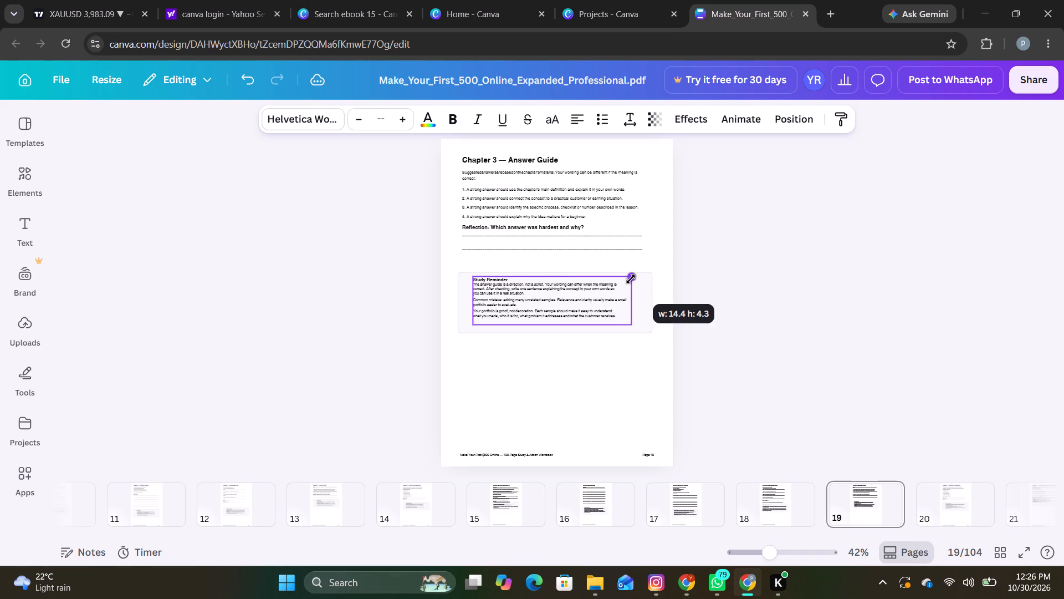
{"action": "left_click_drag", "start_coordinate": [631, 279], "coordinate": [631, 278]}
{"action": "left_click_drag", "start_coordinate": [632, 324], "coordinate": [637, 327]}
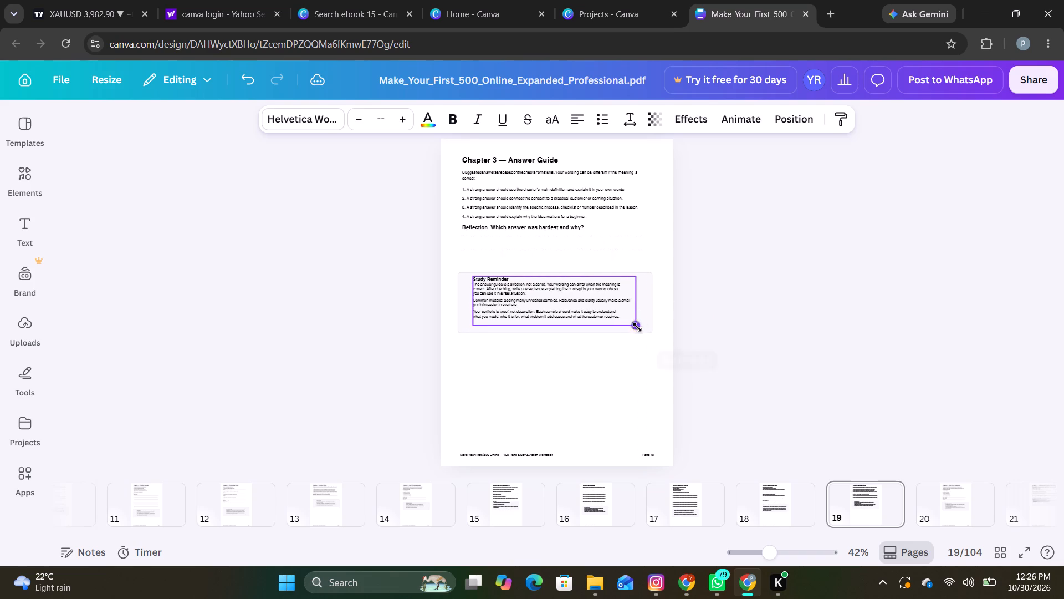
{"action": "left_click_drag", "start_coordinate": [637, 327], "coordinate": [638, 328]}
{"action": "left_click", "coordinate": [476, 332]}
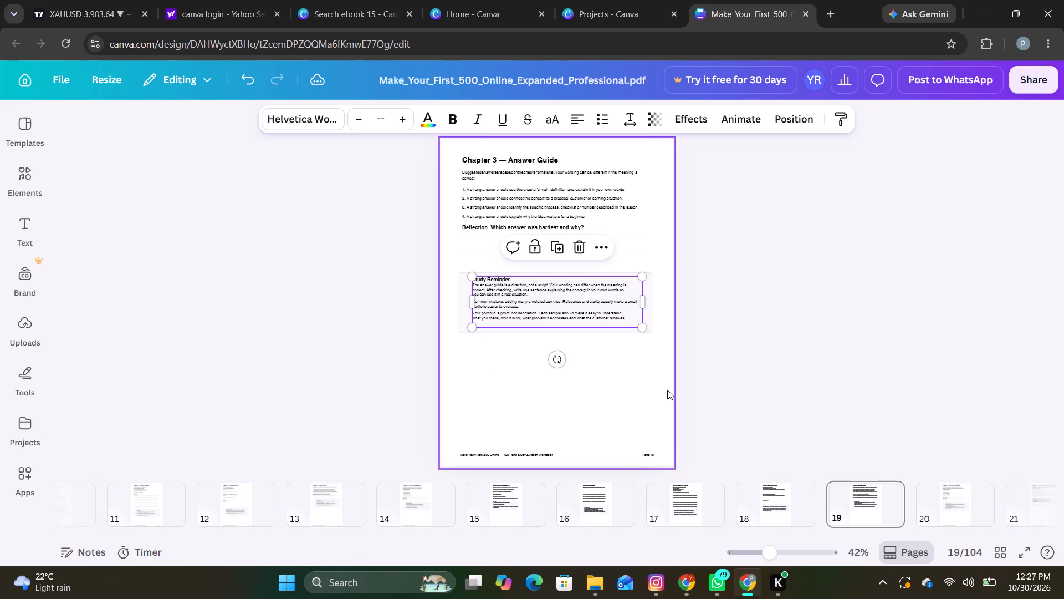
{"action": "left_click", "coordinate": [642, 382]}
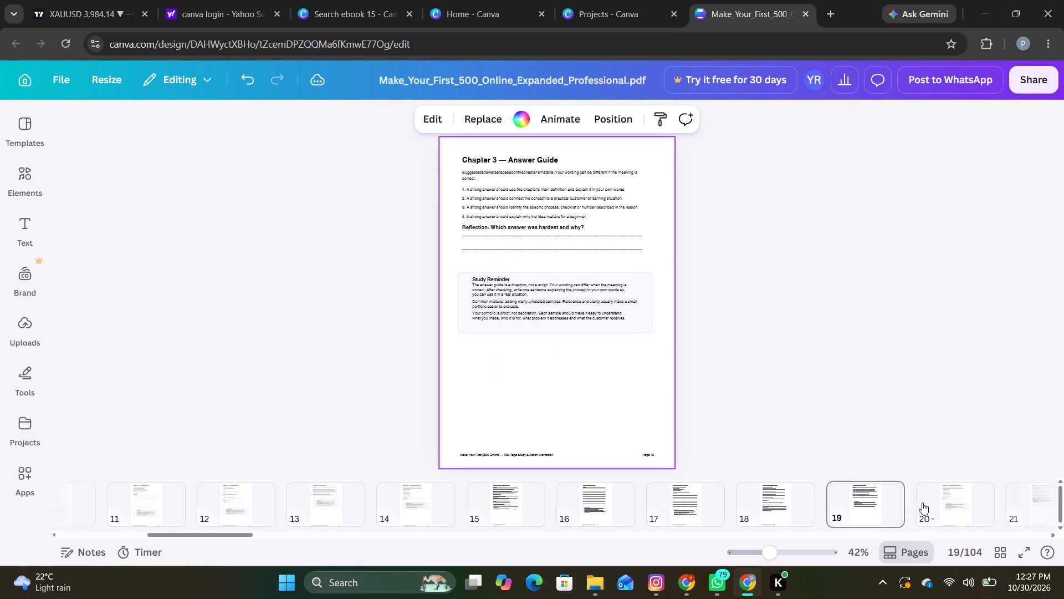
On page 20, Chapter 3 Real-World Assignment, enlarge the Completion Standard text block to nearly fill its shaded box.
{"action": "left_click", "coordinate": [922, 502]}
{"action": "left_click", "coordinate": [513, 324]}
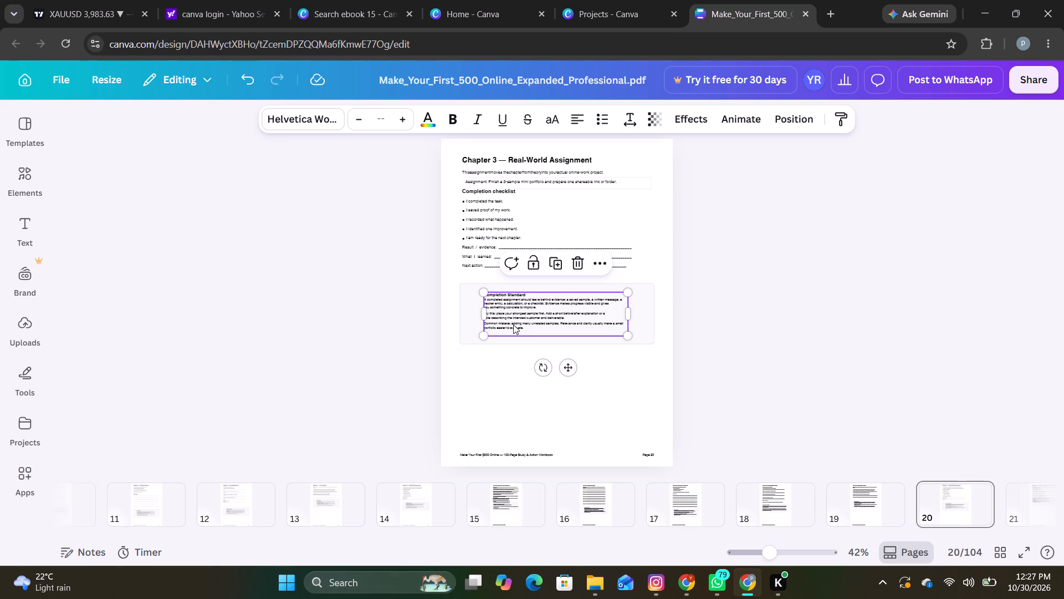
{"action": "left_click_drag", "start_coordinate": [482, 294], "coordinate": [474, 295]}
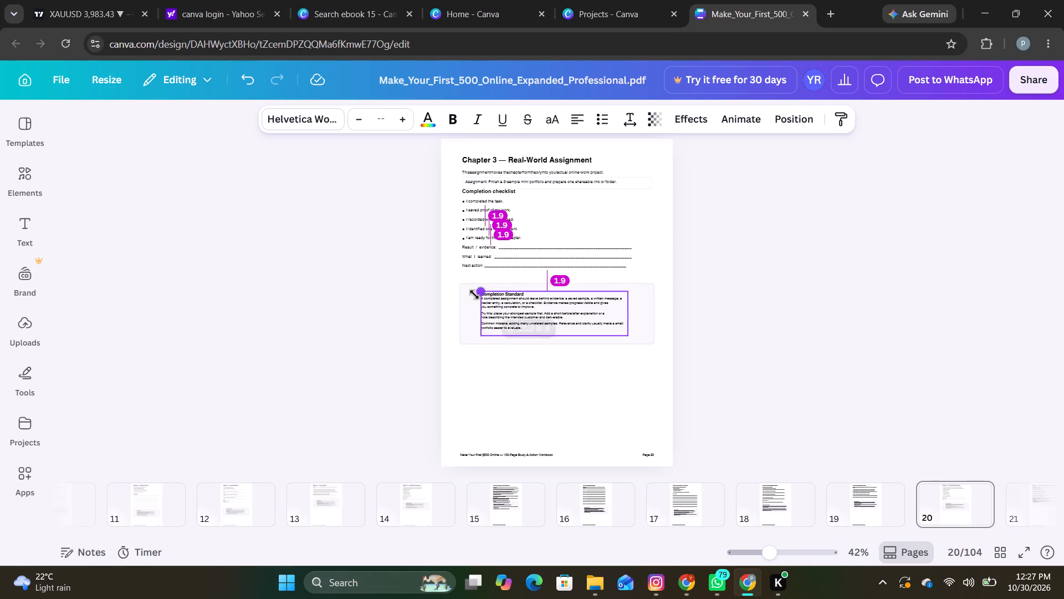
{"action": "left_click_drag", "start_coordinate": [474, 295], "coordinate": [470, 295]}
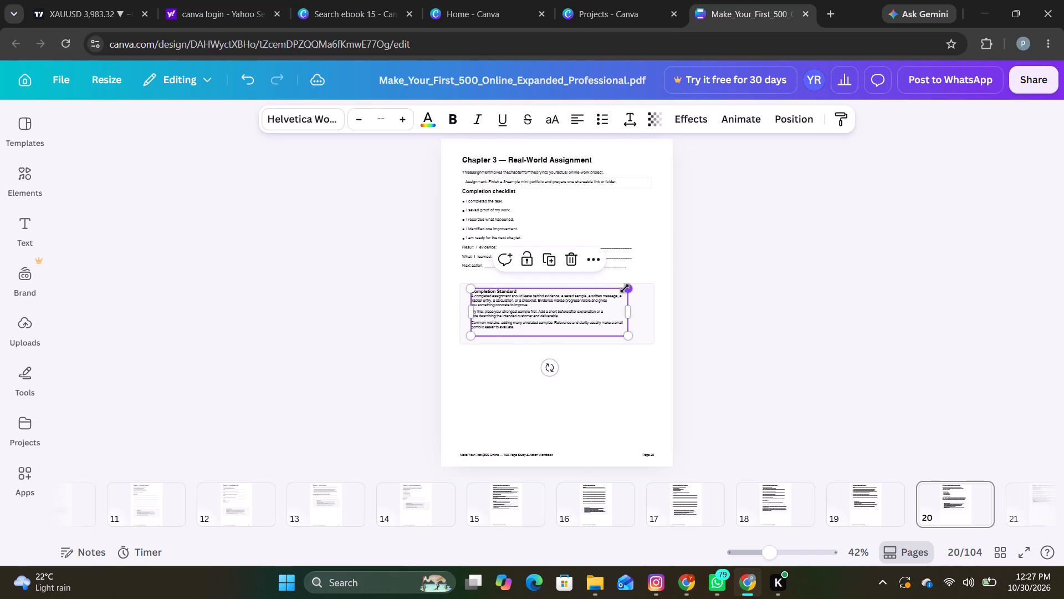
{"action": "left_click_drag", "start_coordinate": [625, 287], "coordinate": [635, 292]}
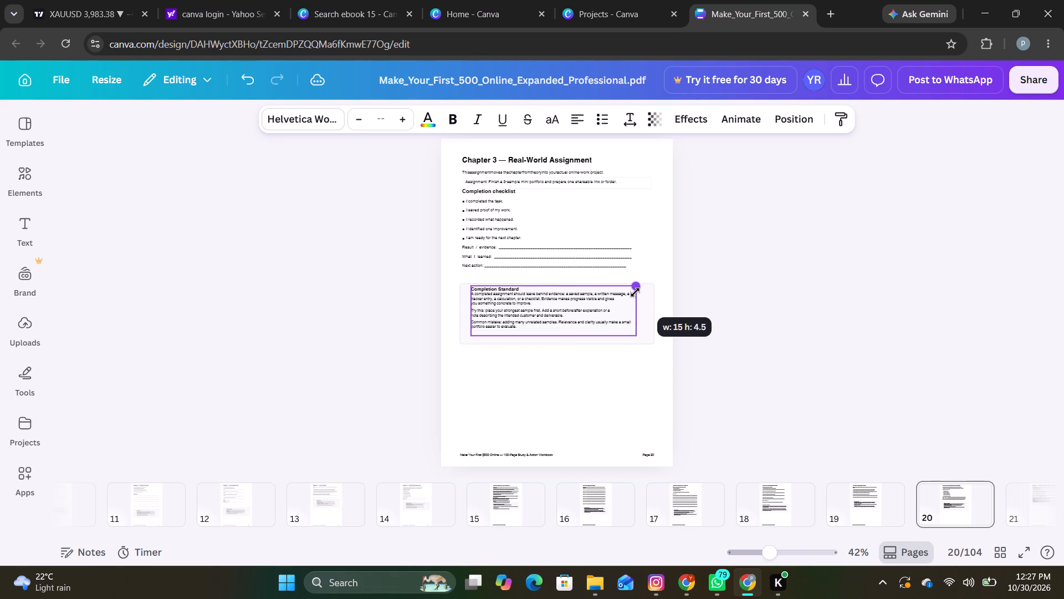
{"action": "left_click_drag", "start_coordinate": [635, 292], "coordinate": [635, 297]}
{"action": "left_click_drag", "start_coordinate": [627, 336], "coordinate": [633, 342]}
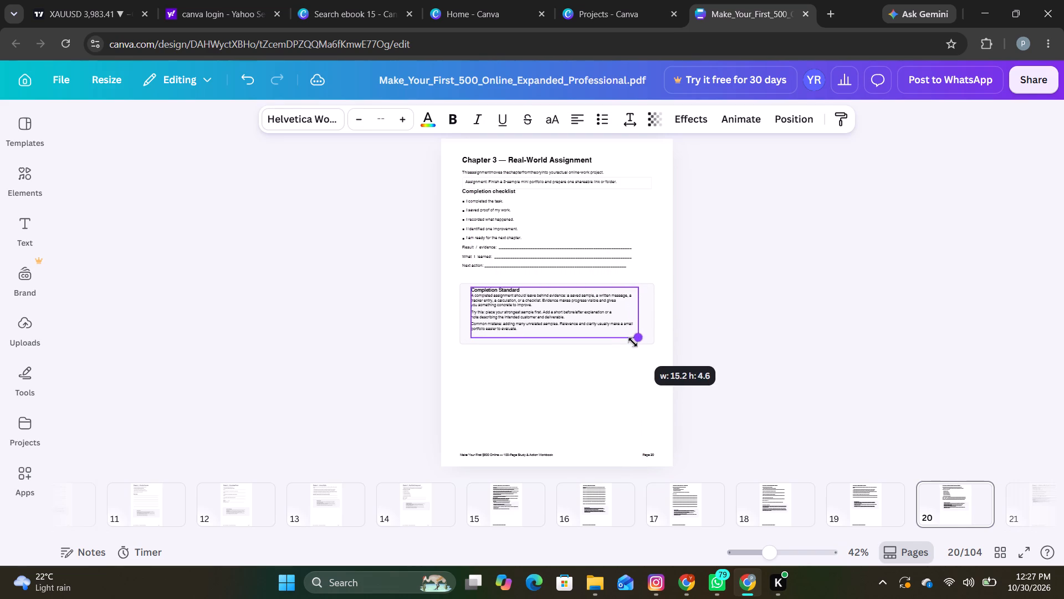
{"action": "left_click_drag", "start_coordinate": [633, 342], "coordinate": [634, 343]}
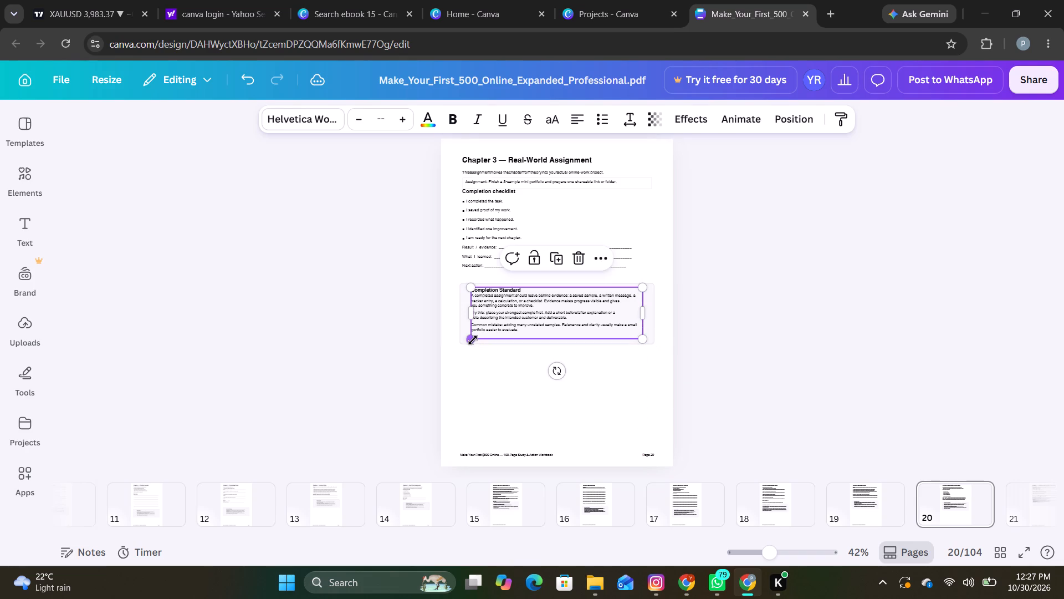
{"action": "left_click", "coordinate": [473, 339]}
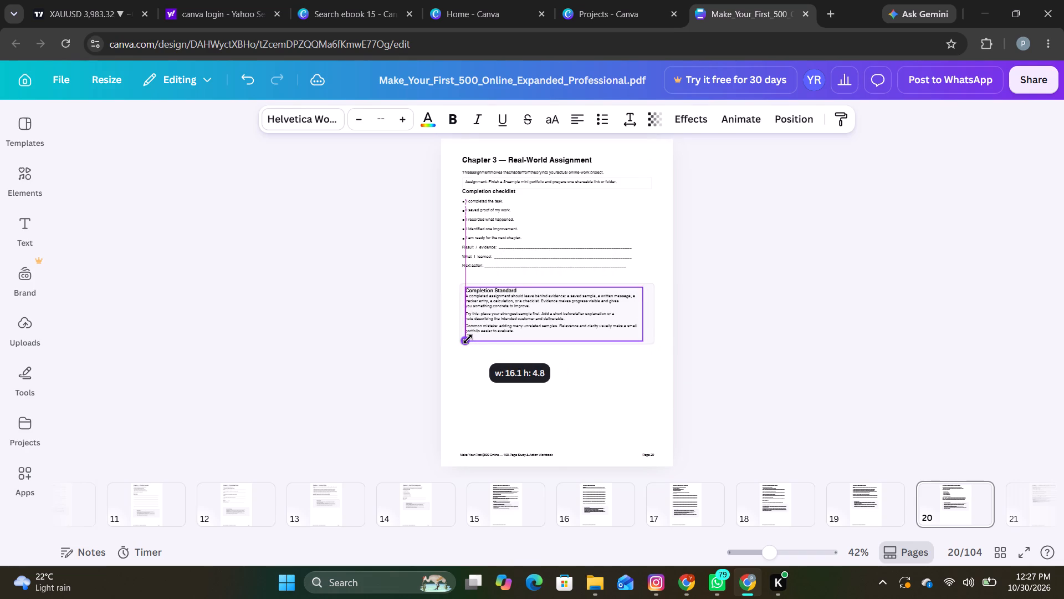
{"action": "left_click", "coordinate": [580, 375]}
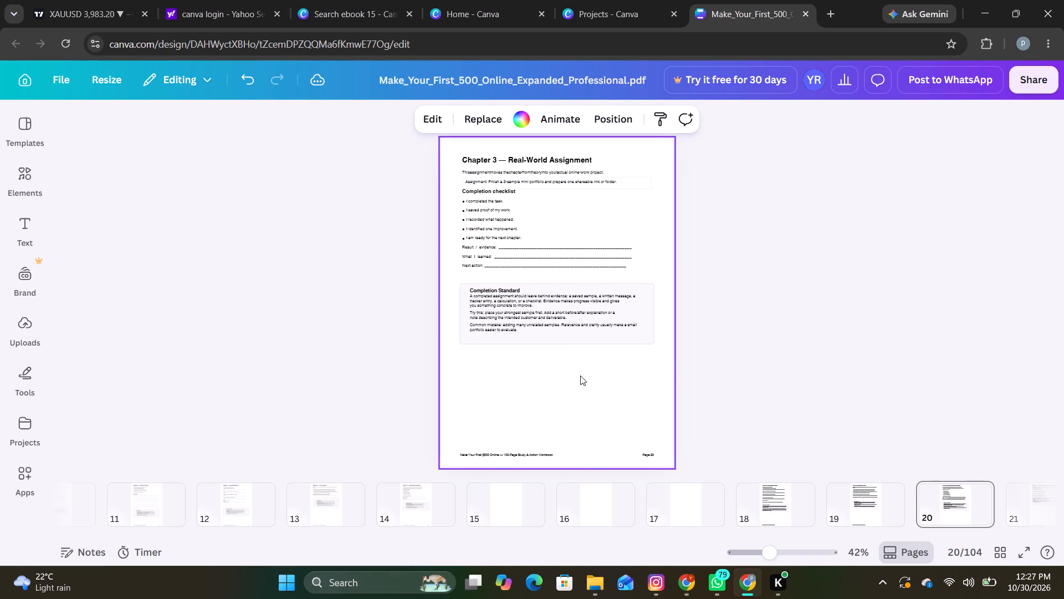